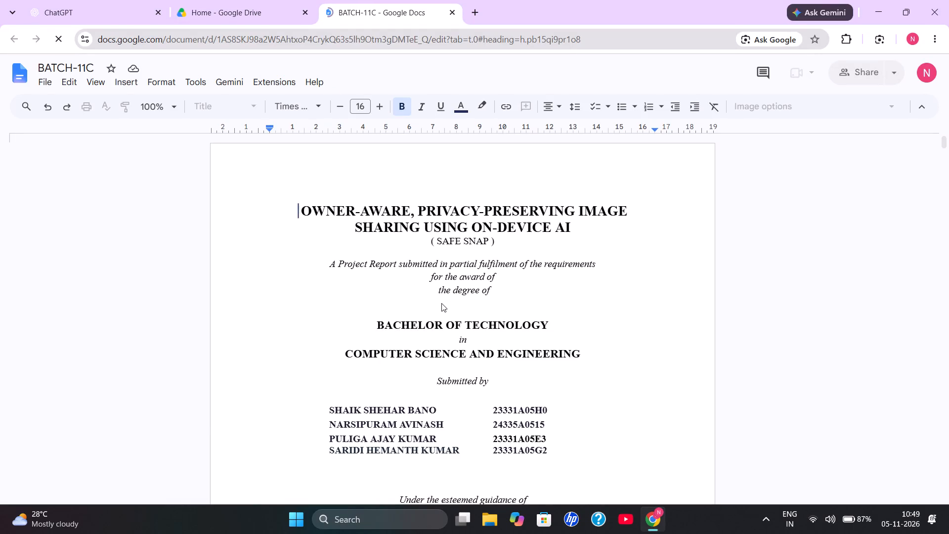
# Review the thesis front matter from the cover page and inner title page through the Certificate page.
pyautogui.scroll(-6, 575, 345)
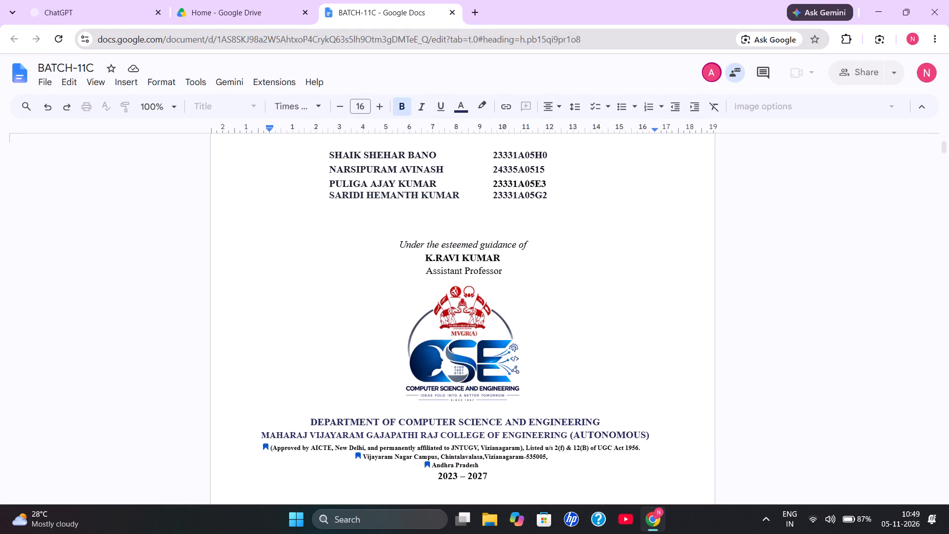
pyautogui.scroll(-2, 575, 345)
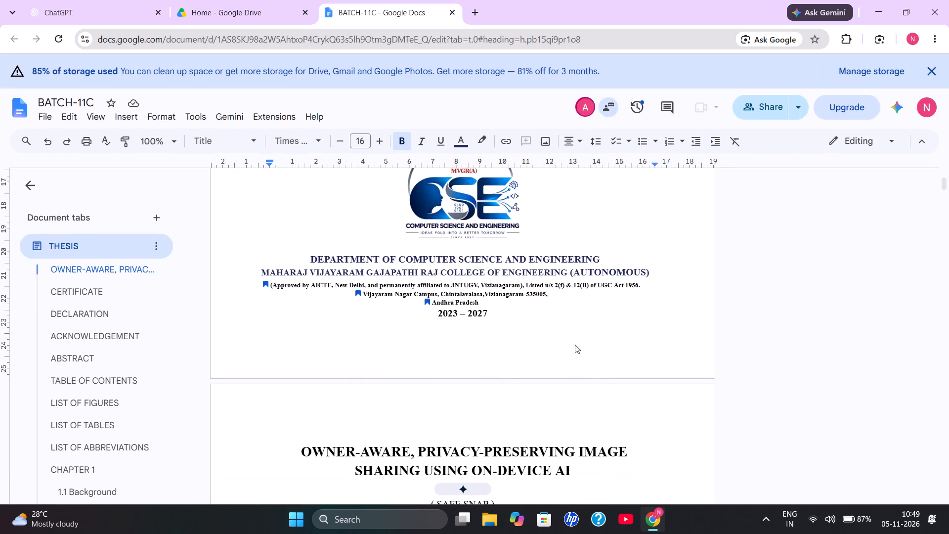
pyautogui.scroll(-1, 575, 345)
pyautogui.click(68, 301)
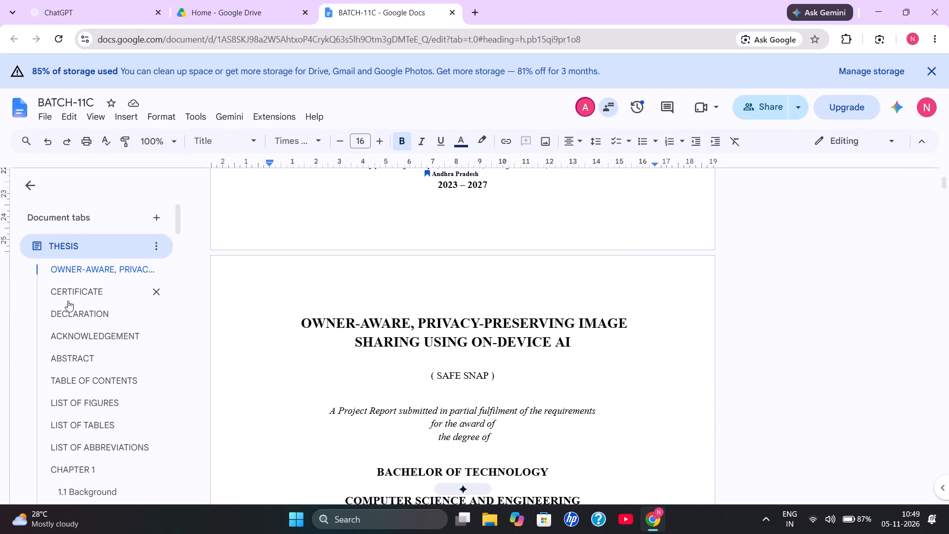
pyautogui.scroll(-7, 377, 377)
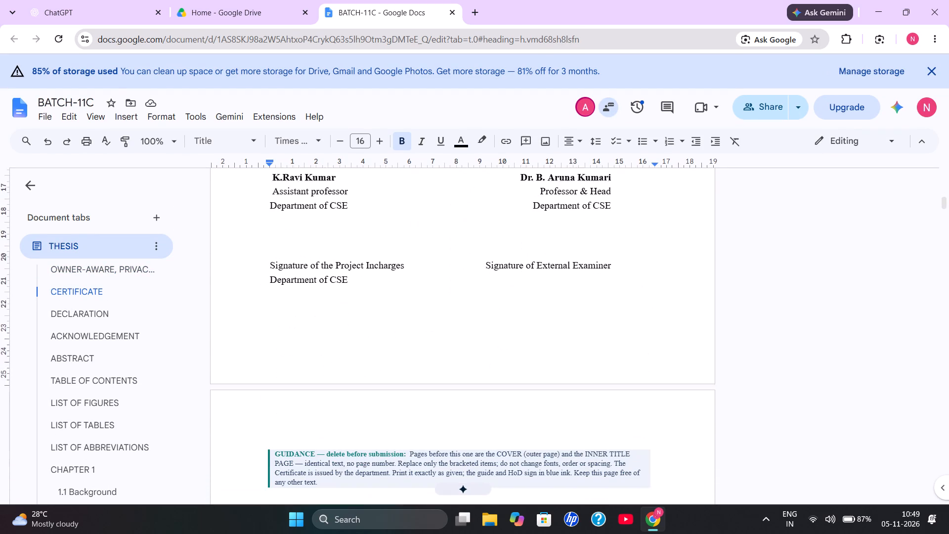
# Review the Declaration section and the pages following it, including the Abstract, and return to the Acknowledgement section.
pyautogui.click(89, 318)
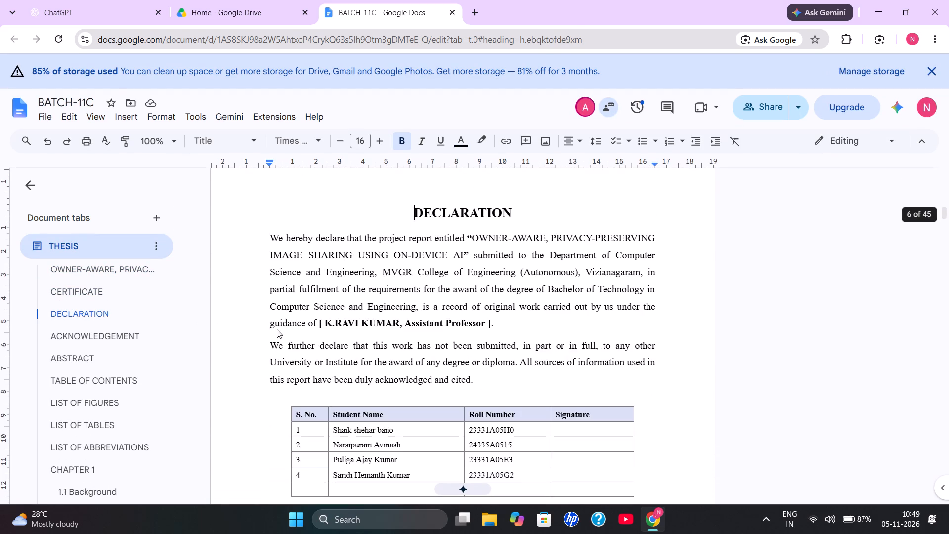
pyautogui.scroll(-3, 371, 390)
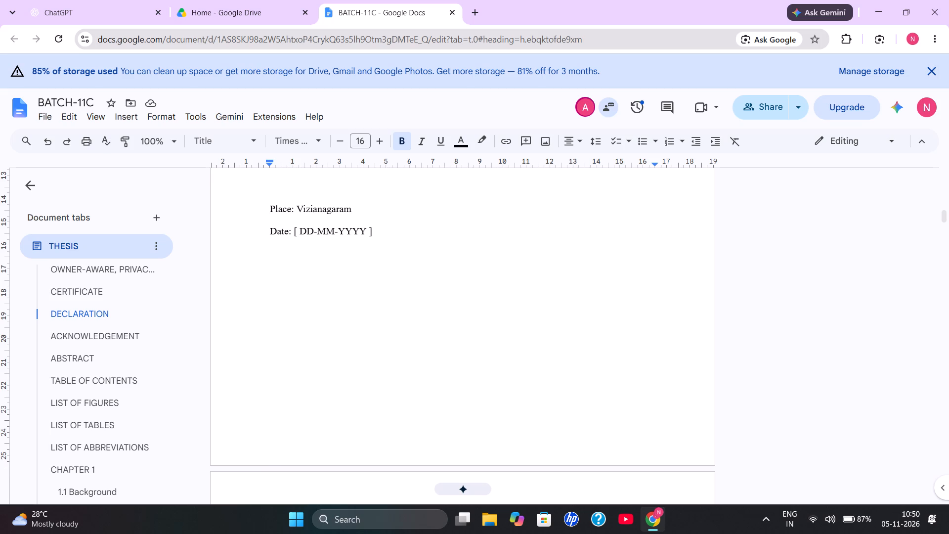
pyautogui.scroll(-3, 461, 333)
pyautogui.scroll(-1, 385, 331)
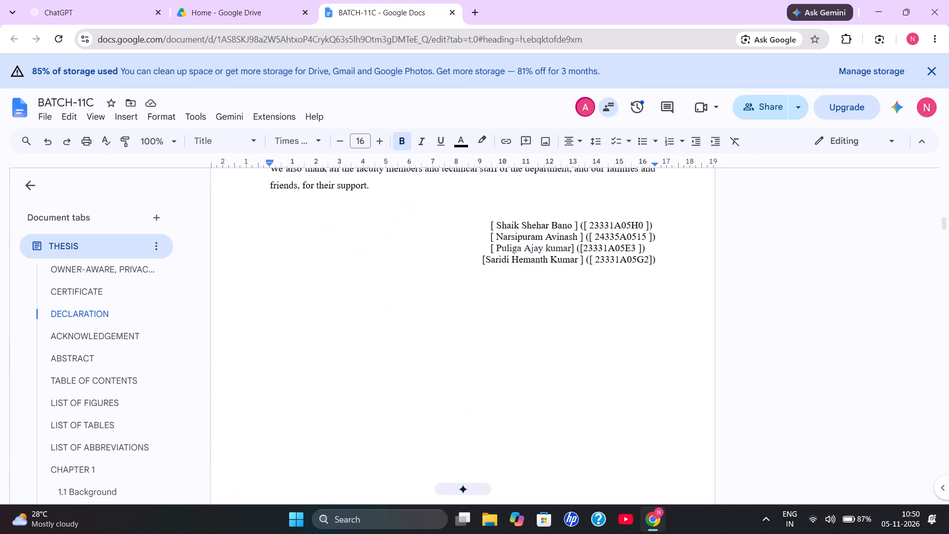
pyautogui.scroll(-5, 385, 331)
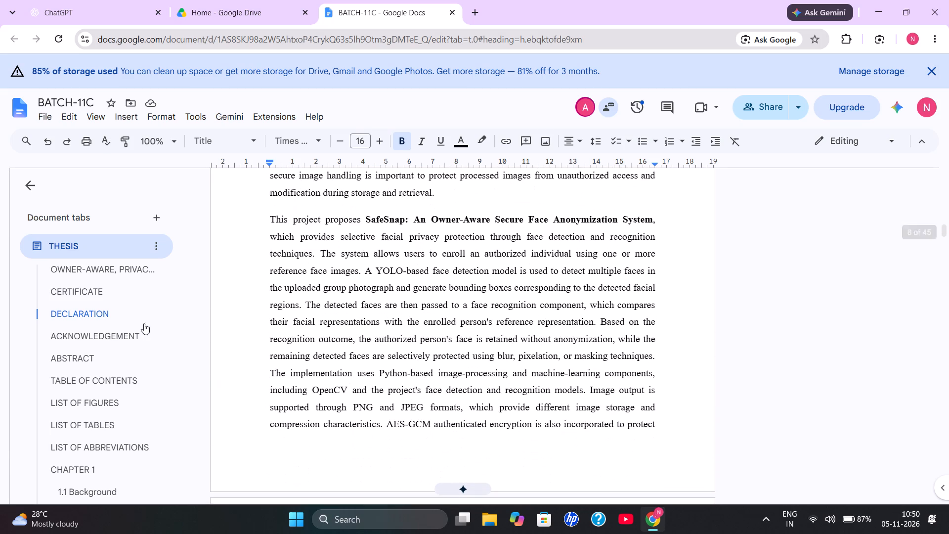
pyautogui.click(80, 344)
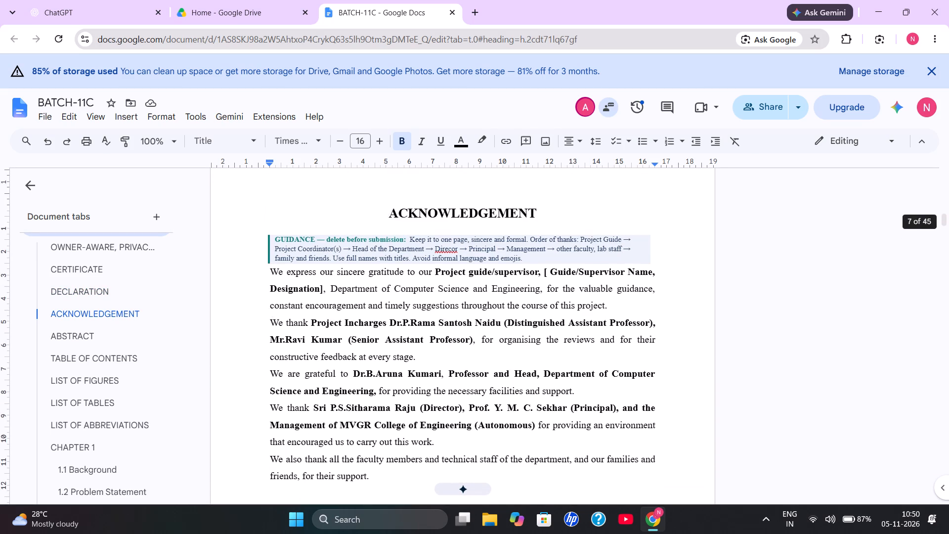
pyautogui.scroll(-1, 424, 397)
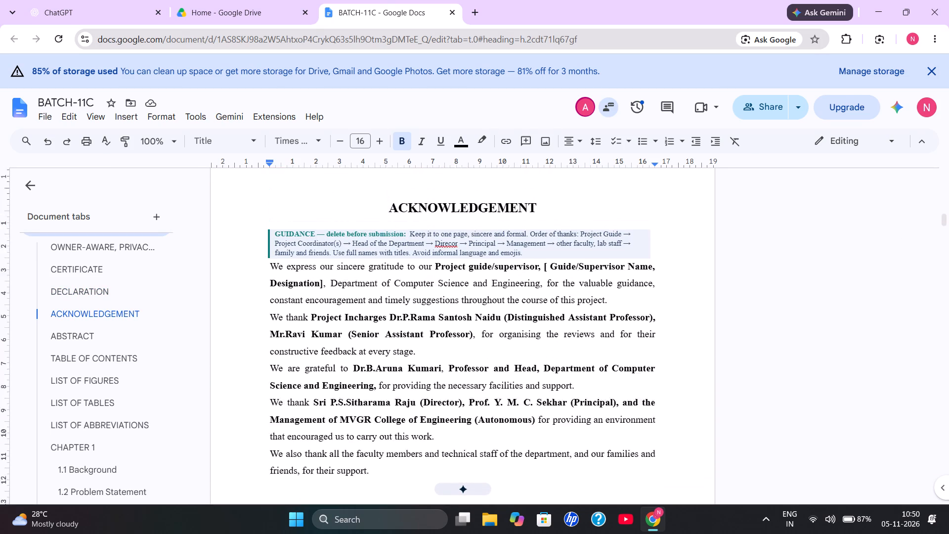
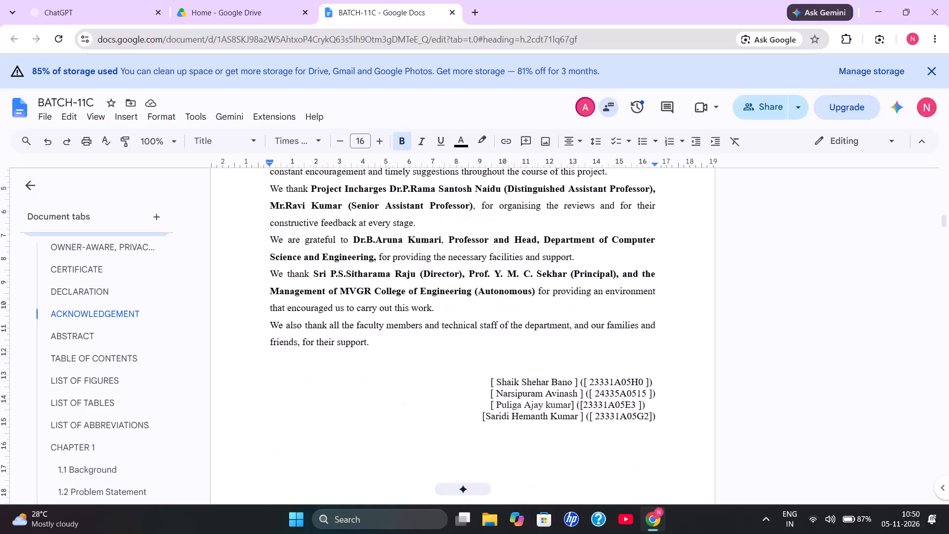
pyautogui.scroll(-5, 607, 456)
pyautogui.scroll(2, 607, 456)
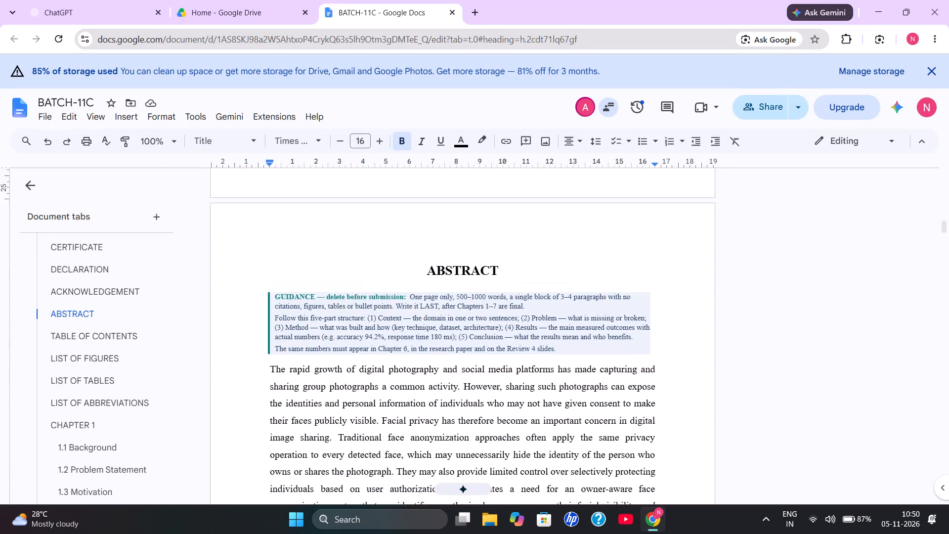
pyautogui.scroll(-7, 607, 456)
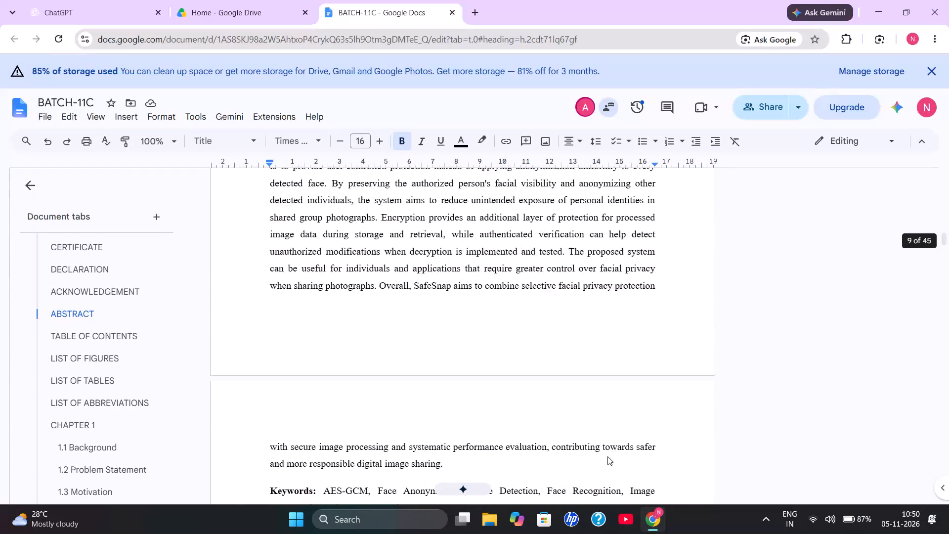
pyautogui.scroll(-2, 607, 456)
pyautogui.scroll(9, 607, 456)
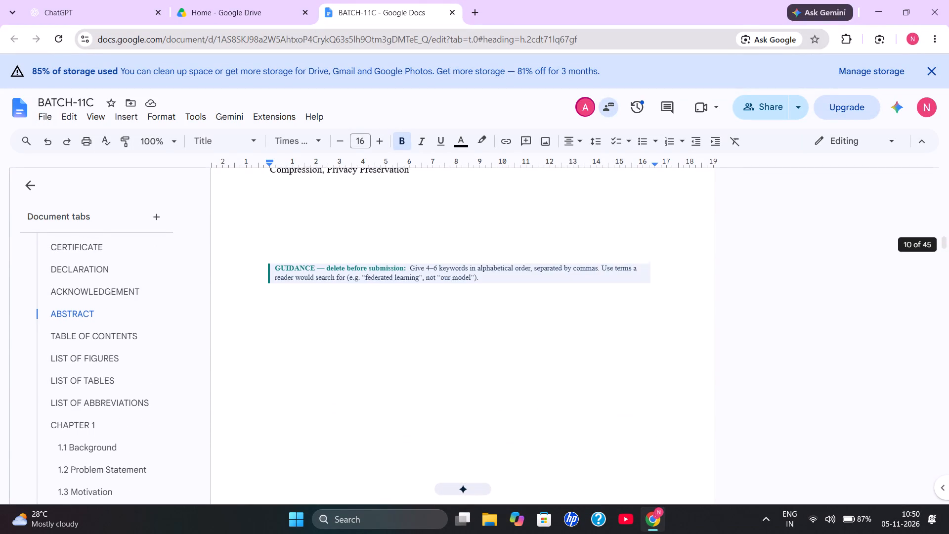
pyautogui.scroll(5, 607, 456)
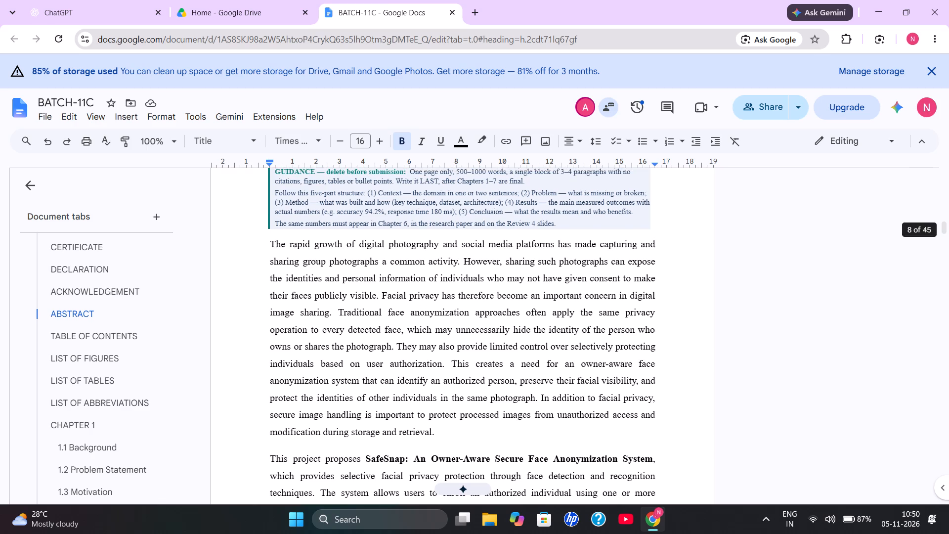
pyautogui.scroll(1, 607, 456)
pyautogui.scroll(-3, 607, 456)
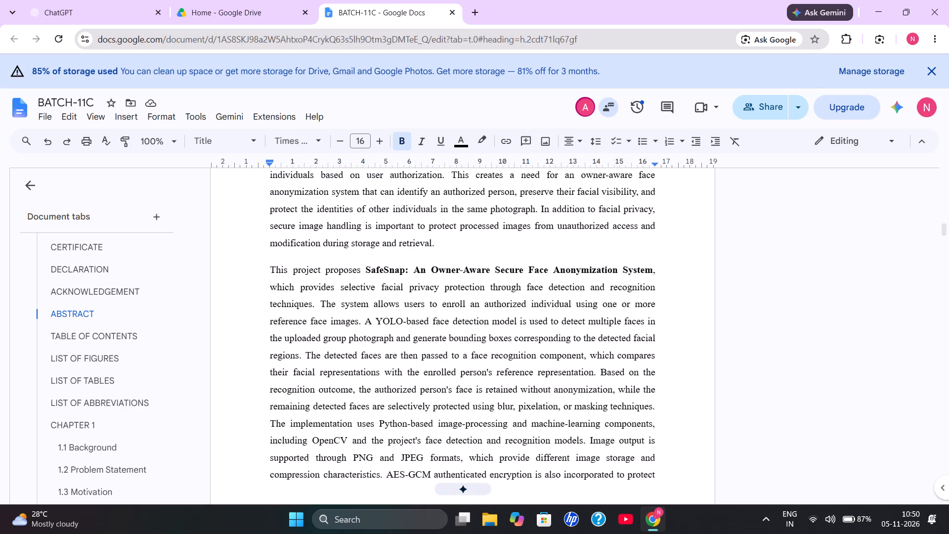
pyautogui.scroll(-9, 607, 456)
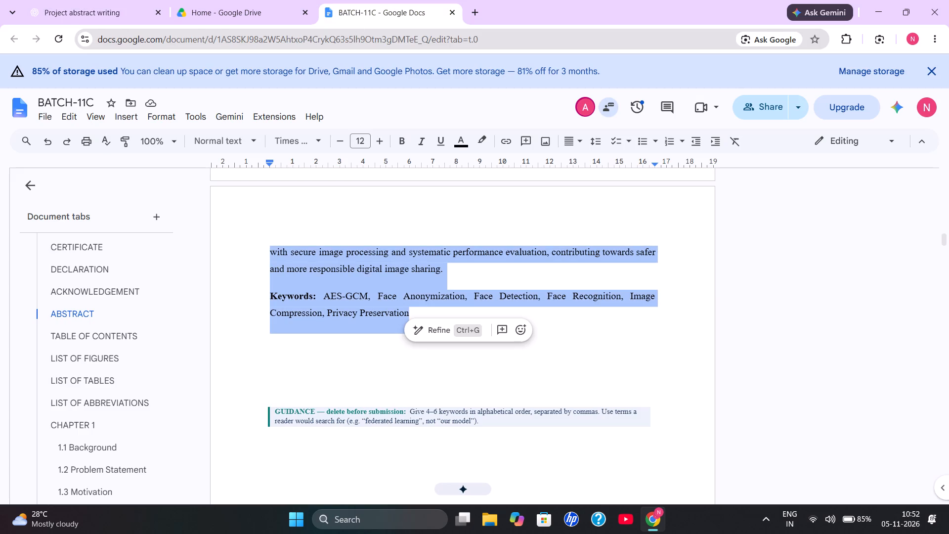
pyautogui.hotkey('ctrl', 'v')
pyautogui.scroll(3, 575, 259)
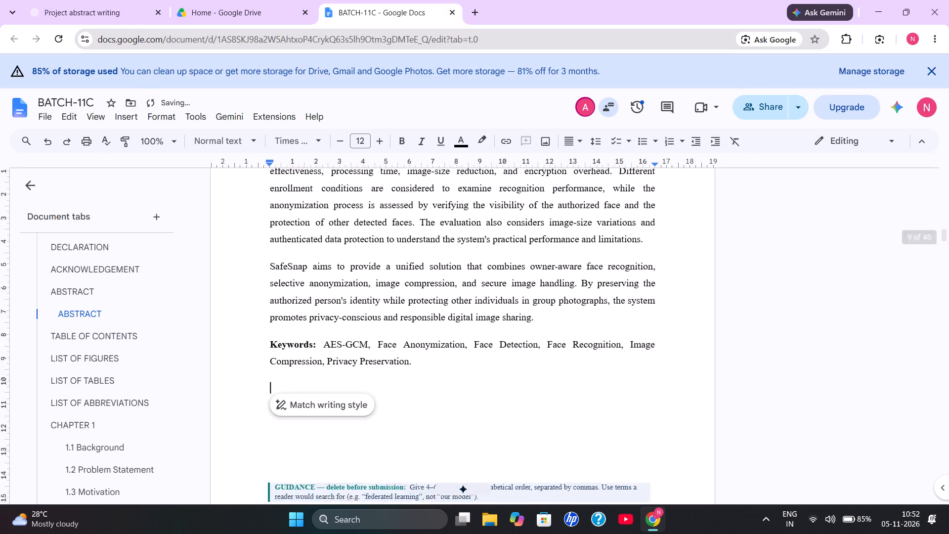
# Delete the duplicate large ABSTRACT heading between the guidance box and the pasted abstract's first paragraph.
pyautogui.scroll(5, 575, 259)
pyautogui.scroll(-1, 575, 259)
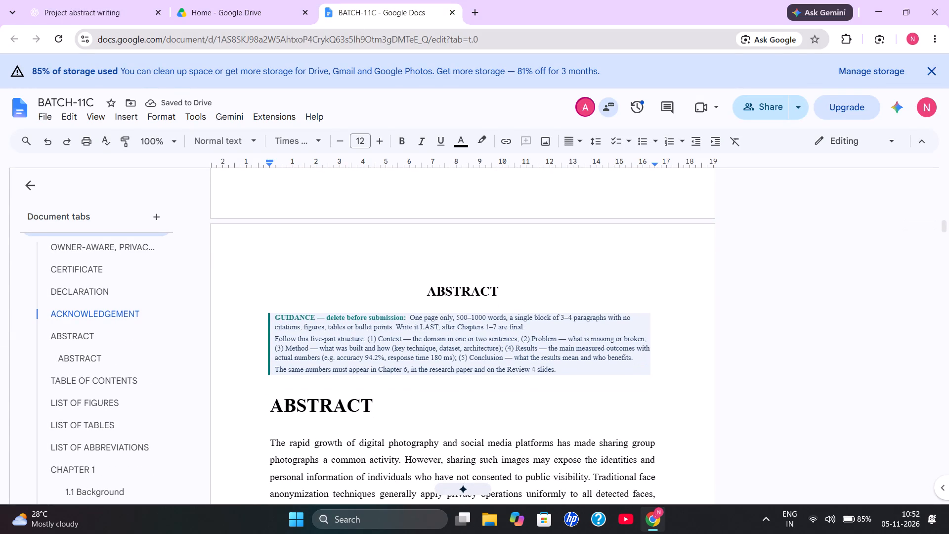
pyautogui.moveTo(339, 429); pyautogui.dragTo(253, 413)
pyautogui.press('BackSpace')
pyautogui.press('BackSpace')
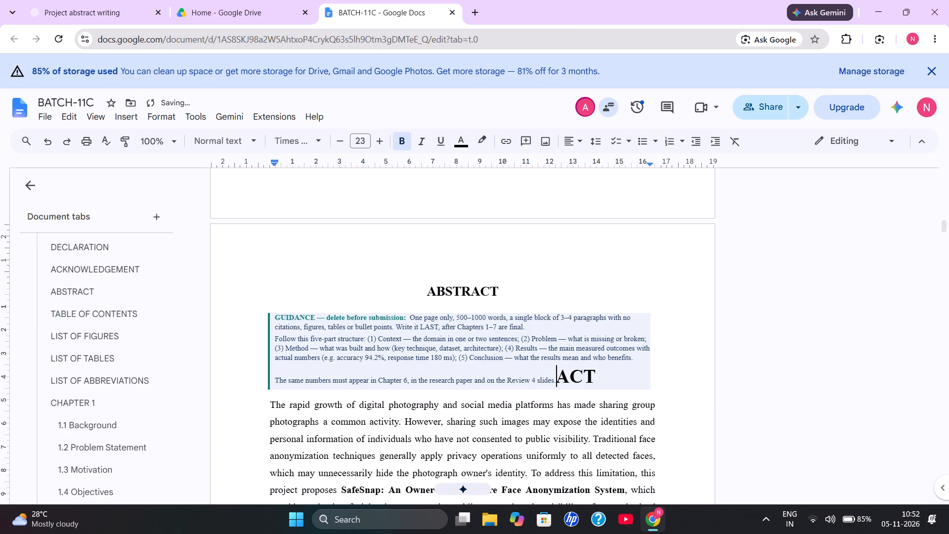
pyautogui.press('Right')
pyautogui.press('Right')
pyautogui.press('Right')
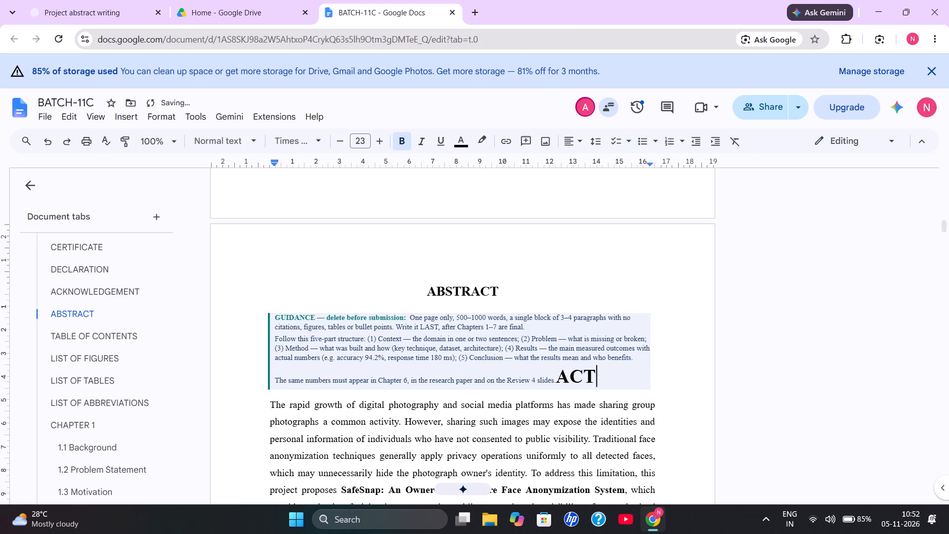
pyautogui.press('BackSpace')
pyautogui.press('BackSpace')
pyautogui.press('BackSpace')
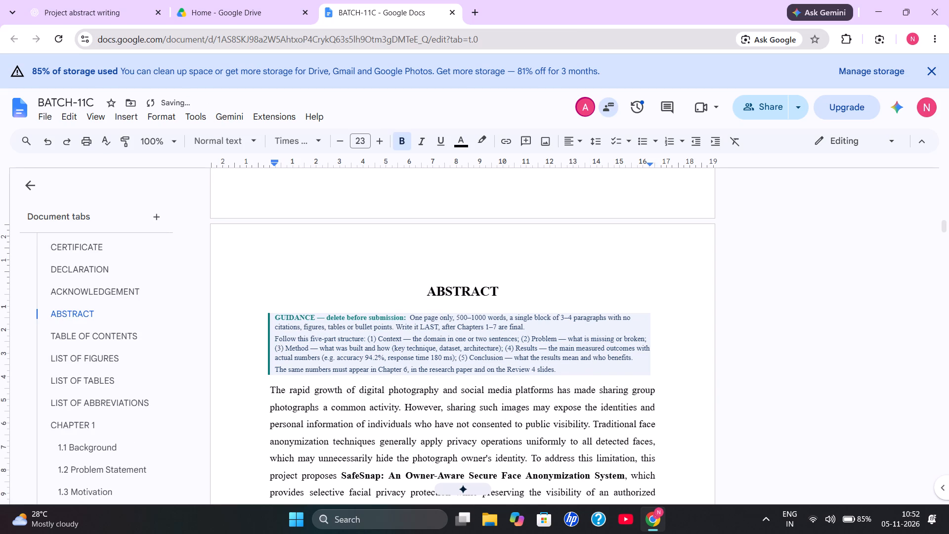
# Check how the pasted Abstract runs across its pages, from the guidance box through the keywords to the Table of Contents.
pyautogui.scroll(-8, 511, 448)
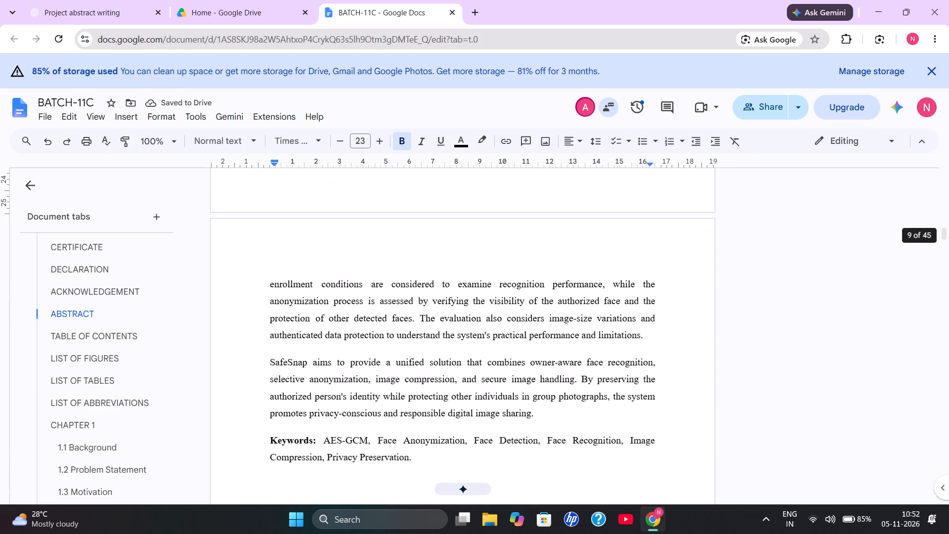
pyautogui.scroll(-1, 511, 448)
pyautogui.scroll(7, 511, 448)
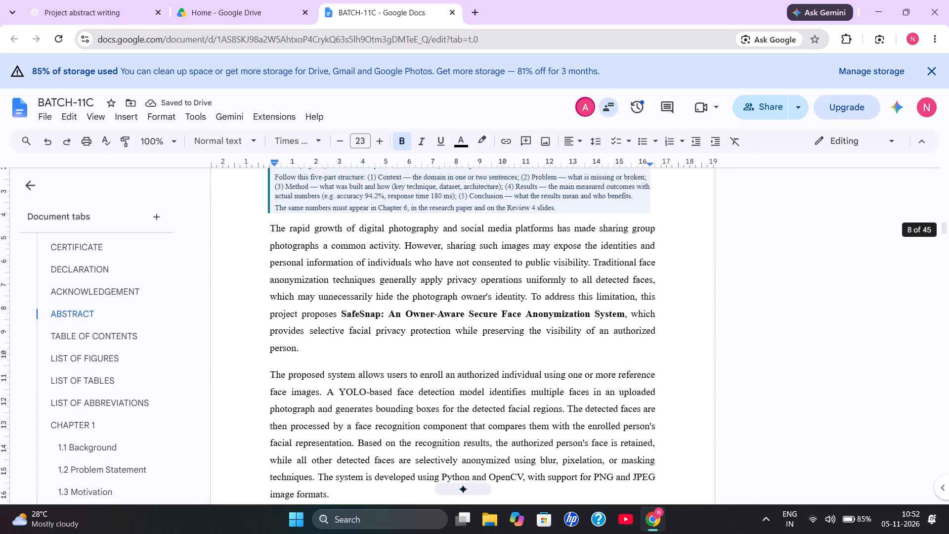
pyautogui.scroll(2, 511, 448)
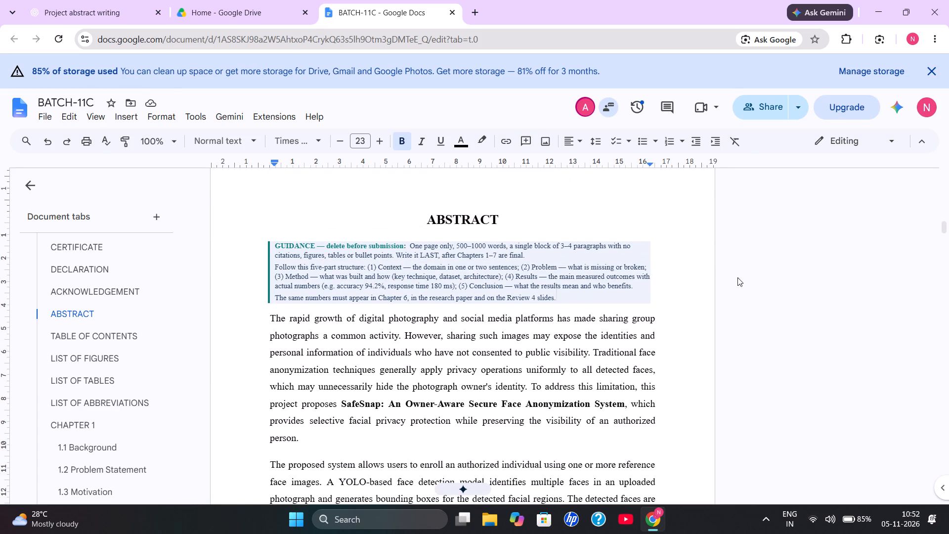
pyautogui.click(675, 286)
pyautogui.scroll(-1, 639, 350)
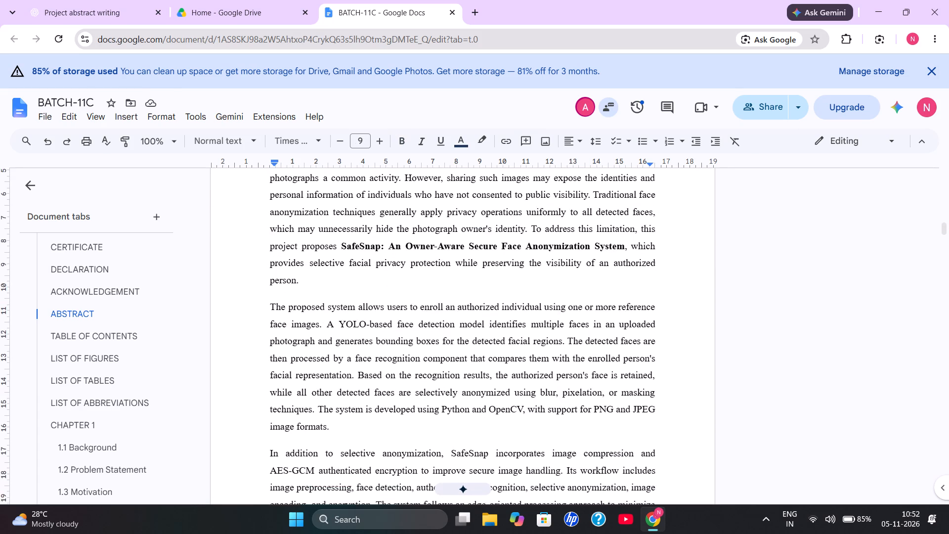
pyautogui.scroll(-6, 639, 350)
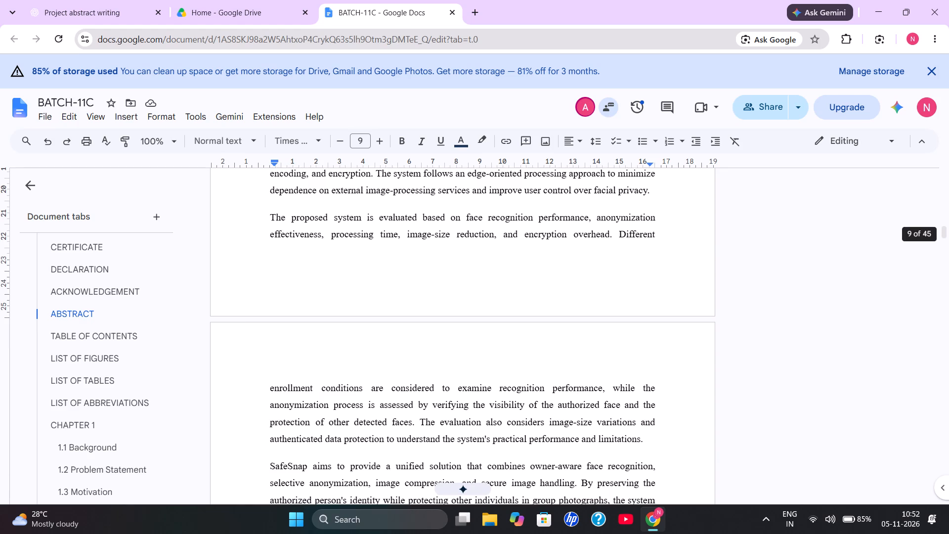
pyautogui.scroll(-6, 639, 350)
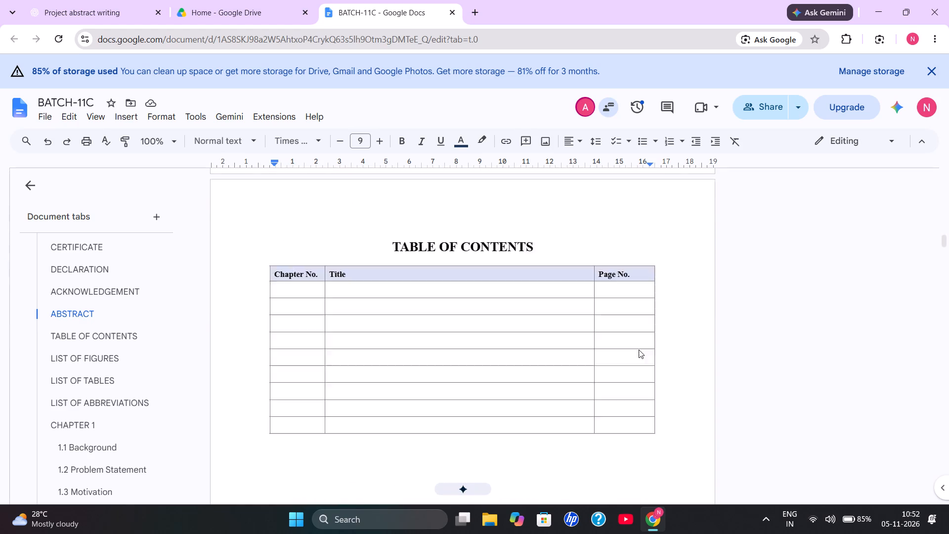
pyautogui.scroll(-1, 639, 350)
pyautogui.scroll(1, 639, 350)
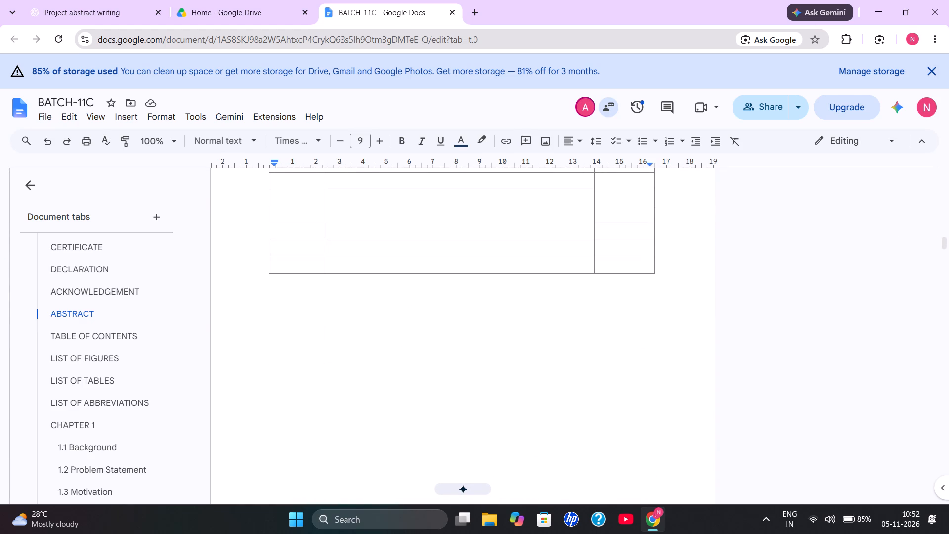
# Go to the Table of Contents section and compare it with the Abstract pages before it.
pyautogui.click(115, 338)
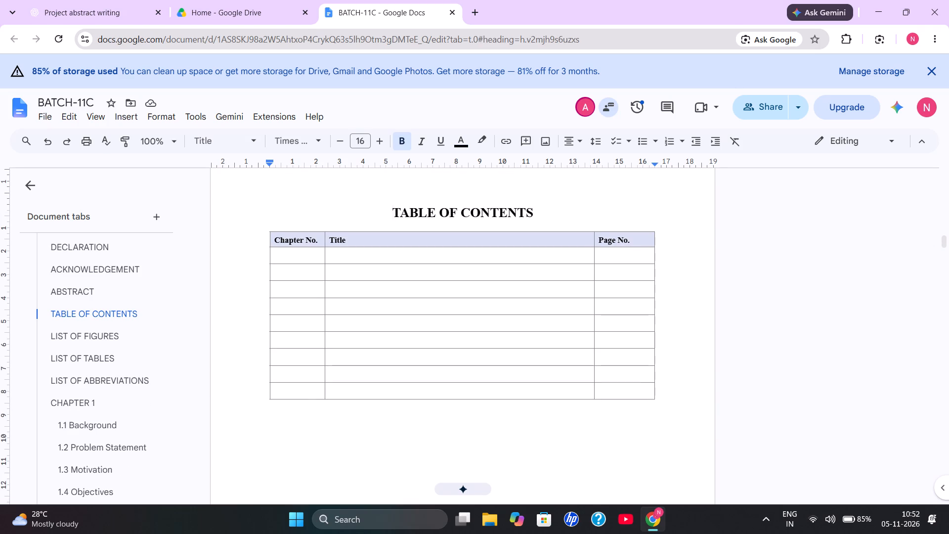
pyautogui.scroll(-2, 334, 364)
pyautogui.scroll(10, 334, 364)
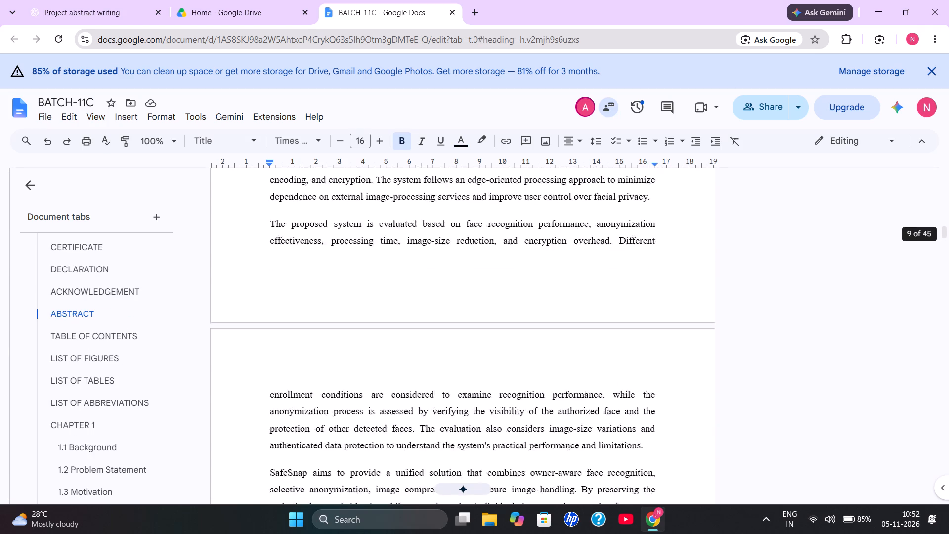
pyautogui.hscroll(1, 334, 364)
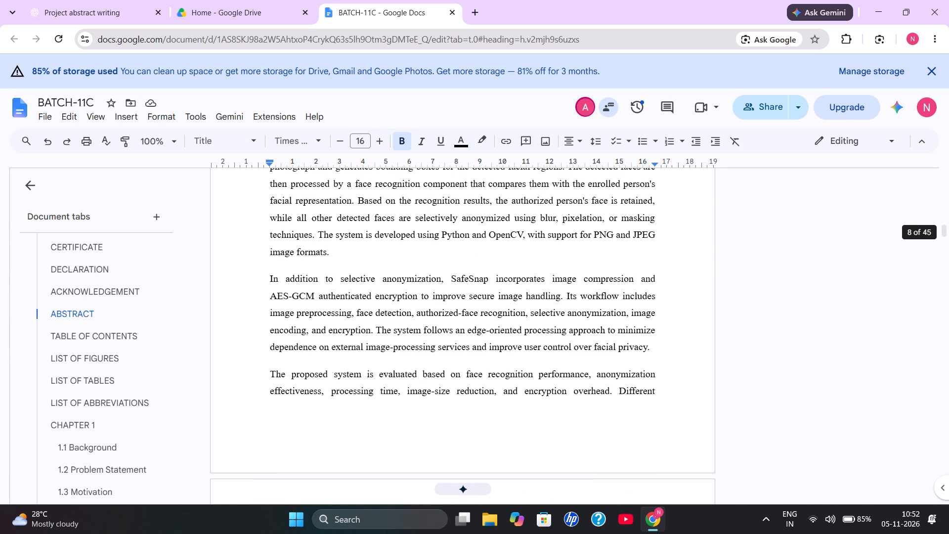
pyautogui.scroll(5, 334, 364)
pyautogui.scroll(-3, 334, 364)
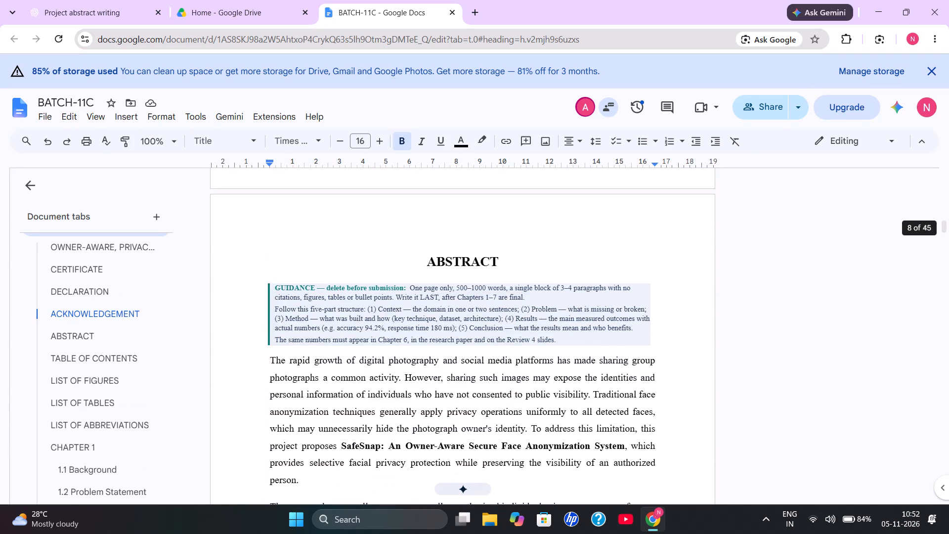
pyautogui.scroll(-9, 334, 364)
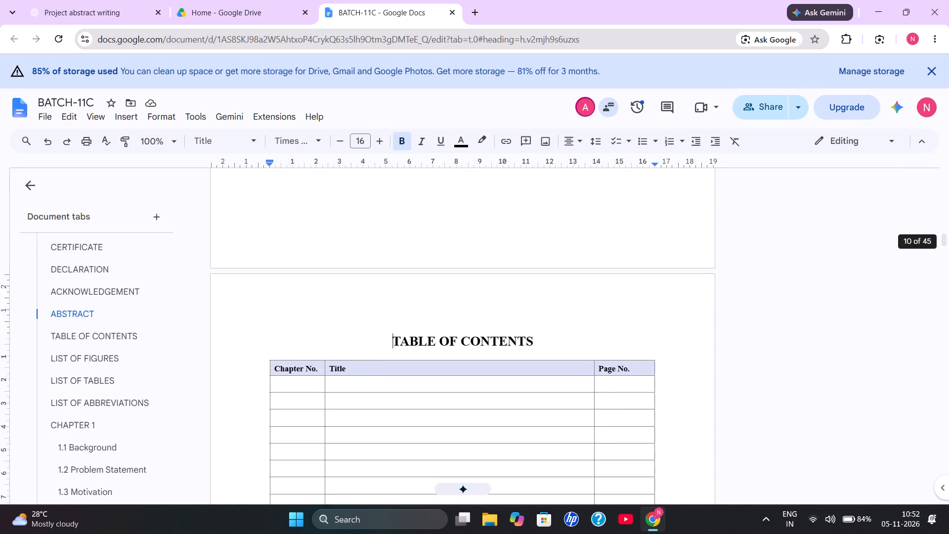
pyautogui.scroll(-3, 334, 364)
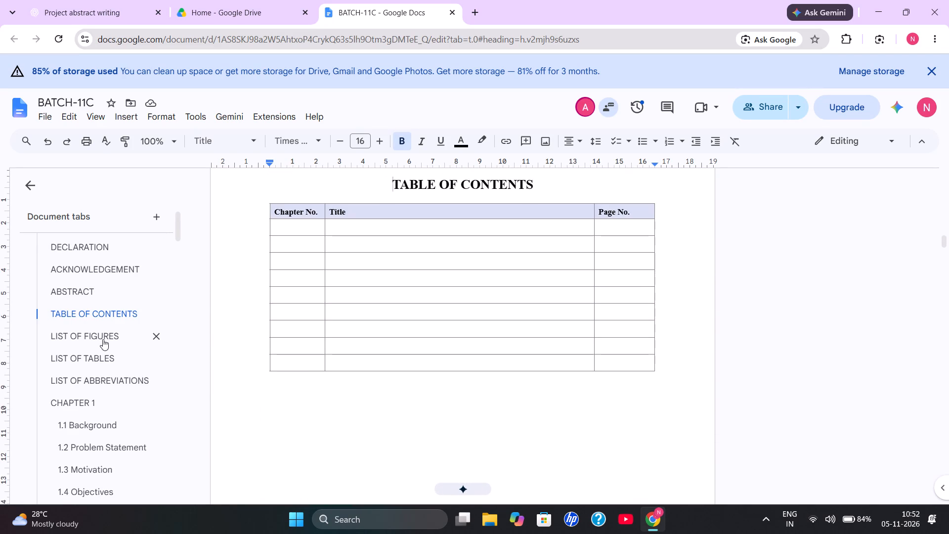
# Look through the List of Figures and List of Tables sections, ending at the Chapter 1 introduction.
pyautogui.click(103, 338)
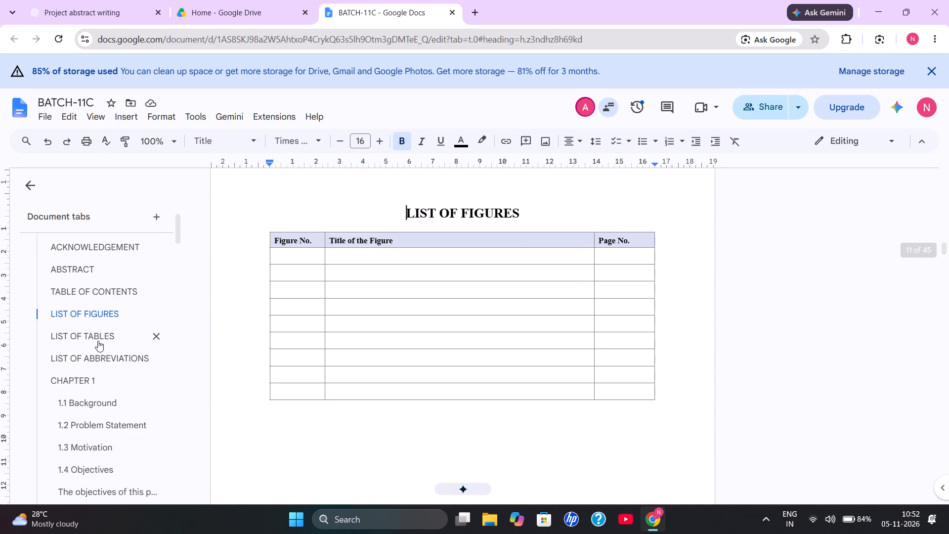
pyautogui.click(98, 341)
pyautogui.click(84, 360)
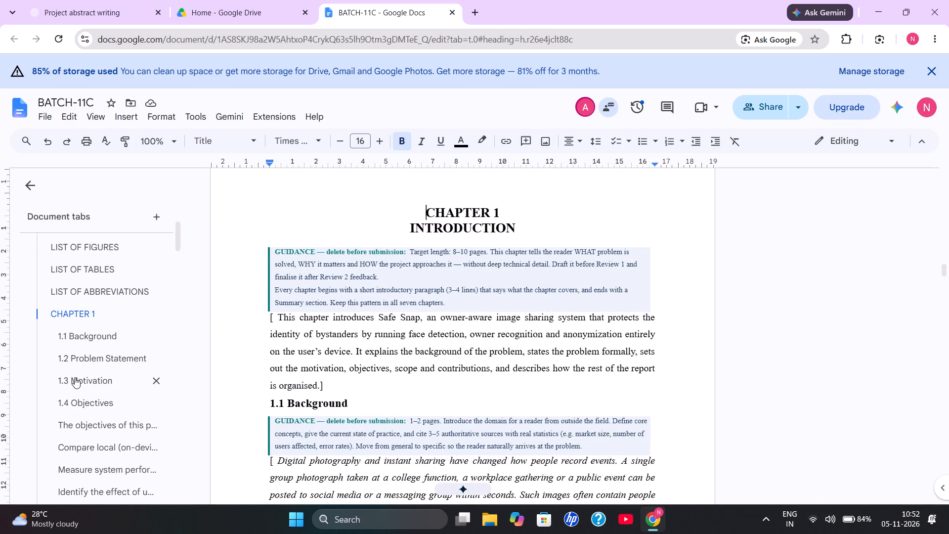
pyautogui.scroll(-1, 75, 377)
pyautogui.scroll(1, 108, 295)
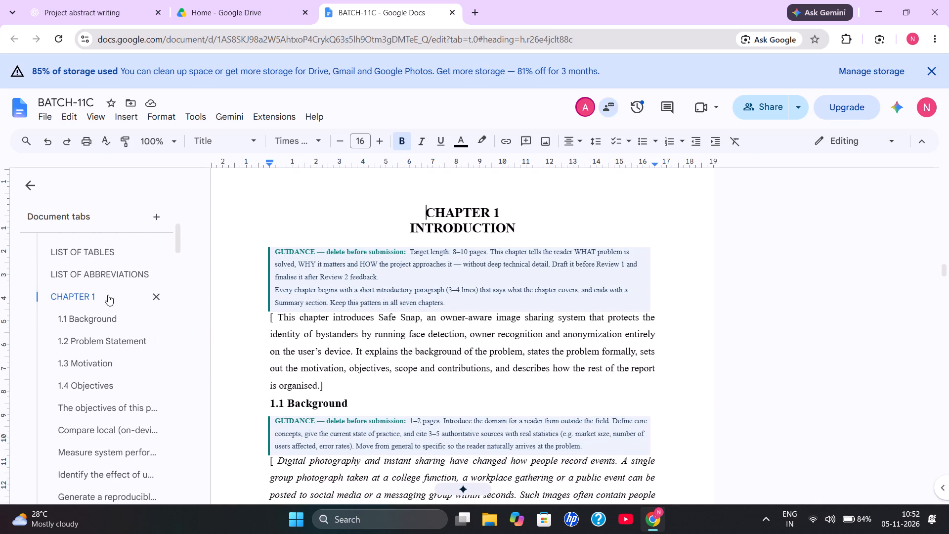
# Read section 1.1 Background through the start of 1.2 Problem Statement, examining its guidance, text and formatting.
pyautogui.click(96, 317)
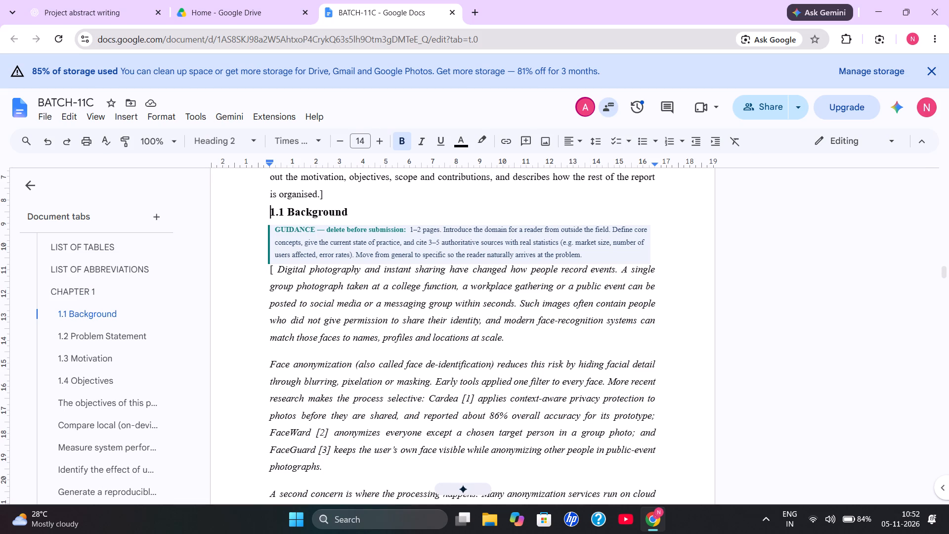
pyautogui.hscroll(1, 364, 327)
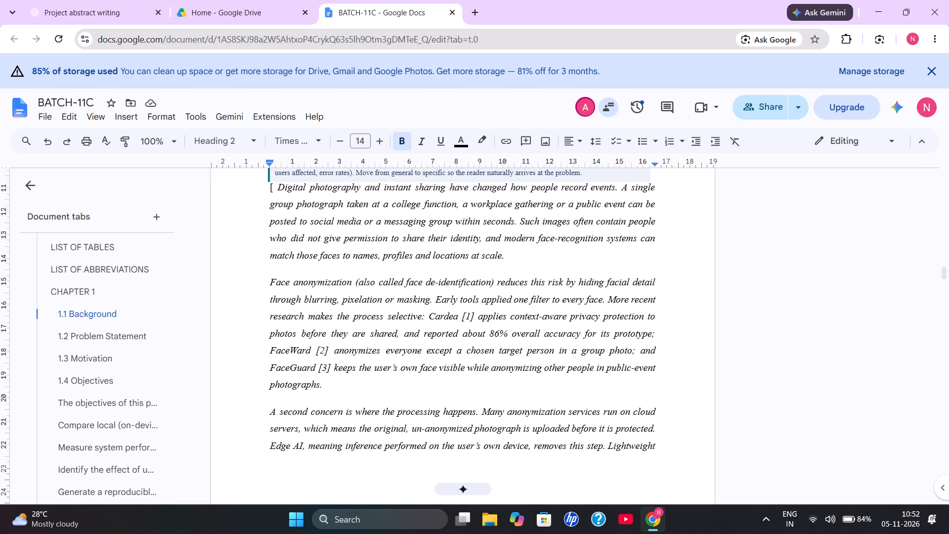
pyautogui.hscroll(2, 364, 327)
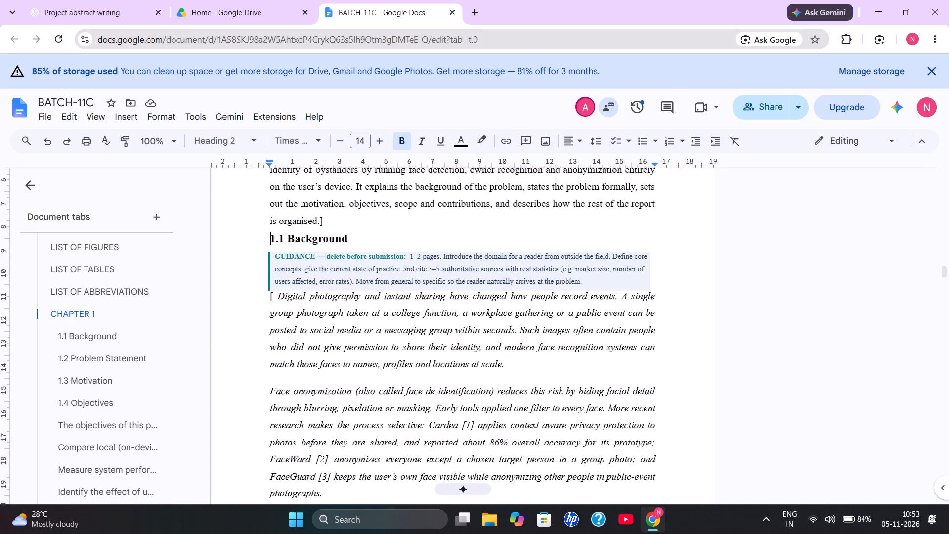
pyautogui.hscroll(3, 364, 327)
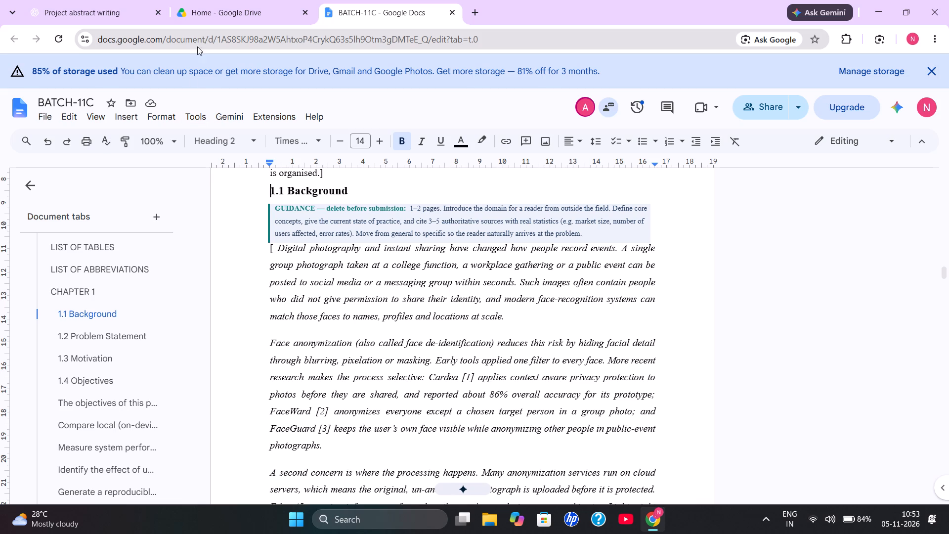
pyautogui.scroll(-1, 328, 263)
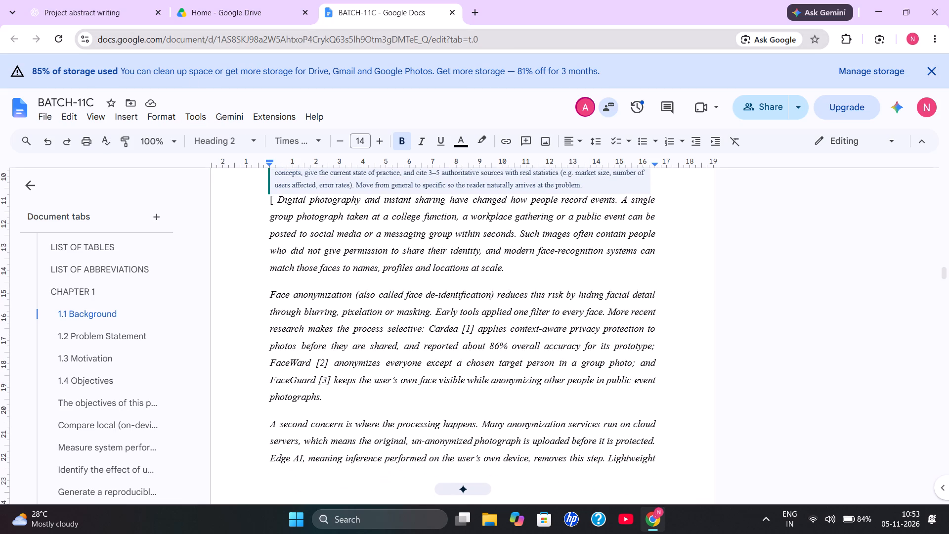
pyautogui.scroll(-1, 328, 263)
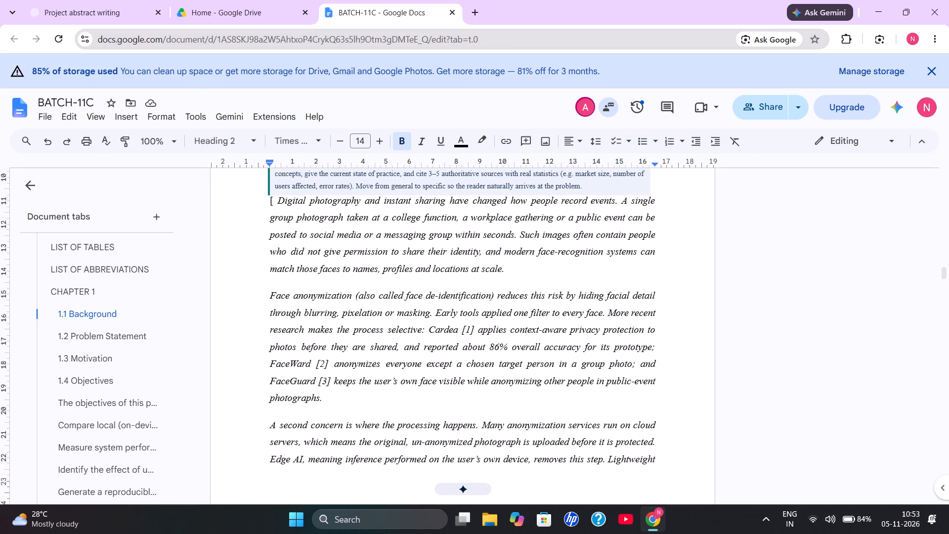
pyautogui.scroll(3, 461, 260)
pyautogui.click(395, 290)
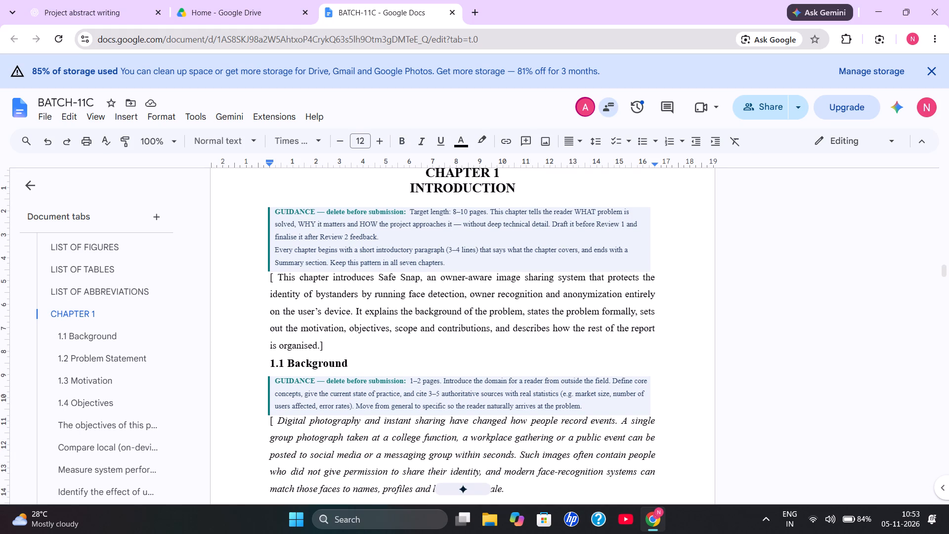
pyautogui.scroll(-5, 361, 294)
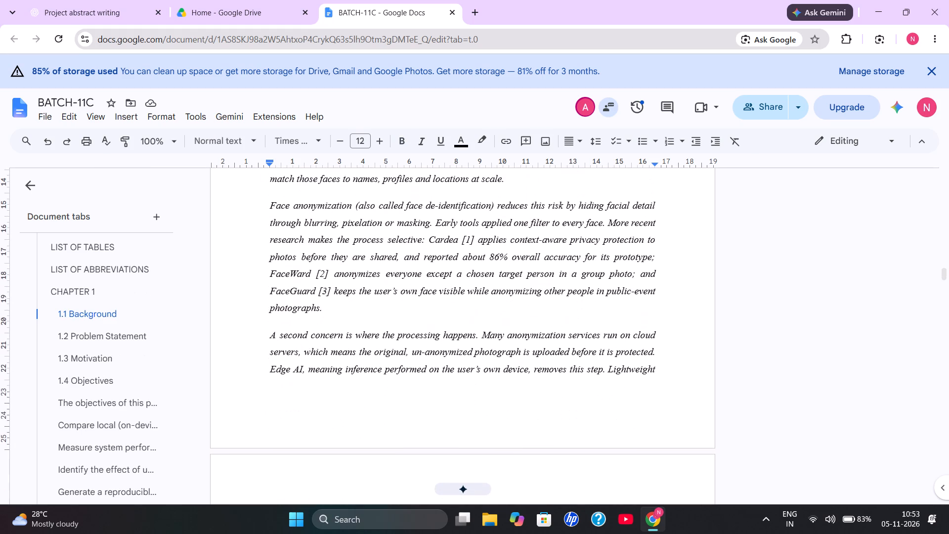
pyautogui.scroll(-5, 361, 294)
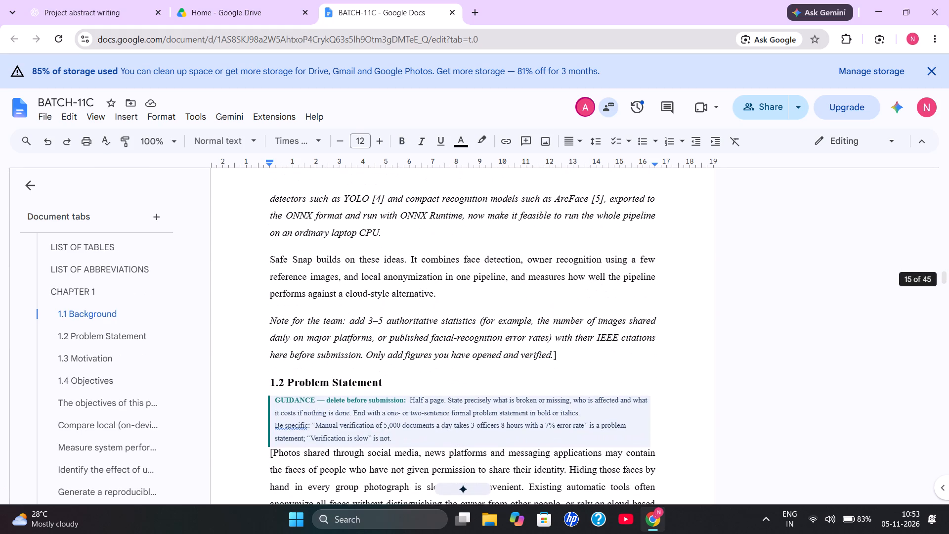
pyautogui.scroll(-3, 361, 294)
pyautogui.scroll(3, 361, 294)
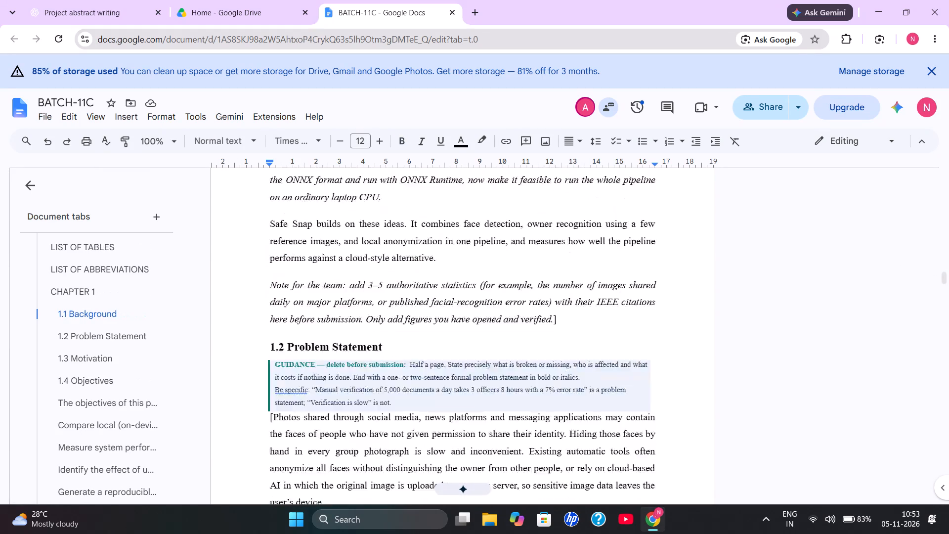
pyautogui.scroll(7, 361, 294)
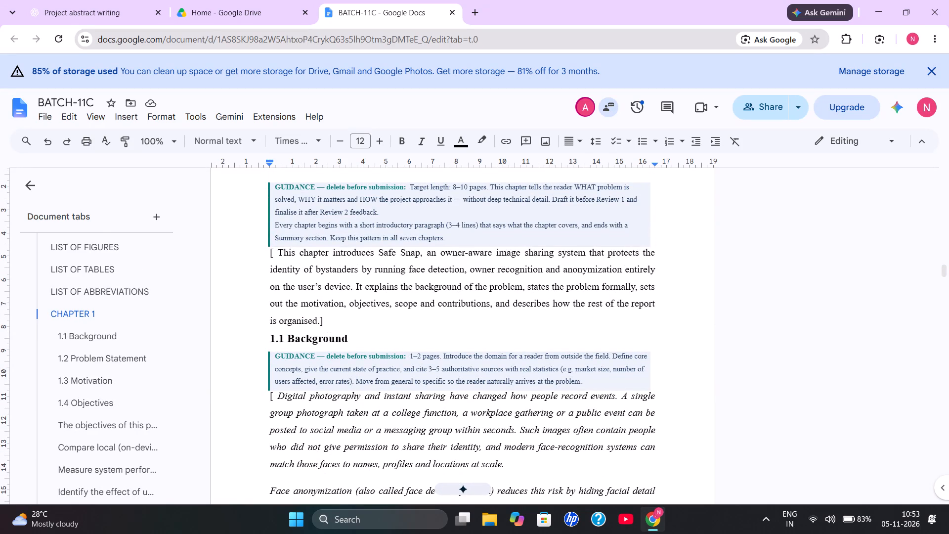
# Remove the italics from the whole 1.1 Background body text, from "Digital photography" to the end of the team note.
pyautogui.moveTo(279, 396); pyautogui.dragTo(453, 418)
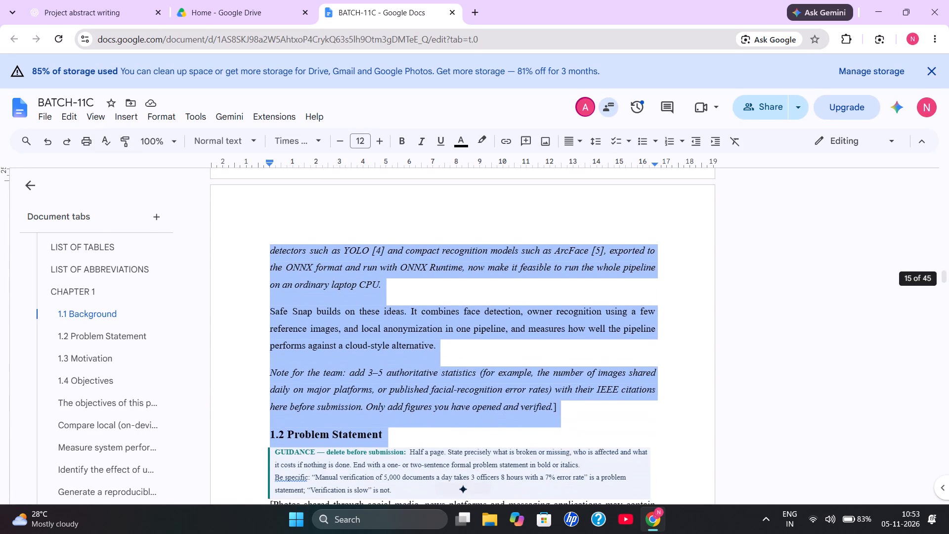
pyautogui.moveTo(453, 418); pyautogui.dragTo(553, 406)
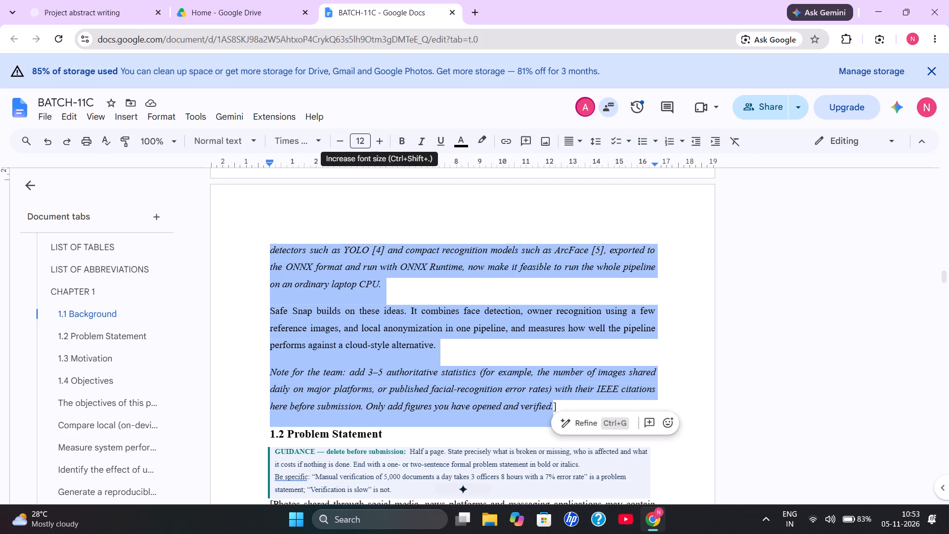
pyautogui.click(418, 144)
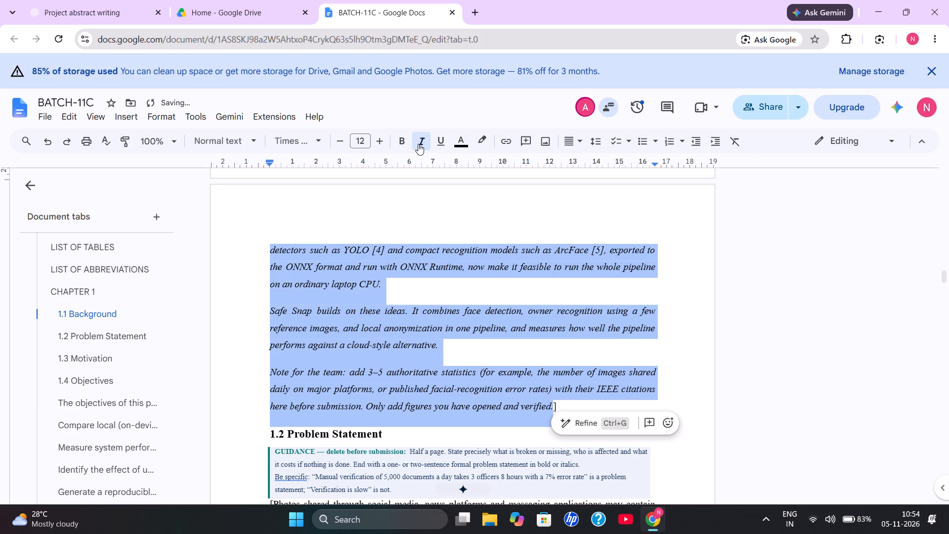
pyautogui.click(428, 145)
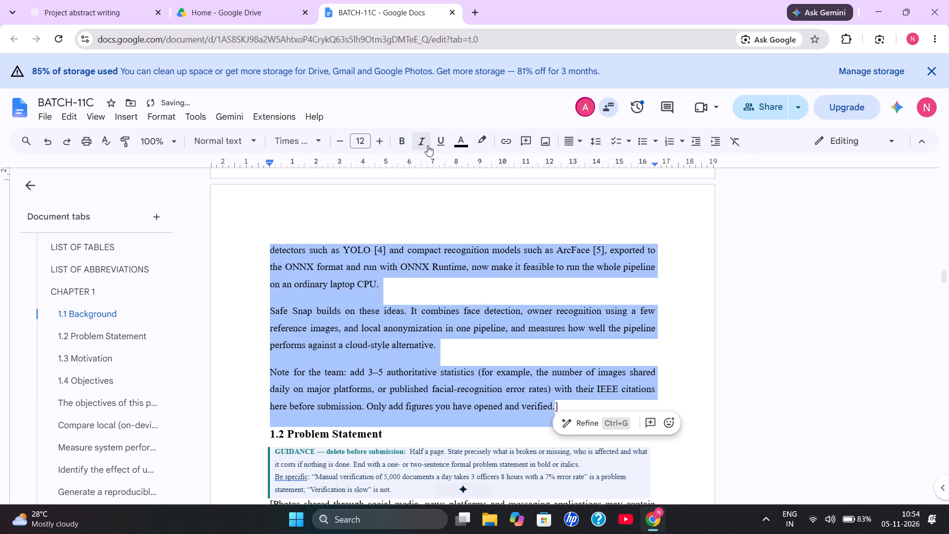
# Check the reformatted 1.1 Background text and read on through 1.2 Problem Statement and 1.3 Motivation to 1.4 Objectives.
pyautogui.click(395, 219)
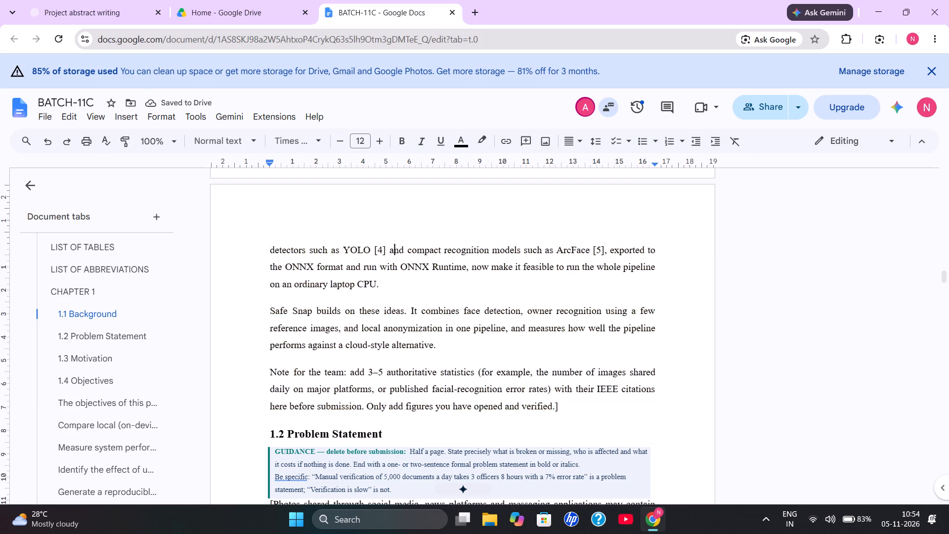
pyautogui.scroll(3, 395, 219)
pyautogui.scroll(-9, 395, 219)
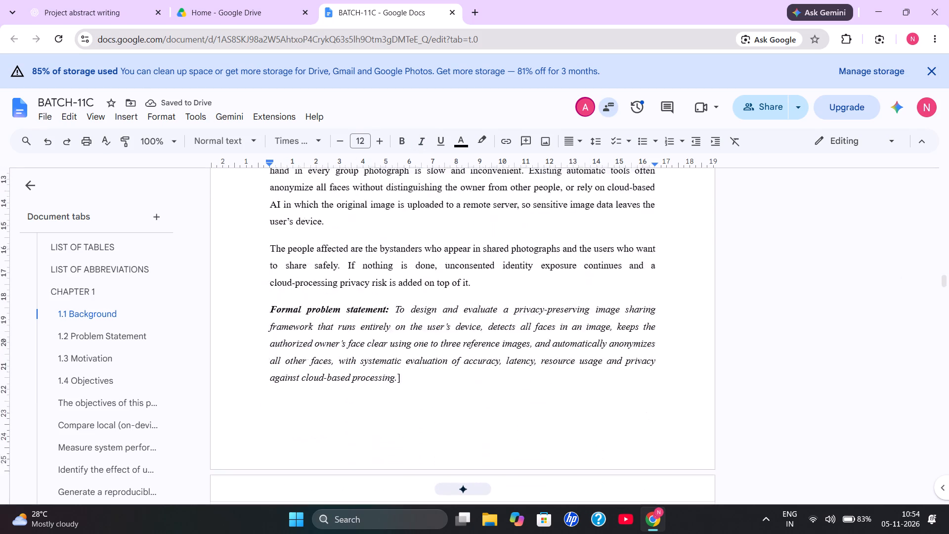
pyautogui.scroll(-1, 395, 219)
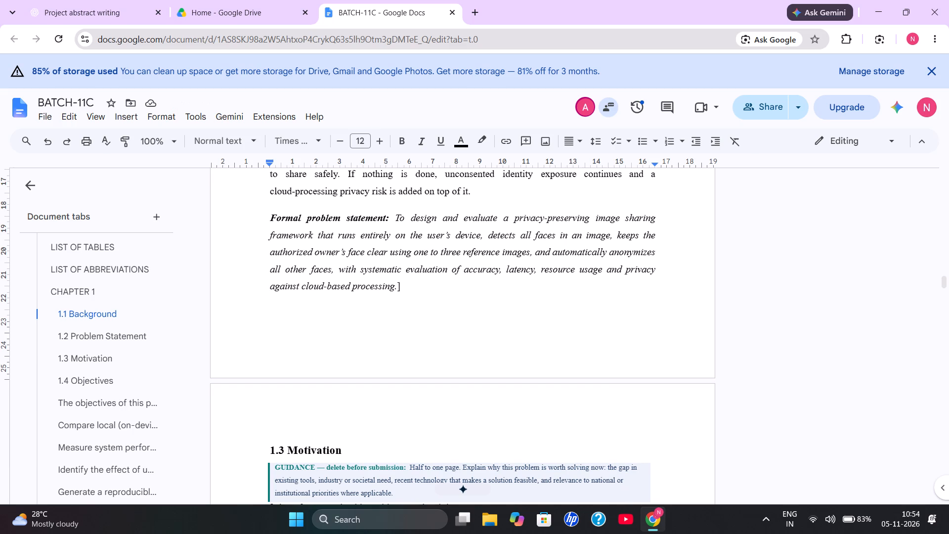
pyautogui.scroll(5, 395, 219)
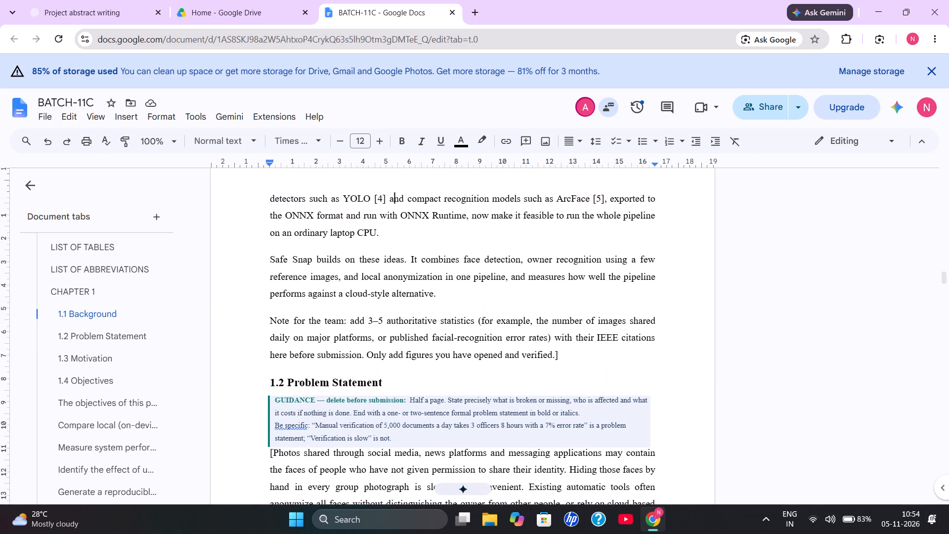
pyautogui.scroll(5, 395, 219)
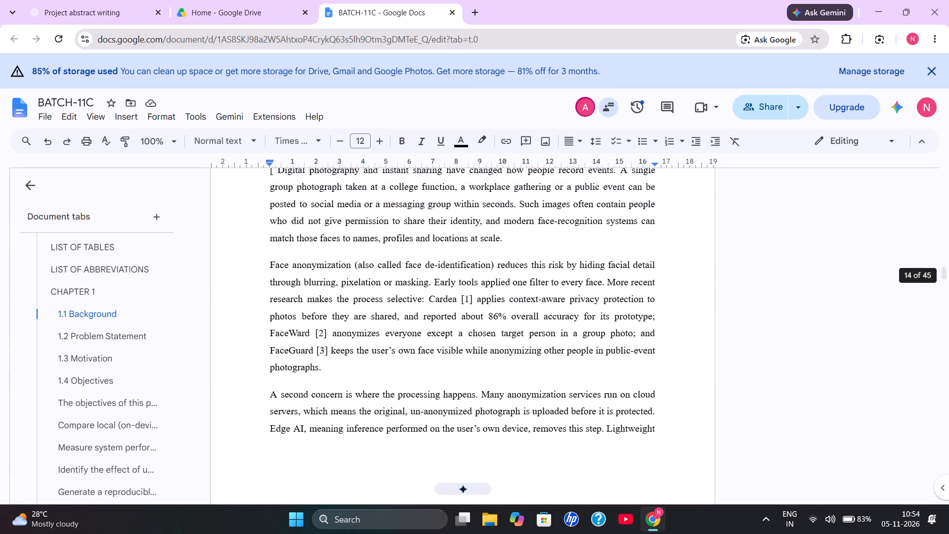
pyautogui.scroll(1, 395, 219)
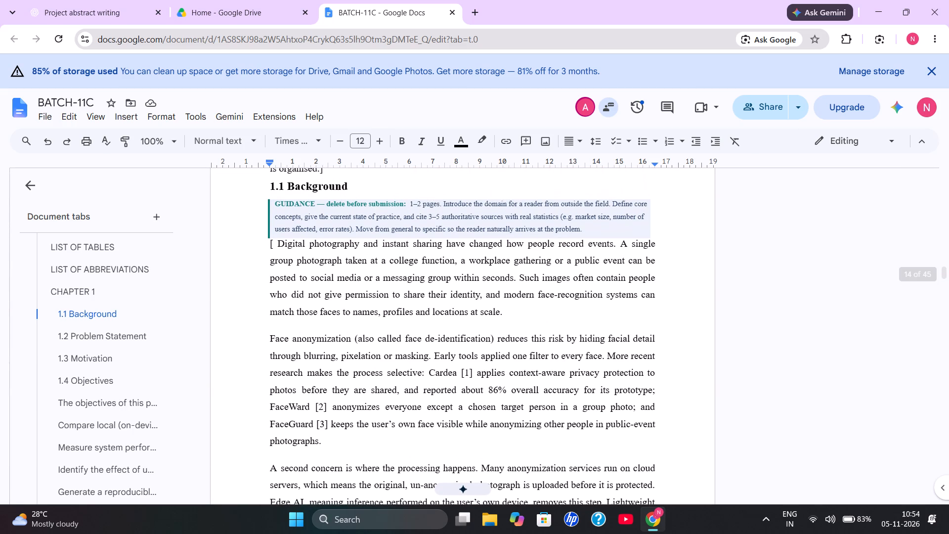
pyautogui.scroll(-7, 395, 219)
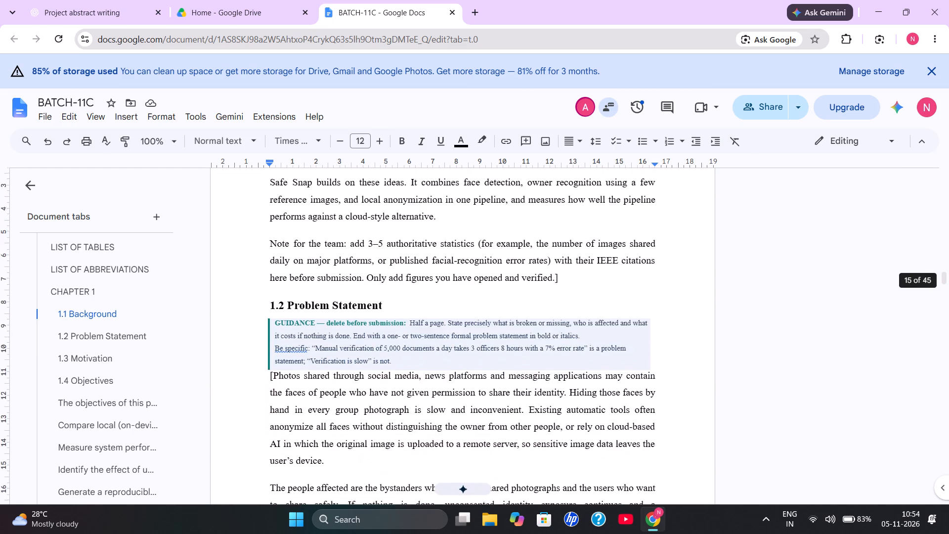
pyautogui.scroll(-4, 395, 219)
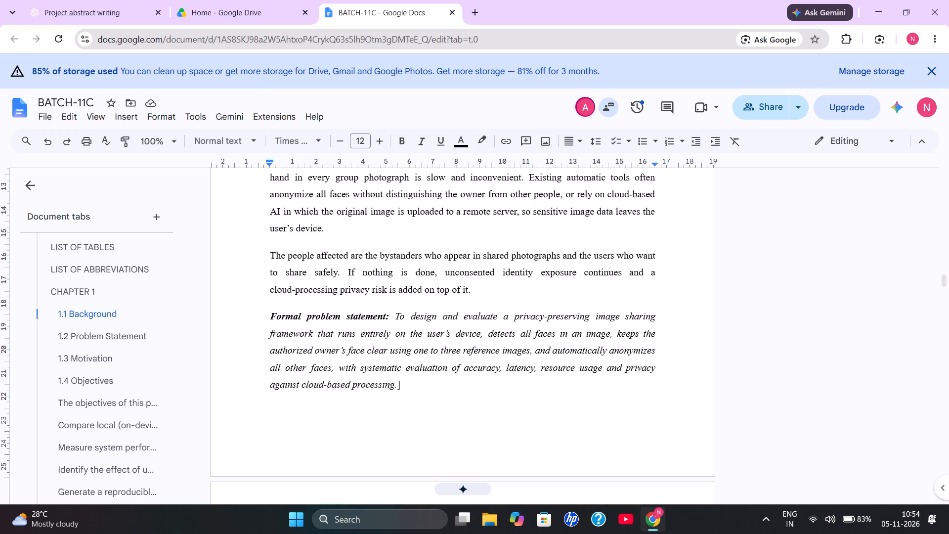
pyautogui.scroll(-5, 507, 301)
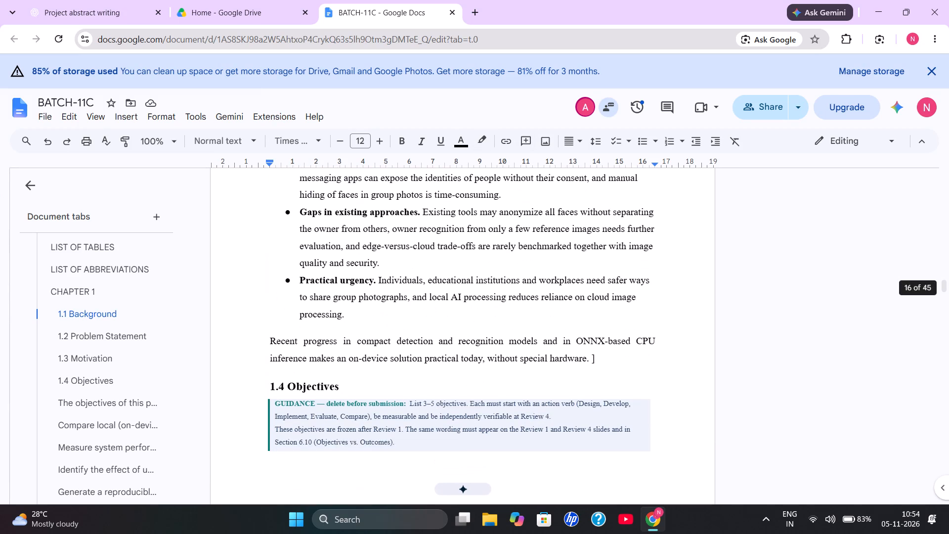
# Re-read Chapter 1 from its introduction through 1.1 Background and 1.2 Problem Statement to the start of 1.3 Motivation.
pyautogui.scroll(9, 507, 301)
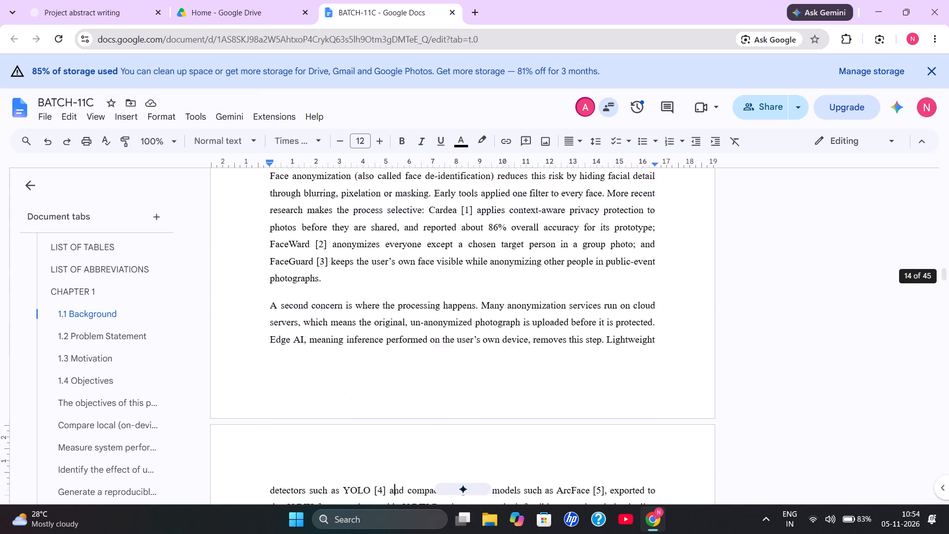
pyautogui.scroll(1, 507, 301)
pyautogui.scroll(-4, 507, 301)
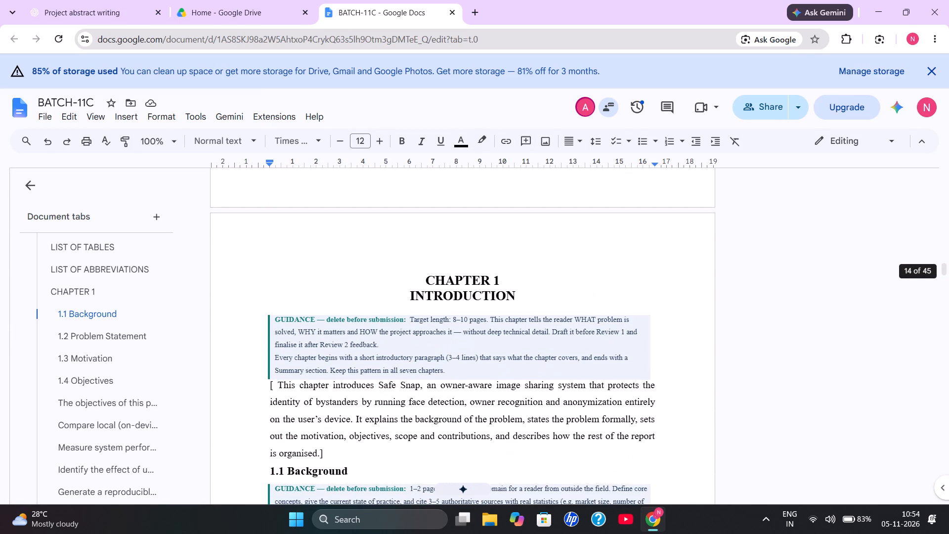
pyautogui.scroll(-4, 507, 301)
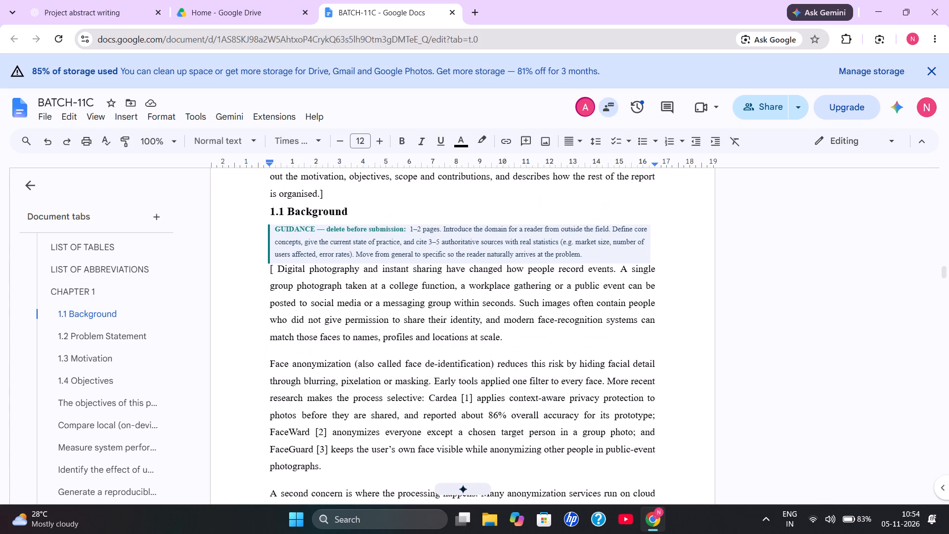
pyautogui.scroll(-1, 507, 301)
pyautogui.hscroll(1, 507, 301)
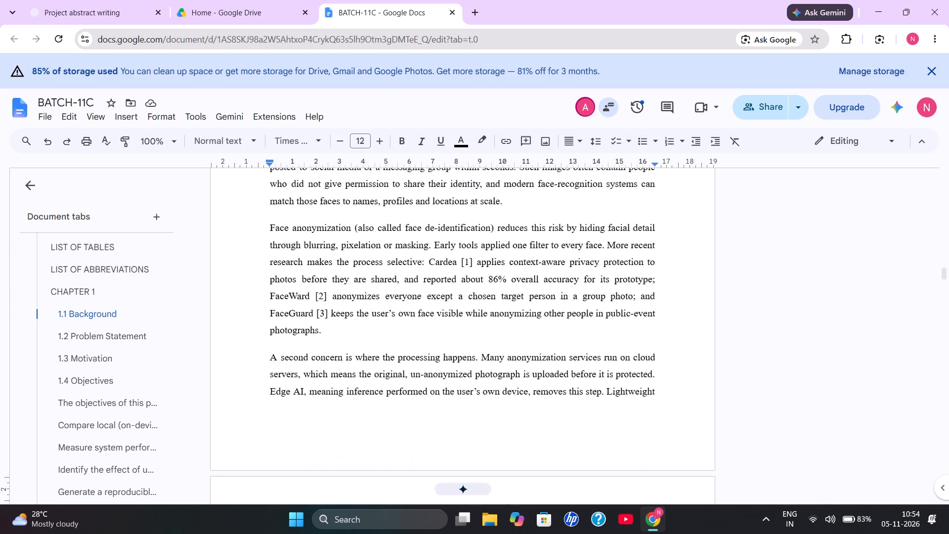
pyautogui.hscroll(1, 507, 301)
pyautogui.scroll(-2, 462, 301)
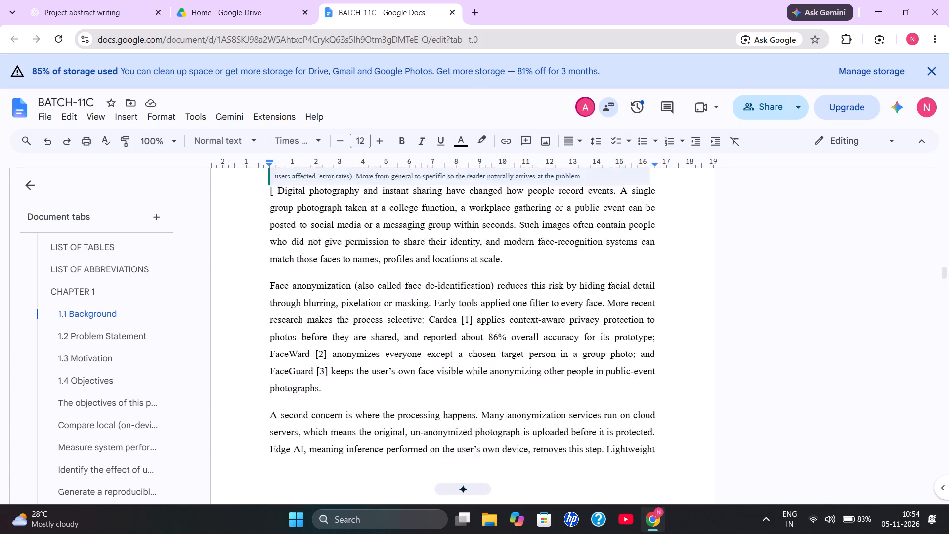
pyautogui.scroll(-6, 462, 301)
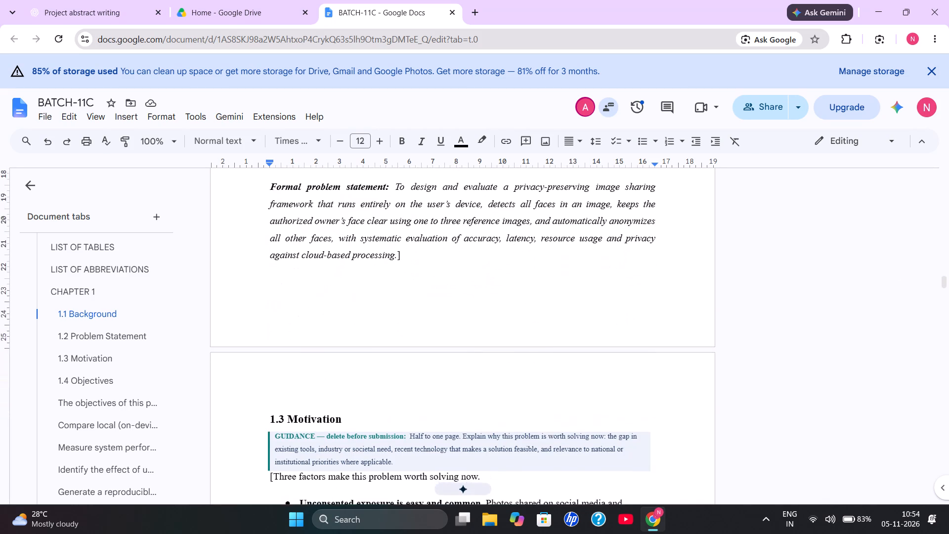
pyautogui.scroll(-2, 462, 301)
# Go to Chapter 2 Literature Survey and examine 2.1 Survey Methodology and the start of 2.2 Background Concepts.
pyautogui.scroll(-1, 64, 415)
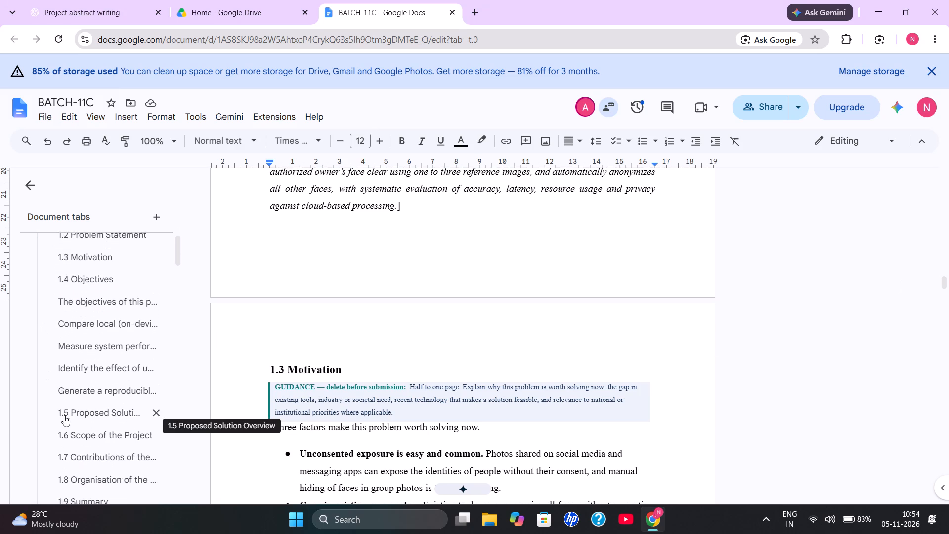
pyautogui.scroll(-2, 64, 415)
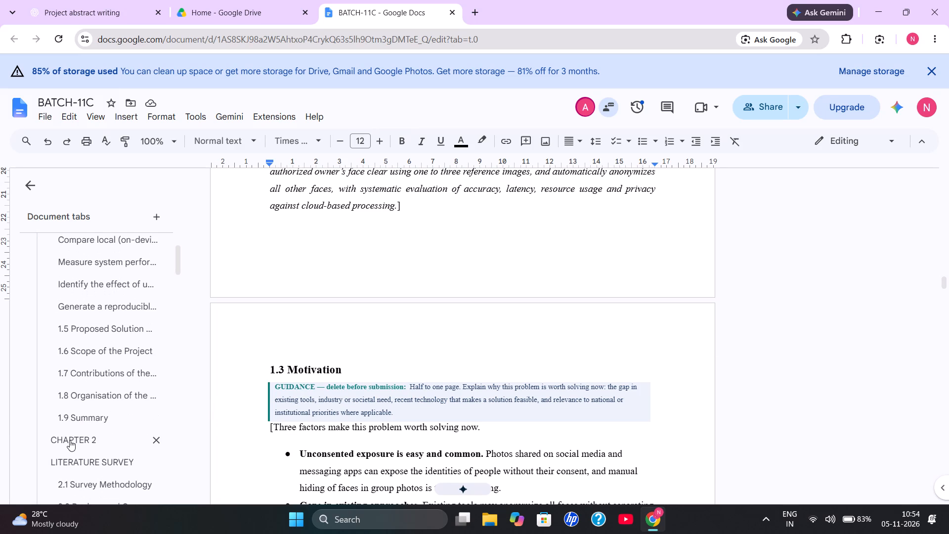
pyautogui.click(70, 440)
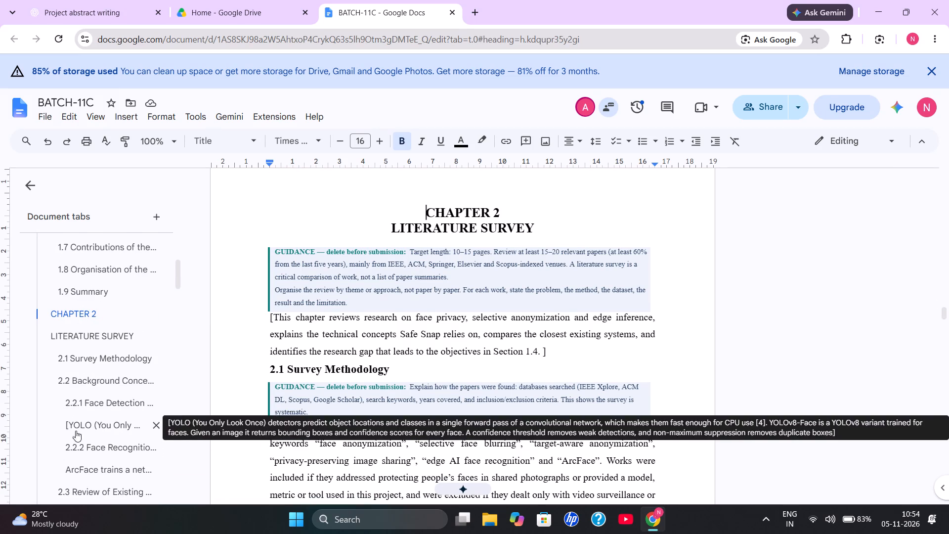
pyautogui.scroll(-1, 86, 446)
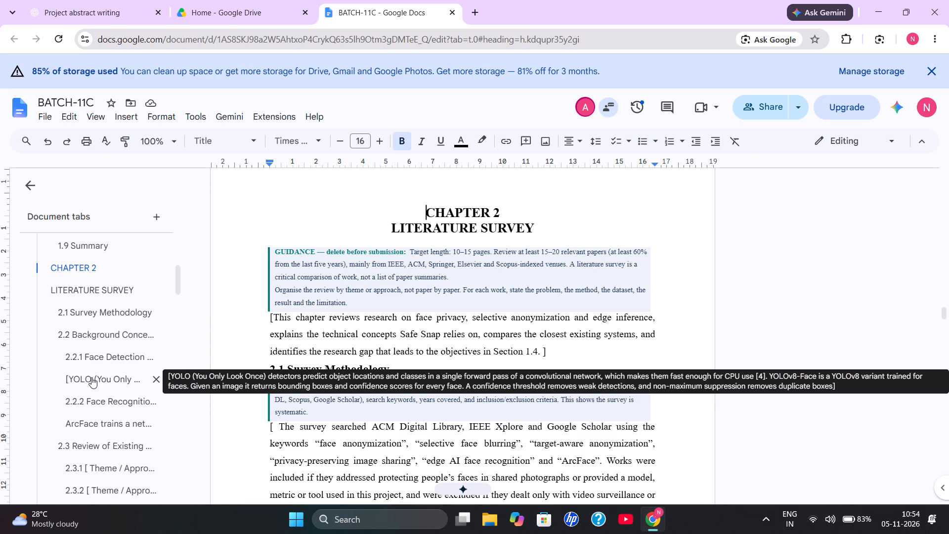
pyautogui.click(93, 313)
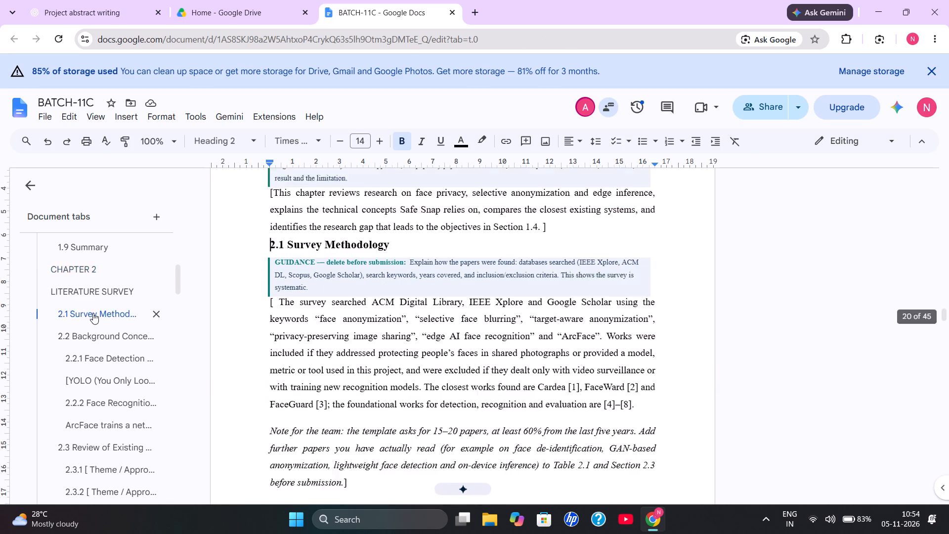
pyautogui.click(102, 335)
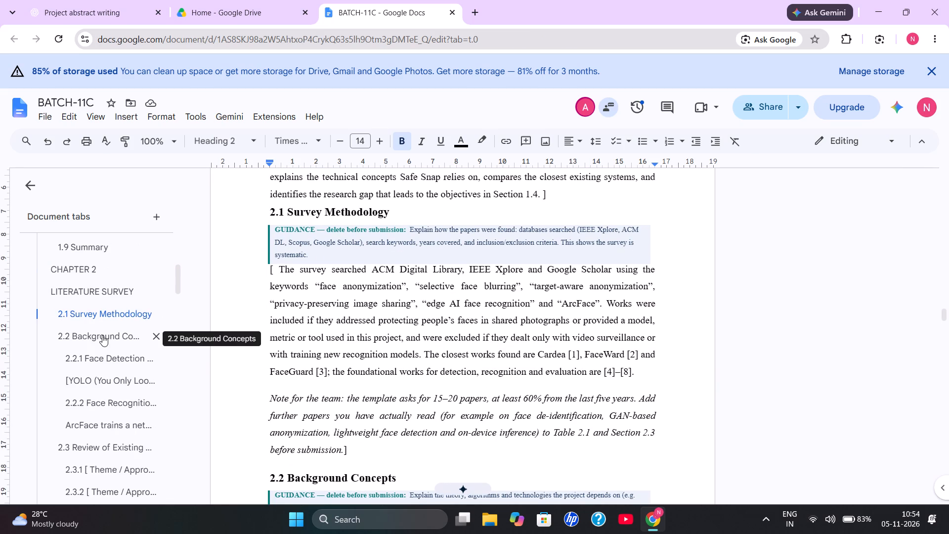
# Look through the remaining outline headings to the appendices and view Appendix E: Source Code.
pyautogui.scroll(1, 102, 335)
pyautogui.scroll(-4, 80, 273)
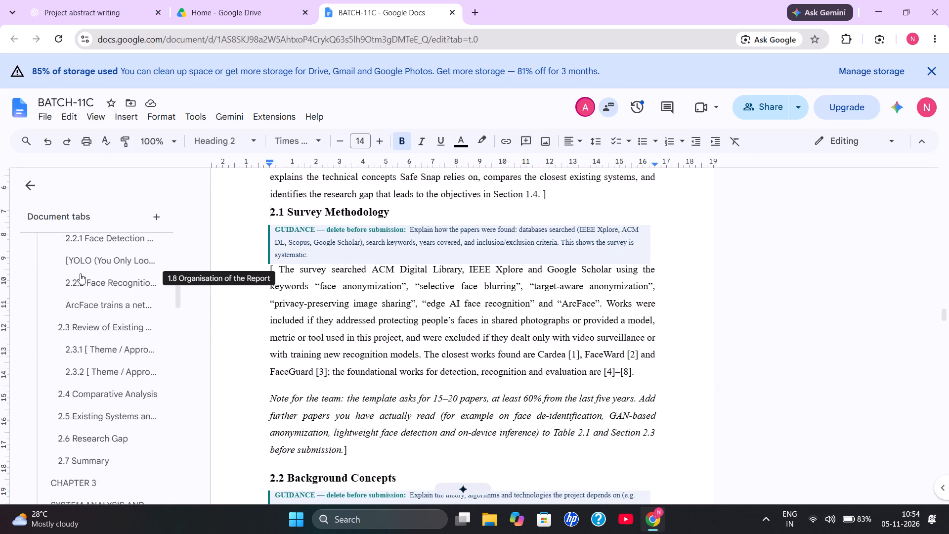
pyautogui.scroll(-6, 80, 273)
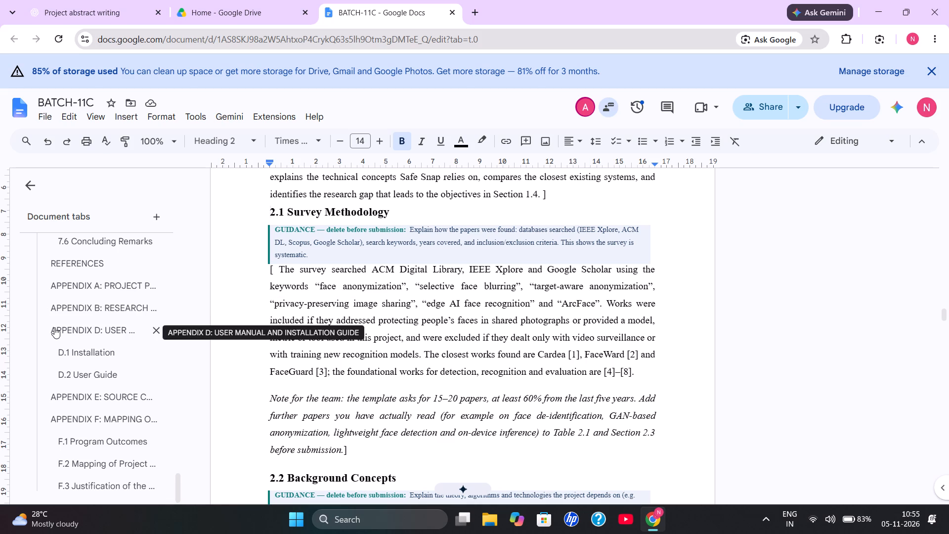
pyautogui.scroll(-7, 92, 368)
pyautogui.scroll(-3, 141, 416)
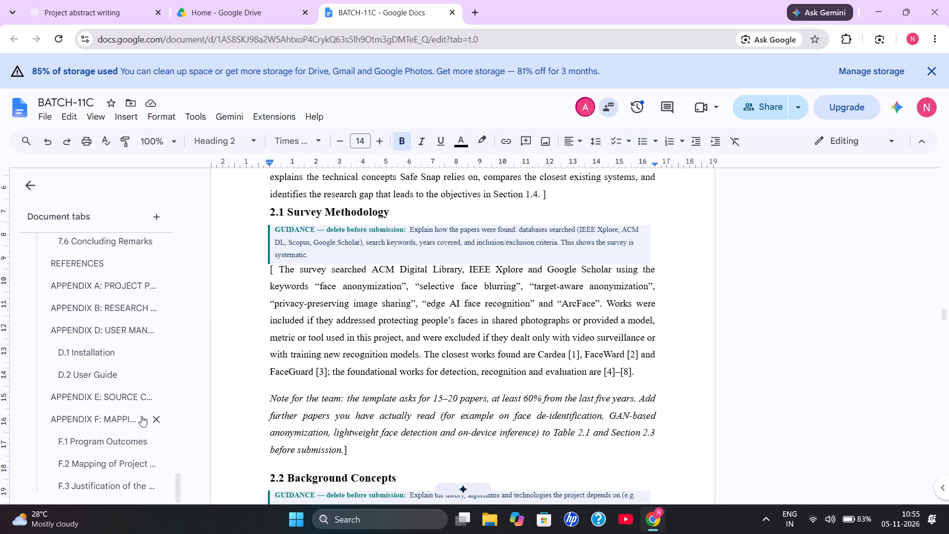
pyautogui.scroll(-1, 141, 416)
pyautogui.click(96, 406)
pyautogui.scroll(-4, 96, 406)
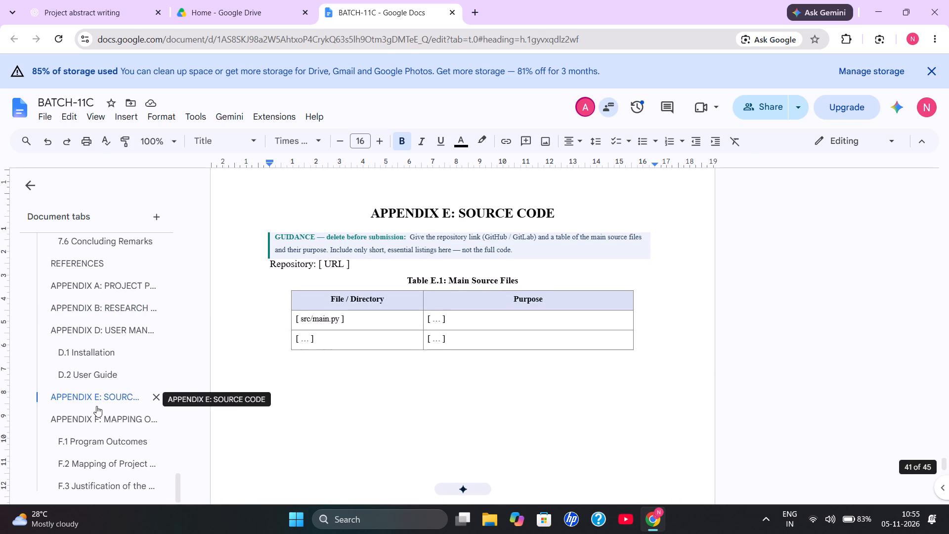
pyautogui.scroll(-7, 96, 406)
pyautogui.scroll(5, 95, 456)
pyautogui.scroll(-2, 95, 456)
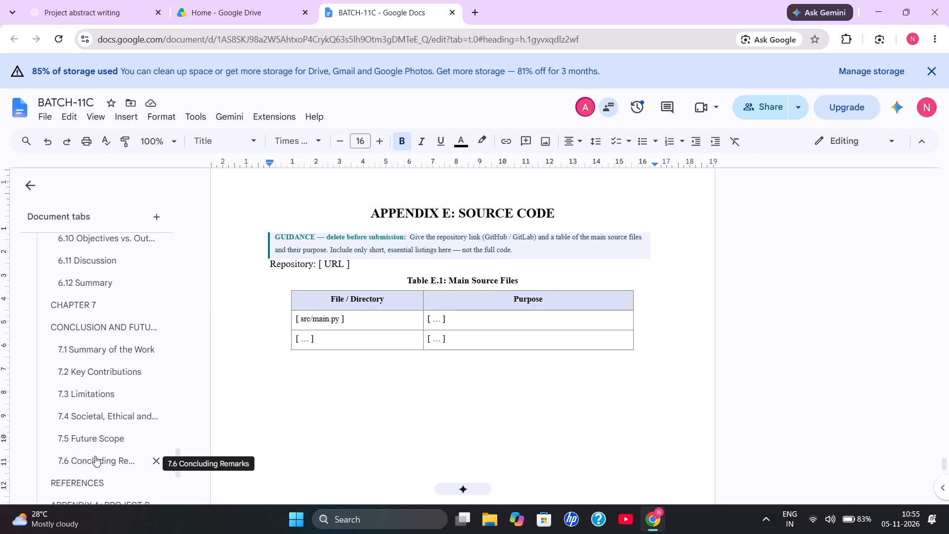
# Go back to the Chapter 6 Testing, Results and Discussion section and view its testing subsections.
pyautogui.scroll(1, 95, 456)
pyautogui.scroll(2, 94, 410)
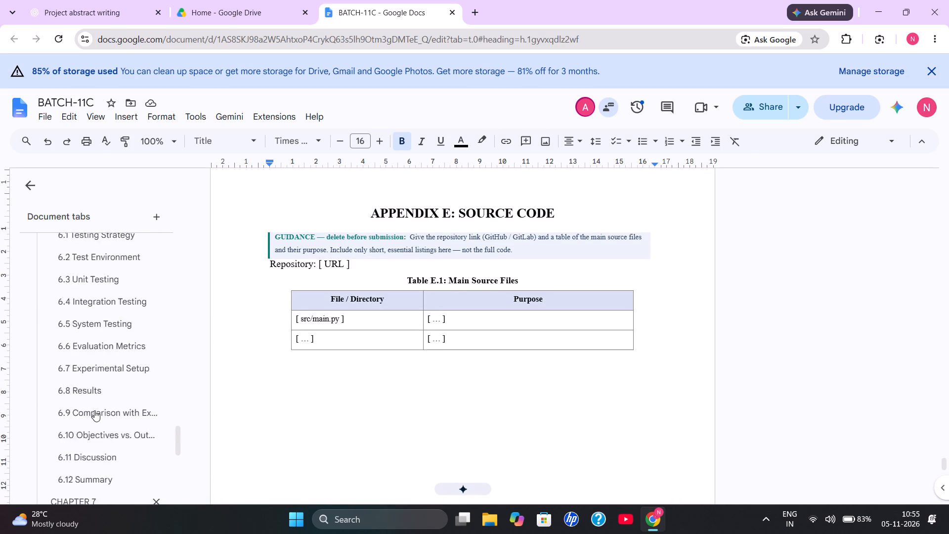
pyautogui.scroll(1, 94, 410)
pyautogui.click(103, 284)
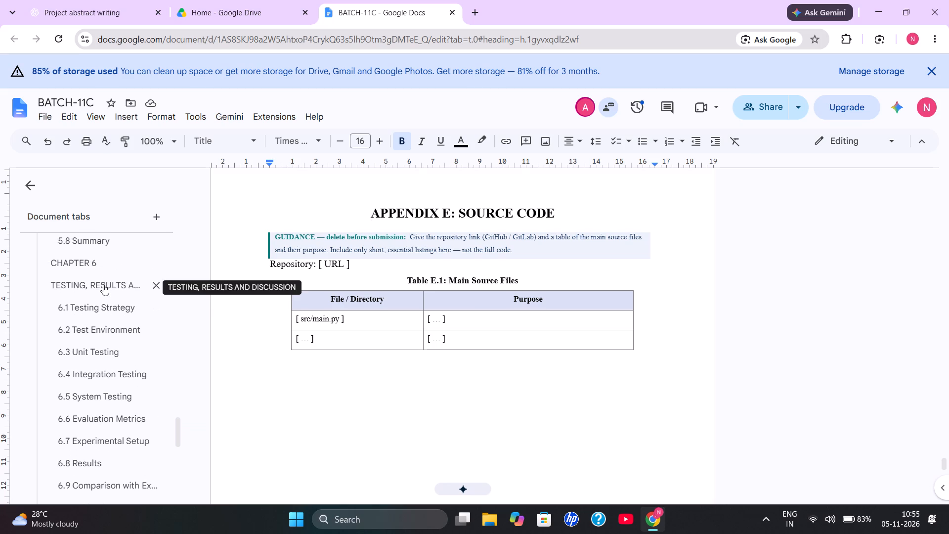
pyautogui.scroll(-2, 311, 318)
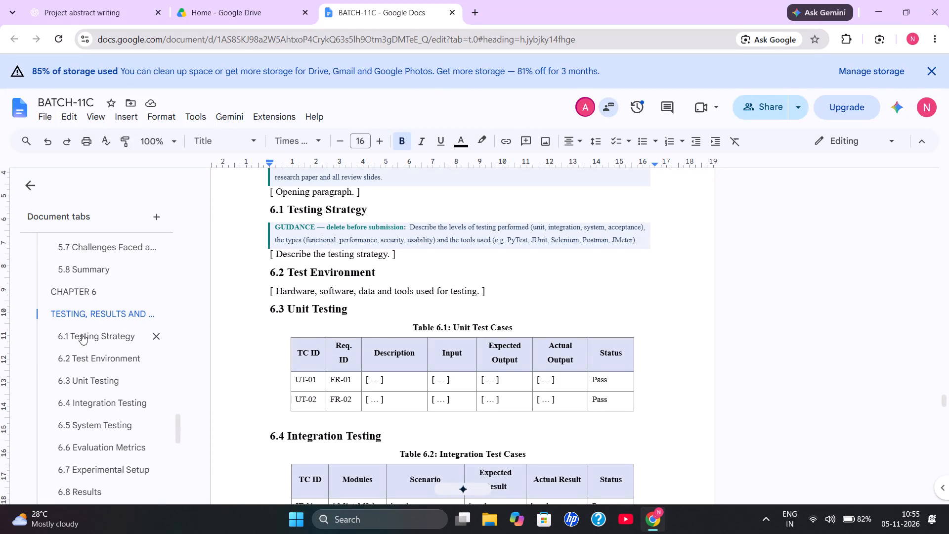
# Go back through the Chapter 5 and 4 headings and view section 4.1 Design Methodology in System Design.
pyautogui.scroll(6, 82, 334)
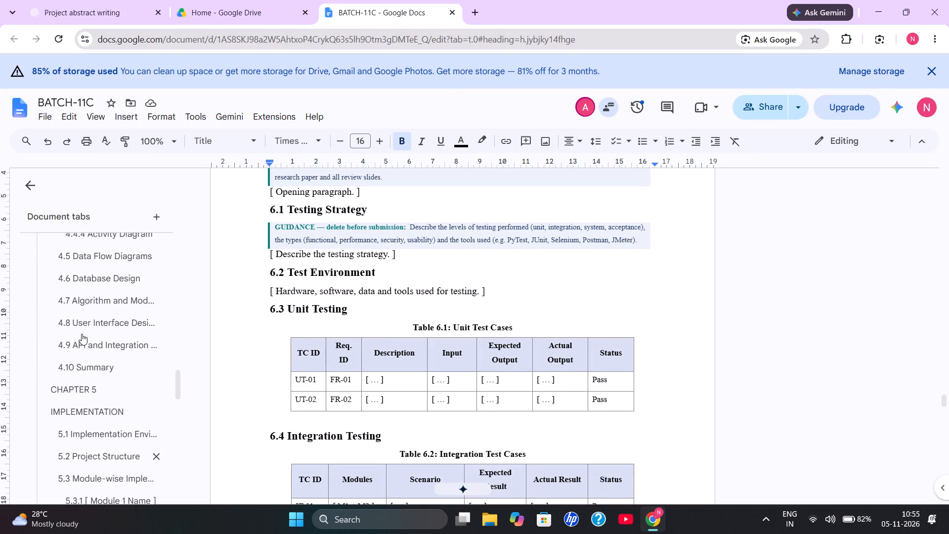
pyautogui.scroll(3, 105, 434)
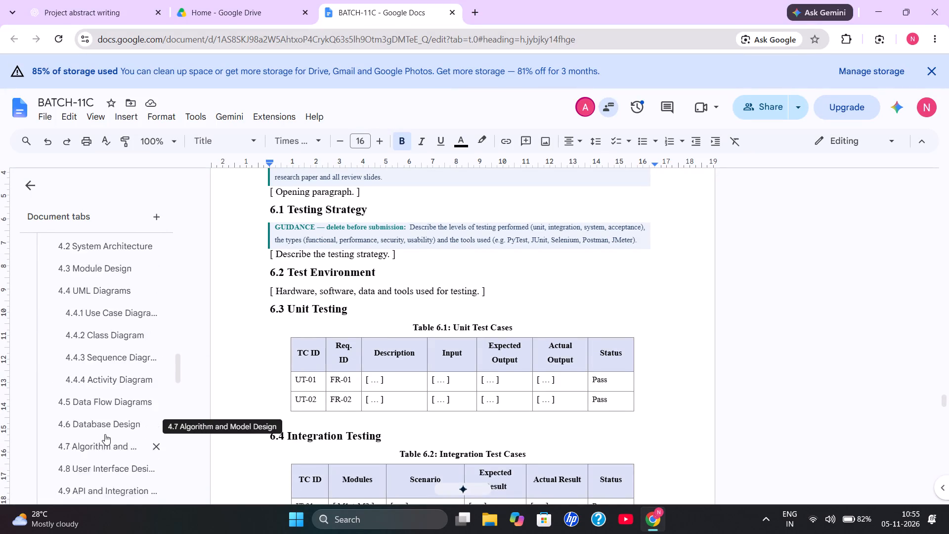
pyautogui.scroll(4, 105, 434)
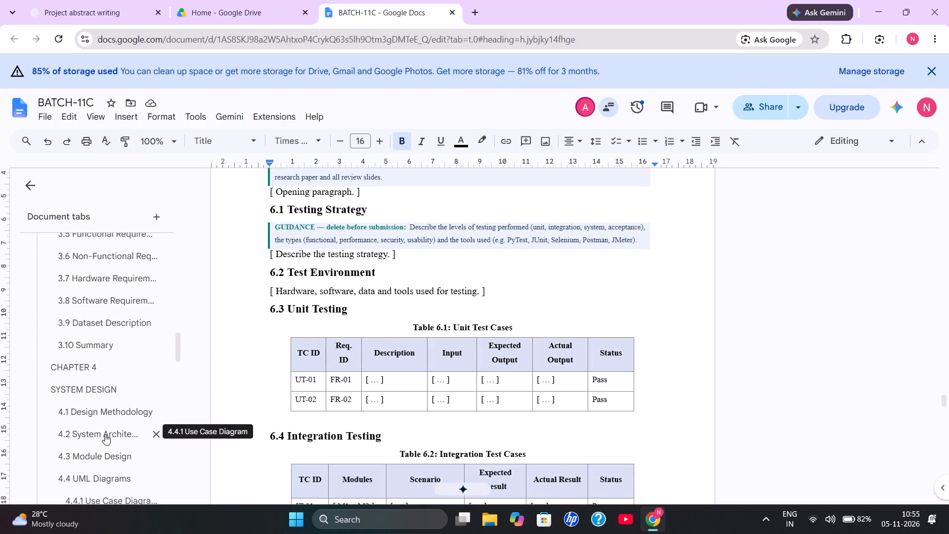
pyautogui.click(116, 412)
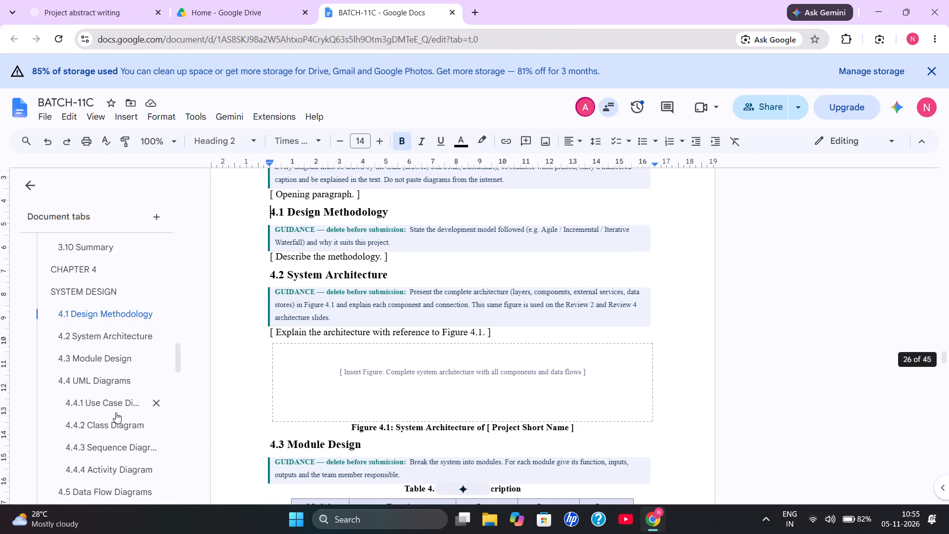
# Return to the Chapter 2 Literature Survey heading and view the chapter's opening.
pyautogui.scroll(6, 116, 412)
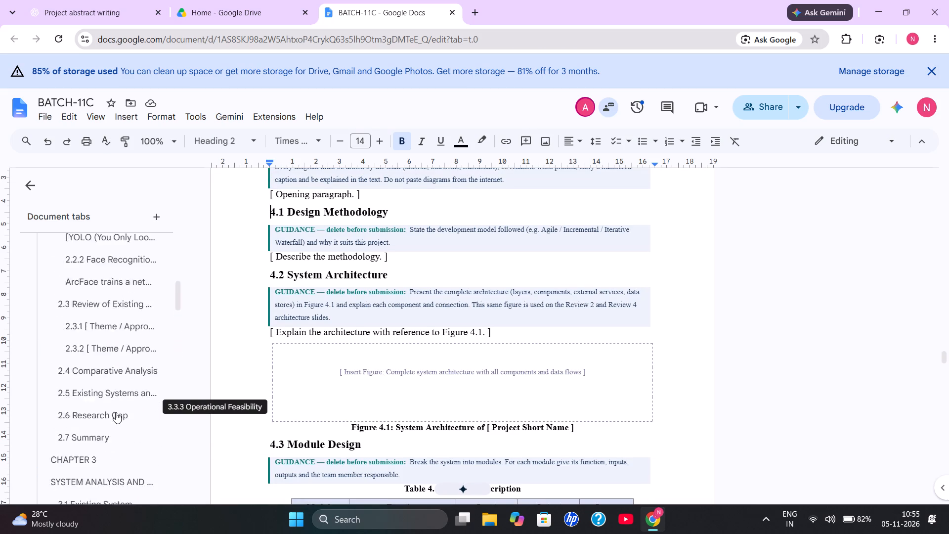
pyautogui.scroll(1, 116, 412)
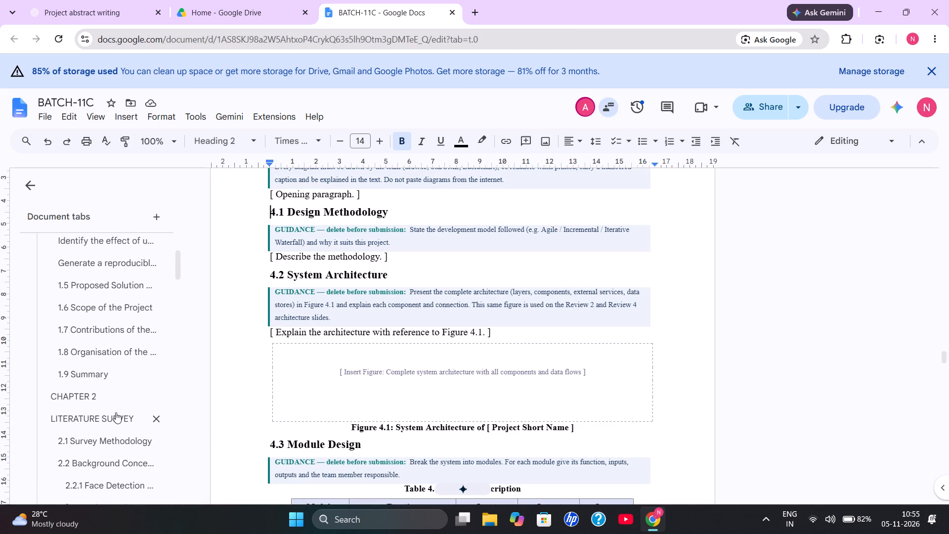
pyautogui.click(116, 412)
# Go back to Chapter 1, view 1.1 Background, and read 1.2 Problem Statement through to the formal problem statement.
pyautogui.scroll(3, 116, 412)
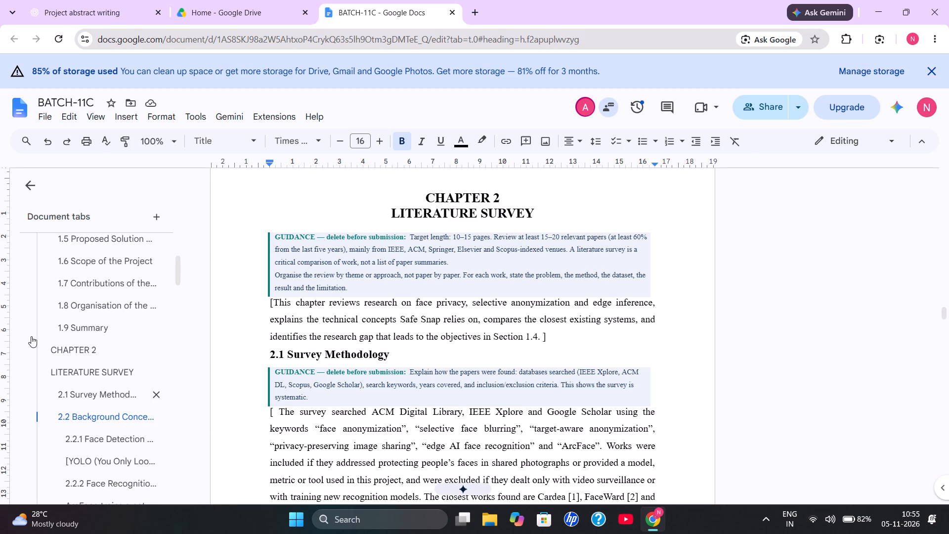
pyautogui.scroll(3, 61, 309)
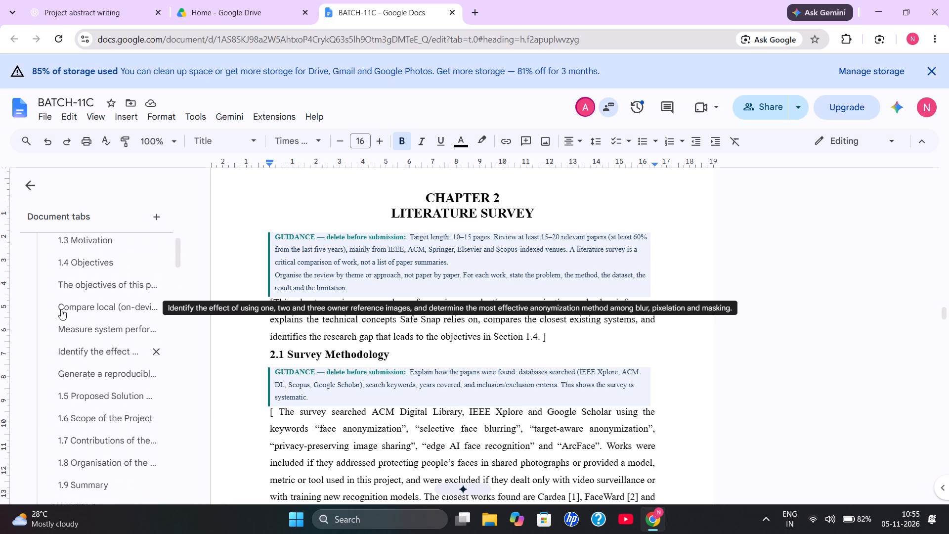
pyautogui.scroll(2, 61, 309)
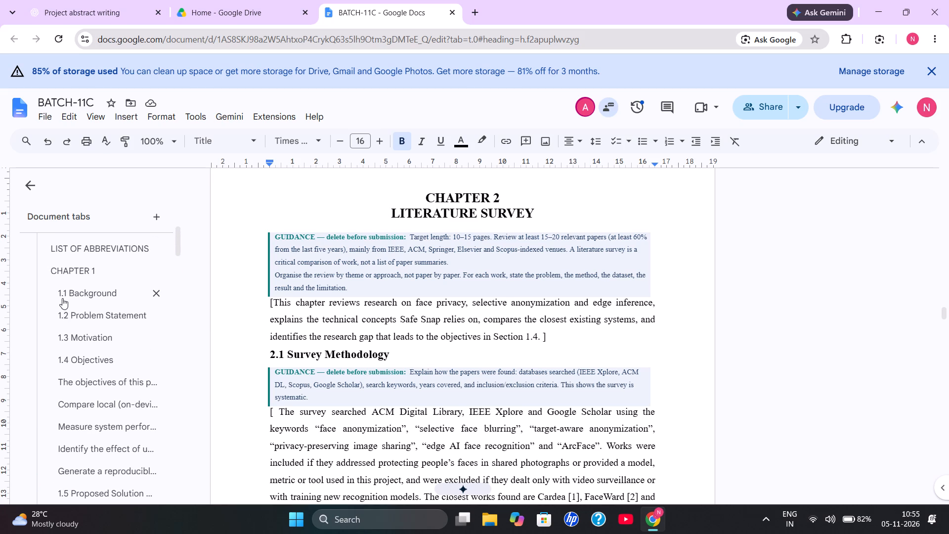
pyautogui.click(62, 298)
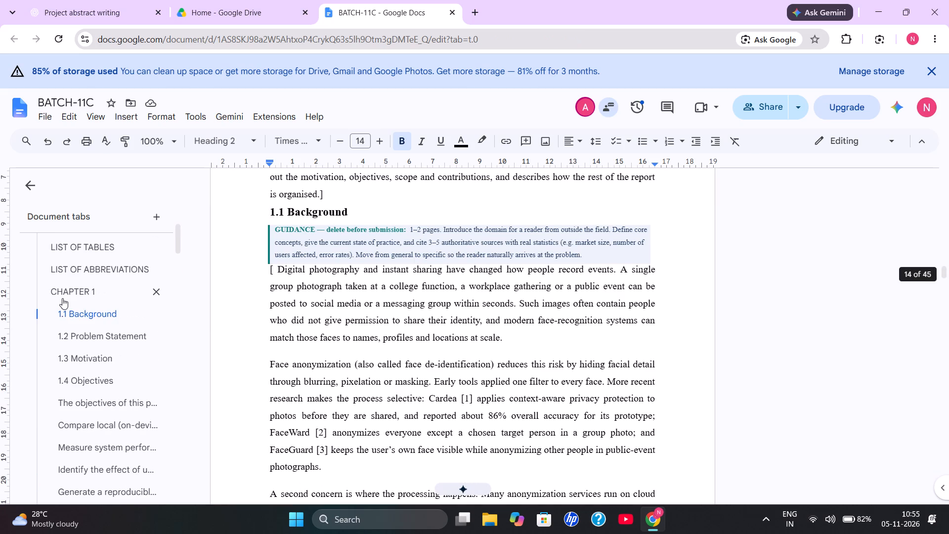
pyautogui.click(114, 333)
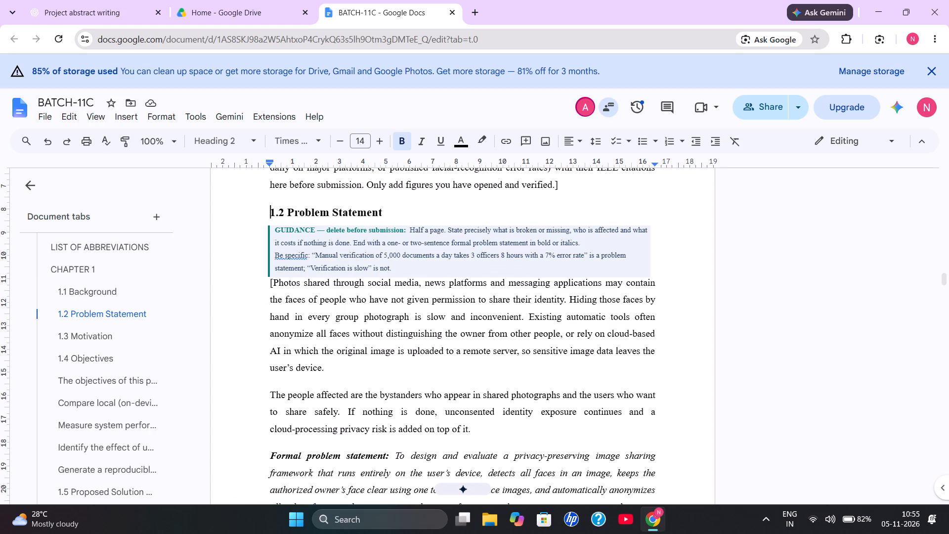
pyautogui.scroll(-2, 373, 388)
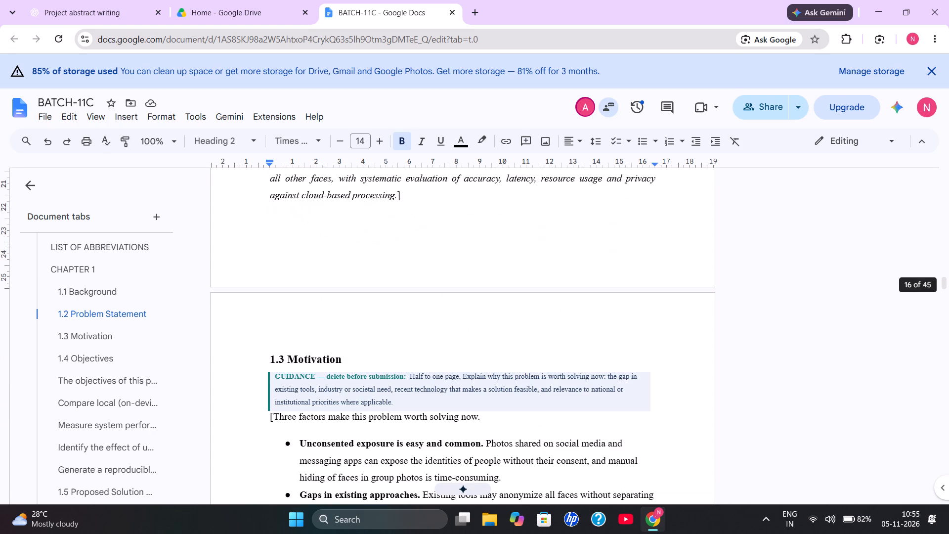
pyautogui.click(108, 310)
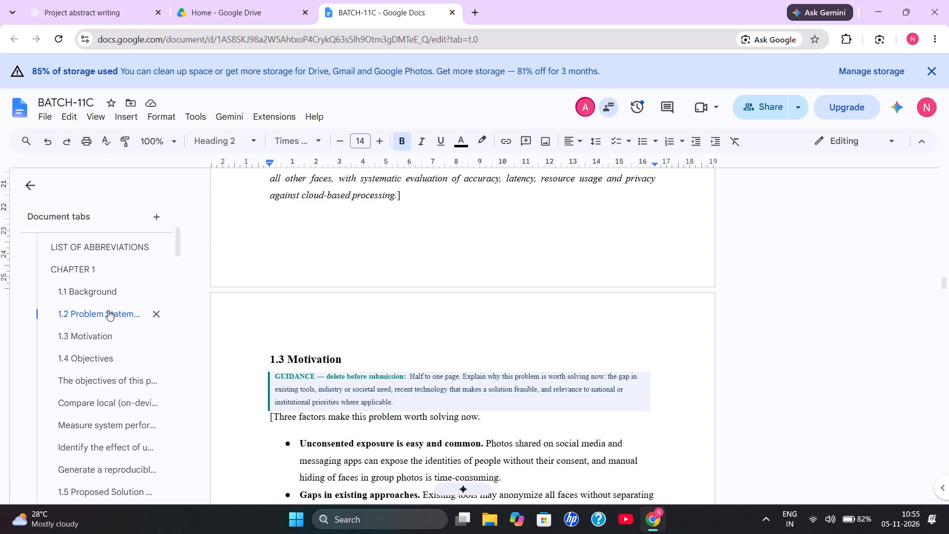
pyautogui.scroll(-3, 282, 356)
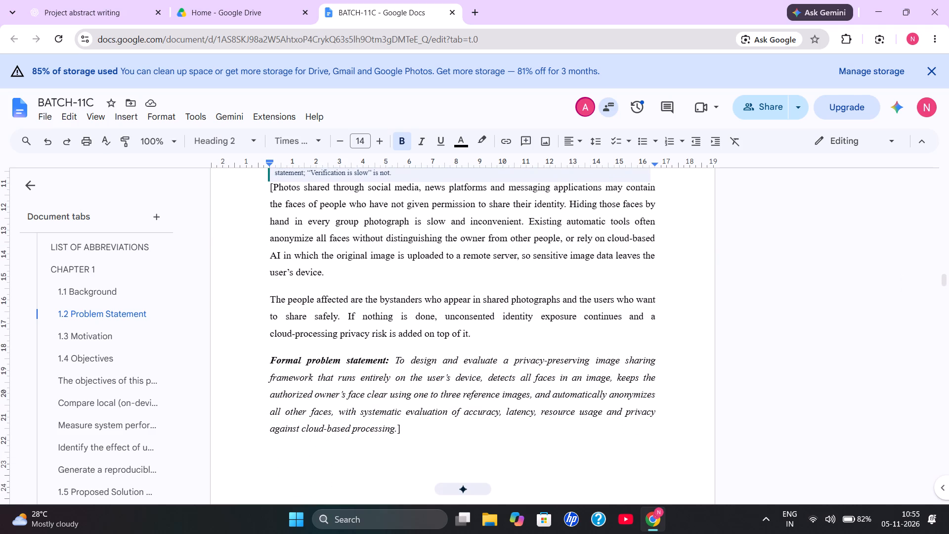
pyautogui.scroll(-1, 282, 356)
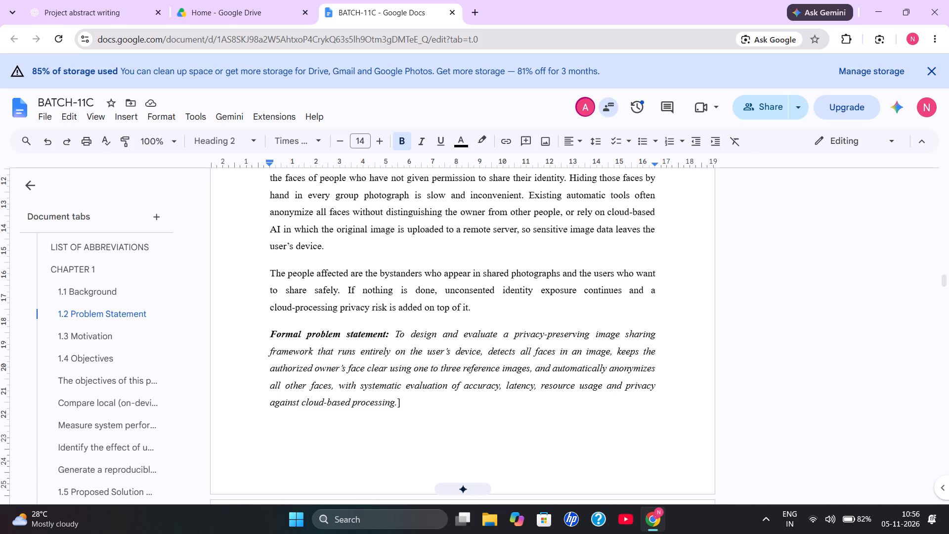
pyautogui.scroll(-4, 350, 368)
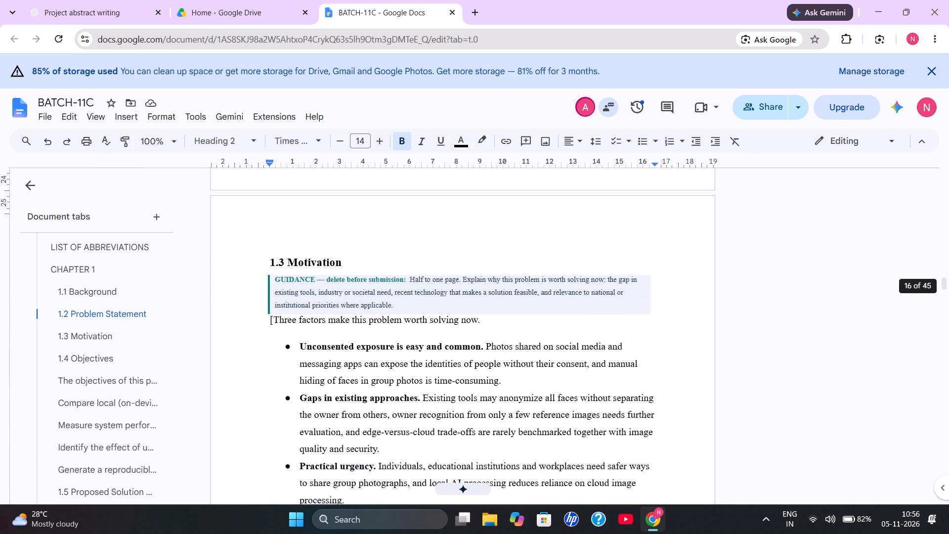
pyautogui.scroll(-4, 350, 368)
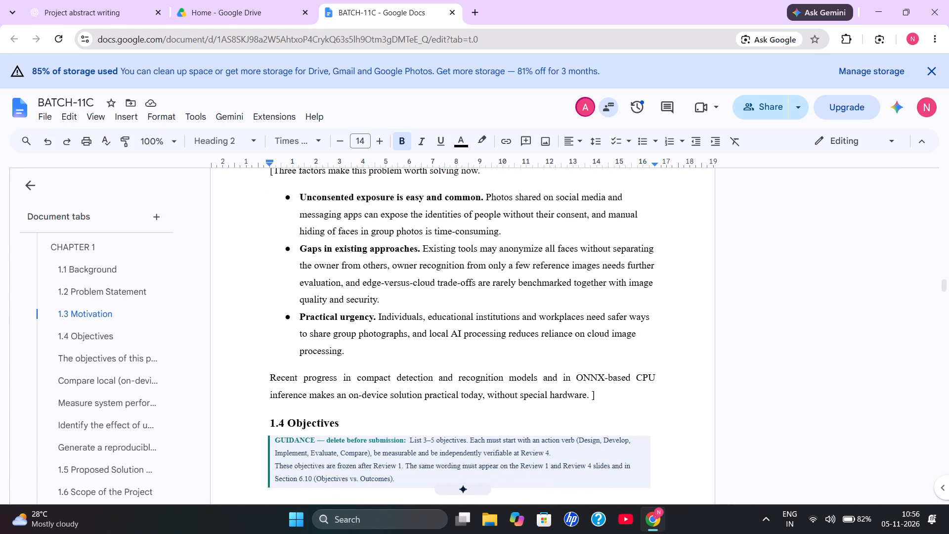
pyautogui.scroll(-9, 350, 368)
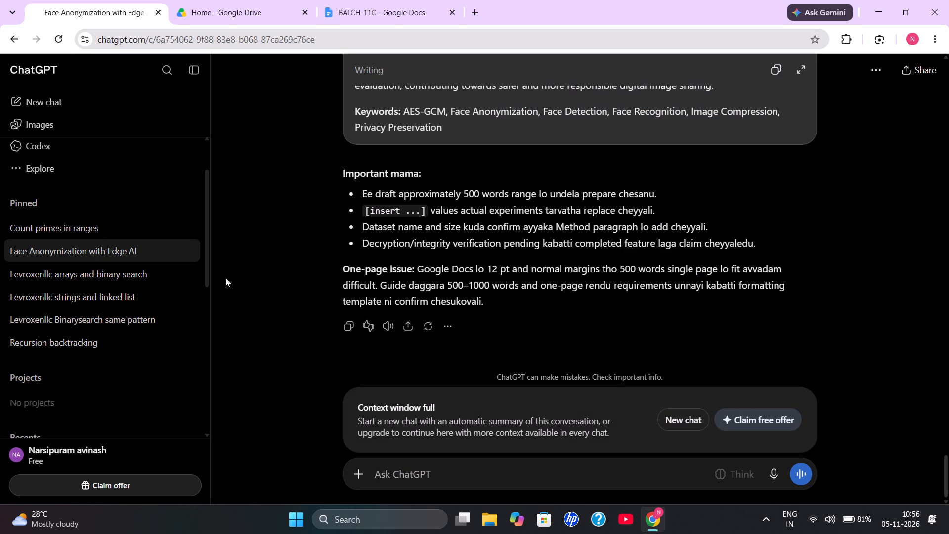
# Open the BATCH-11C presentation from the suggested files in Google Drive and switch to it in Google Slides.
pyautogui.click(222, 0)
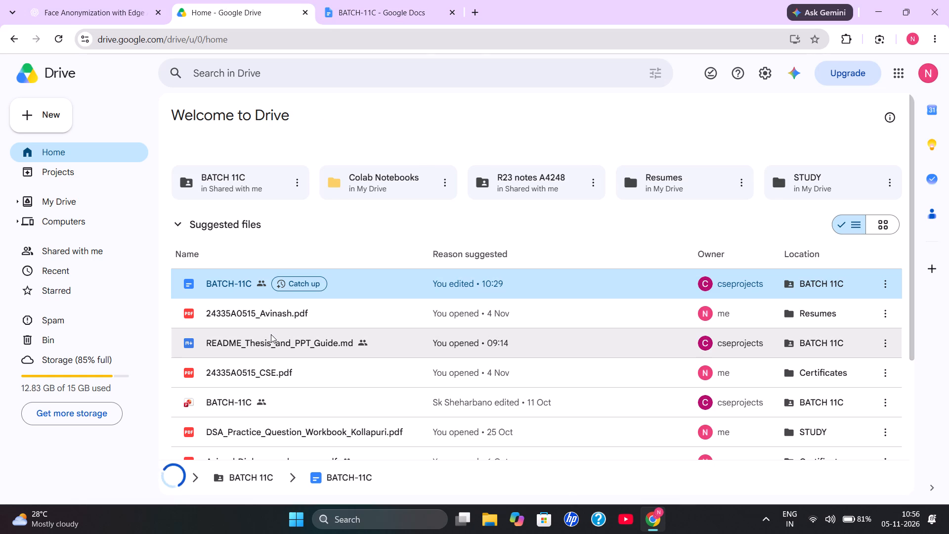
pyautogui.scroll(-1, 267, 357)
pyautogui.doubleClick(253, 351)
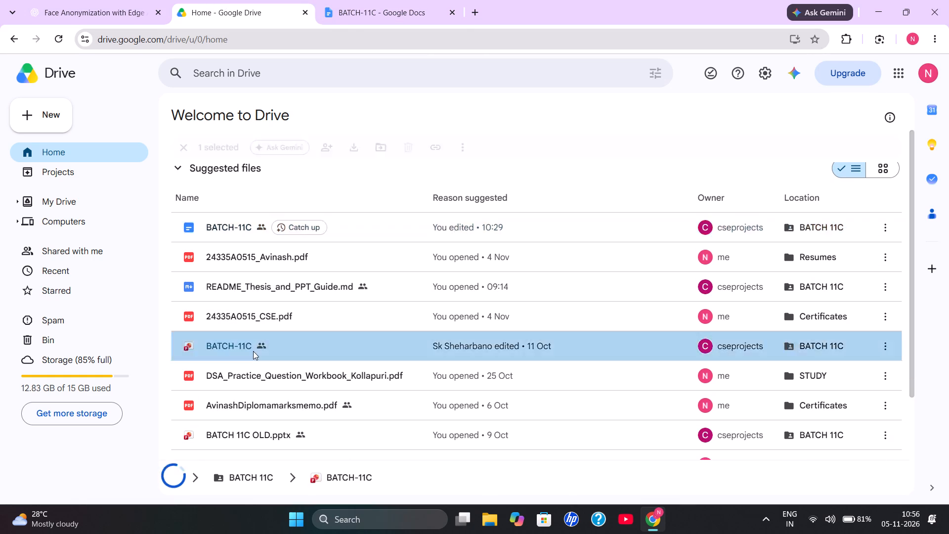
pyautogui.click(247, 0)
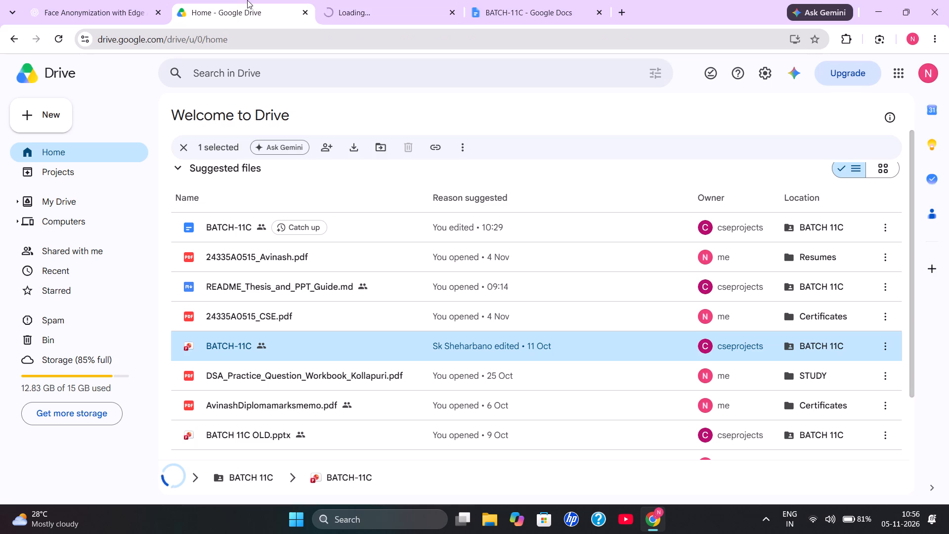
pyautogui.click(132, 0)
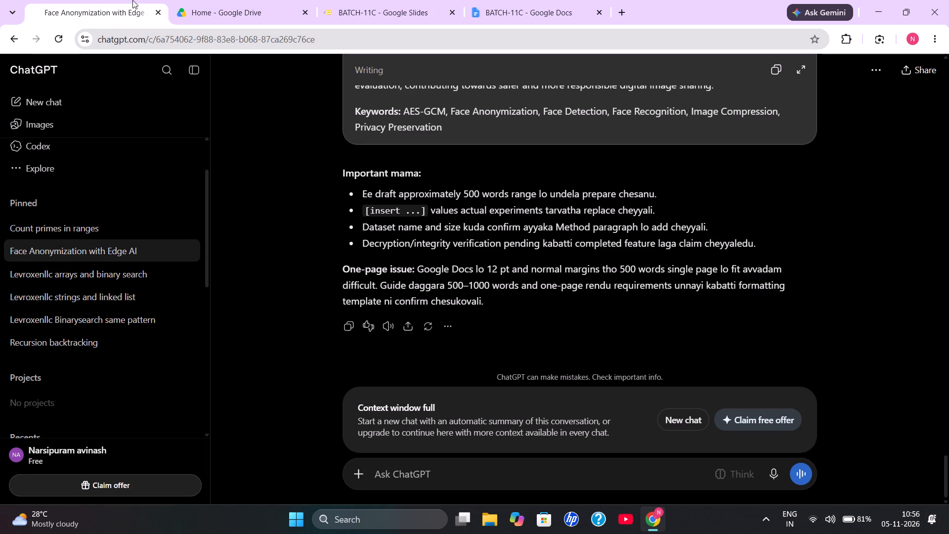
pyautogui.click(546, 3)
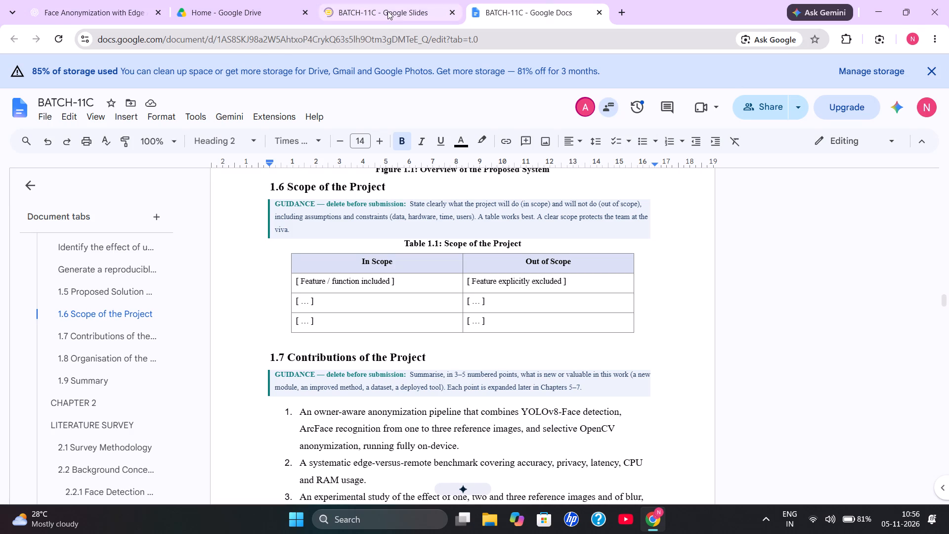
pyautogui.click(388, 11)
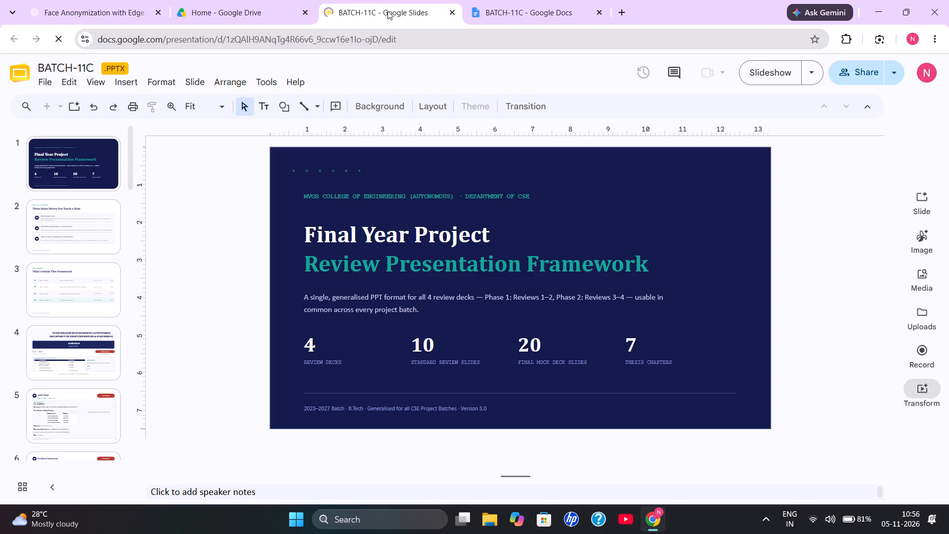
# Look through the presentation's opening and Review 1 slides and examine the Scope & Boundaries slide.
pyautogui.click(83, 245)
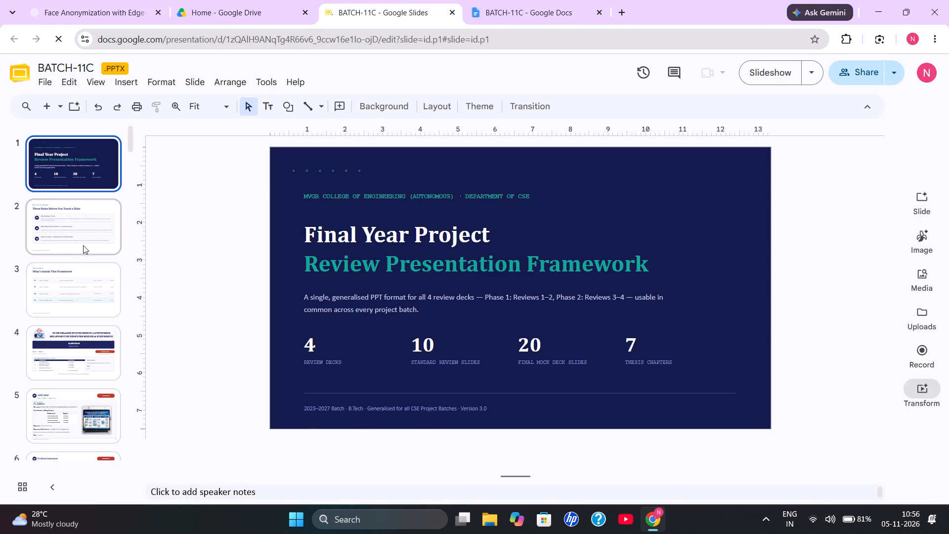
pyautogui.press('Down')
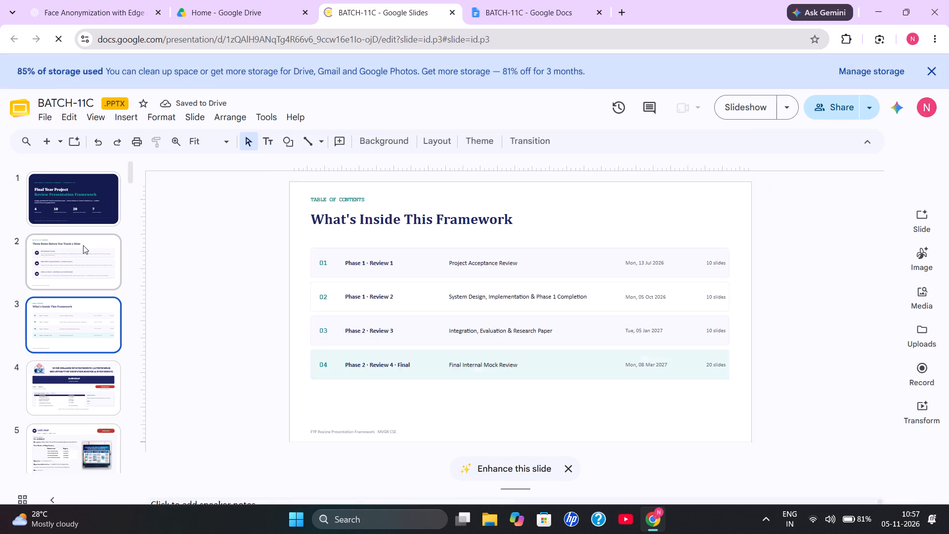
pyautogui.press('Down')
pyautogui.press('Down')
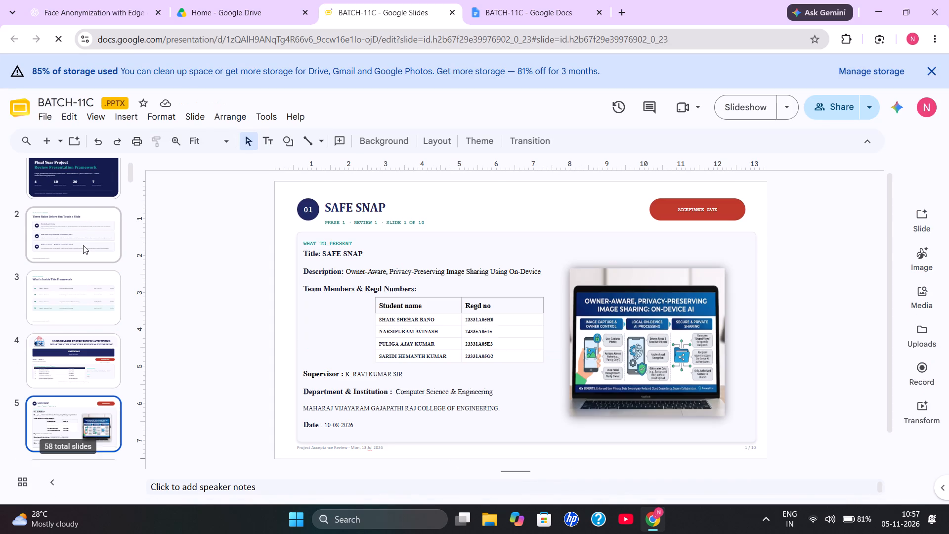
pyautogui.press('Down')
pyautogui.press('Down')
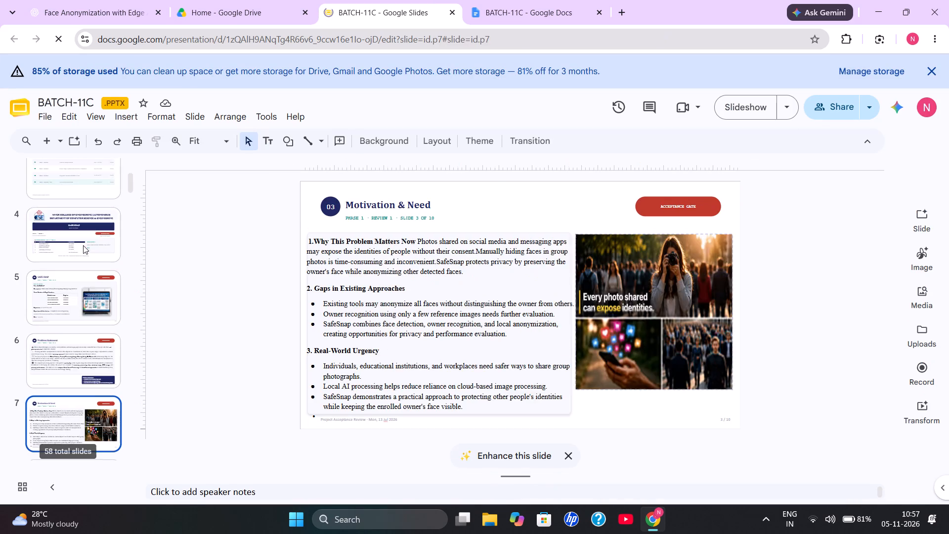
pyautogui.press('Down')
pyautogui.press('Down')
pyautogui.press('Down')
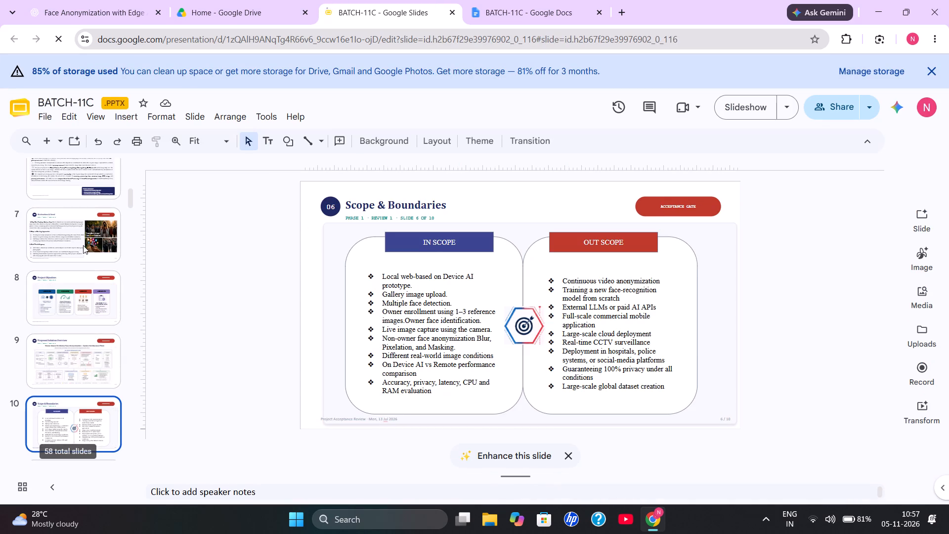
pyautogui.press('Down')
pyautogui.press('Up')
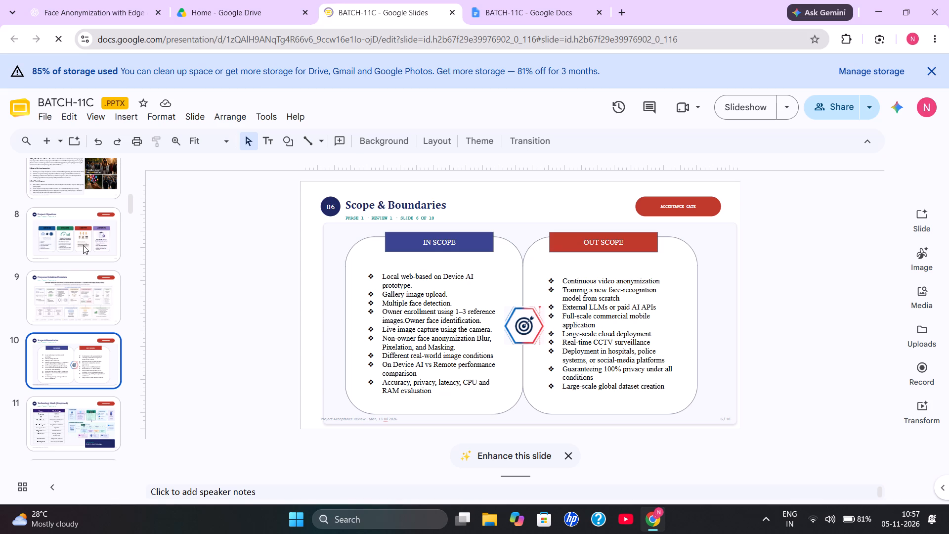
# Look through the remaining Review 1 slides and all the Review 2 slides, up to the Review 3 title slide.
pyautogui.press('Down')
pyautogui.press('Down')
pyautogui.press('Down')
pyautogui.press('Down')
pyautogui.press('Down')
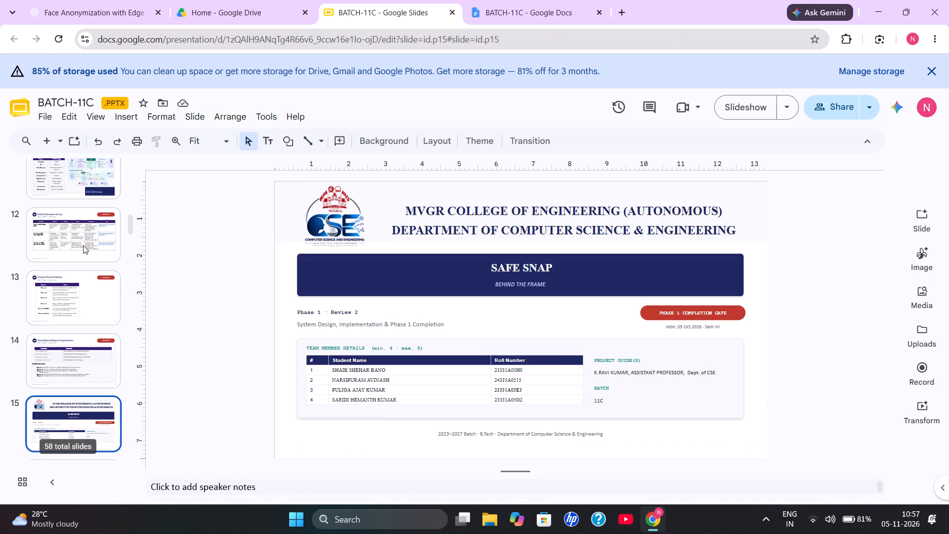
pyautogui.press('Down')
pyautogui.press('Down')
pyautogui.press('Down')
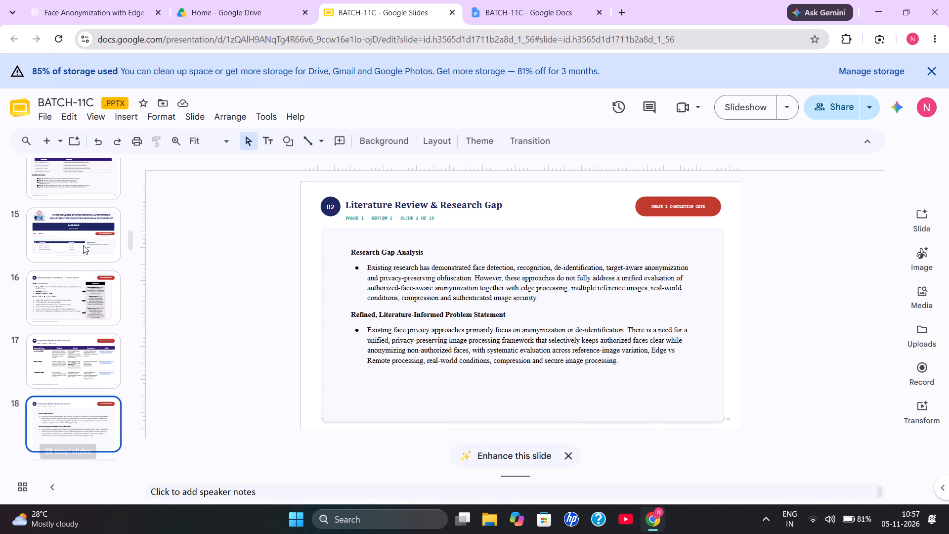
pyautogui.press('Down')
pyautogui.press('Down')
pyautogui.press('Down')
pyautogui.press('Down')
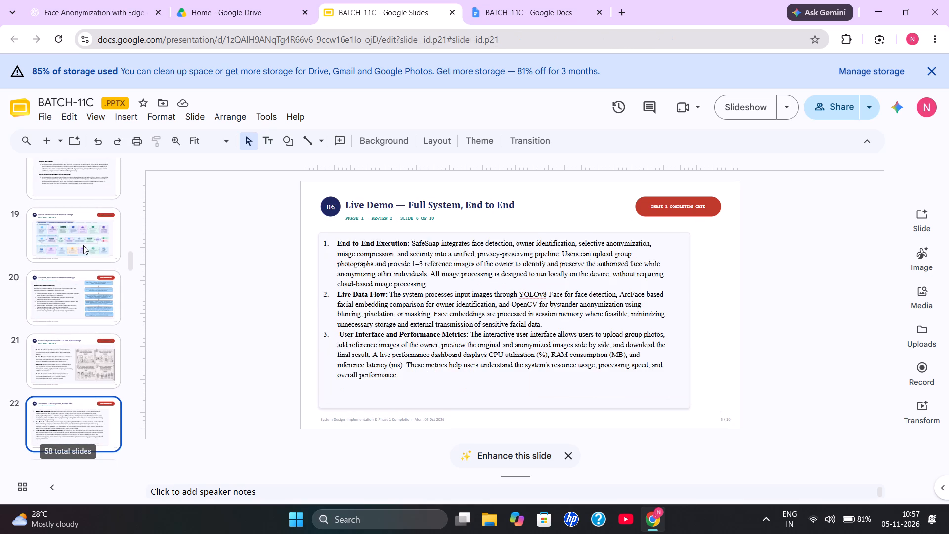
pyautogui.press('Down')
pyautogui.press('Down')
pyautogui.press('Down')
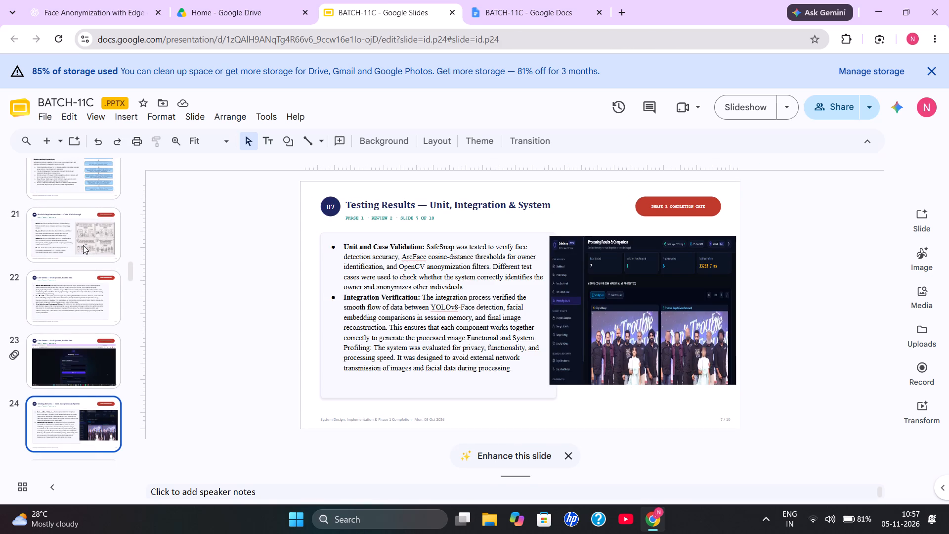
pyautogui.press('Down')
pyautogui.press('Down')
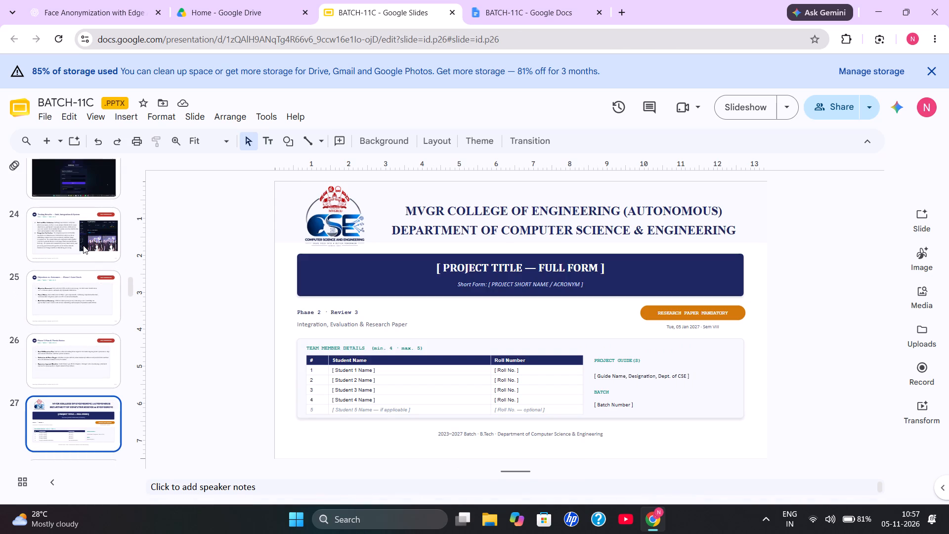
# Go back through the Review 2 and Review 1 slides to the Scope & Boundaries slide.
pyautogui.press('Up')
pyautogui.press('Up')
pyautogui.press('Up')
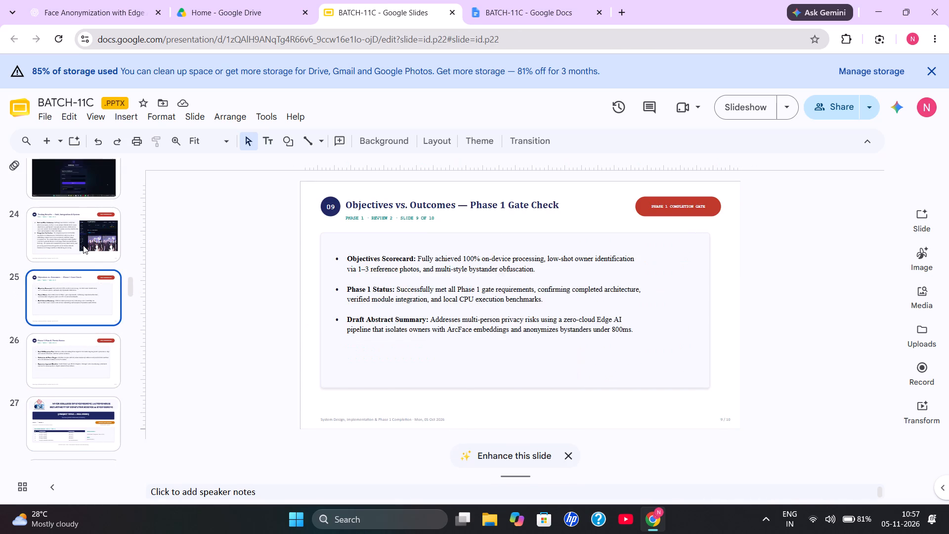
pyautogui.press('Up')
pyautogui.press('Down')
pyautogui.press('Up')
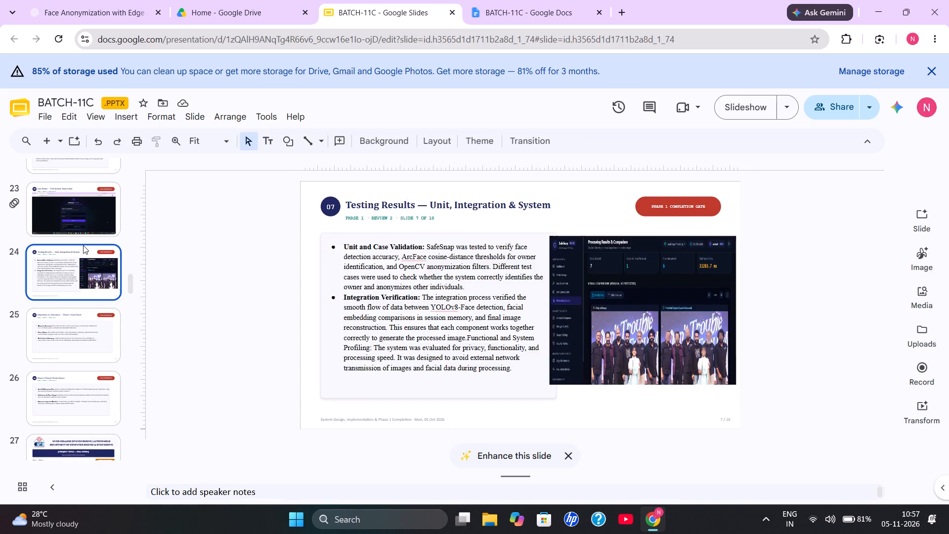
pyautogui.press('Up')
pyautogui.press('Up')
pyautogui.press('Up')
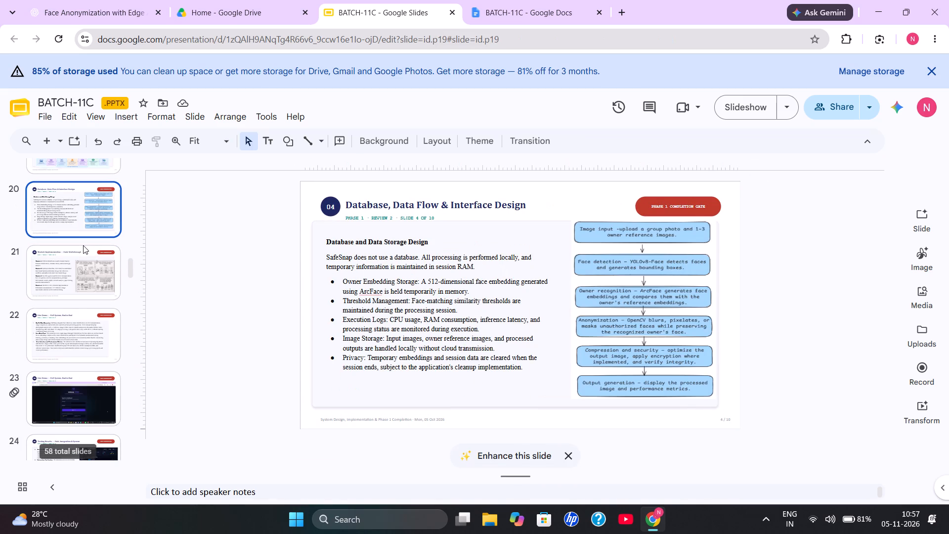
pyautogui.press('Up')
pyautogui.press('Up')
pyautogui.press('Up')
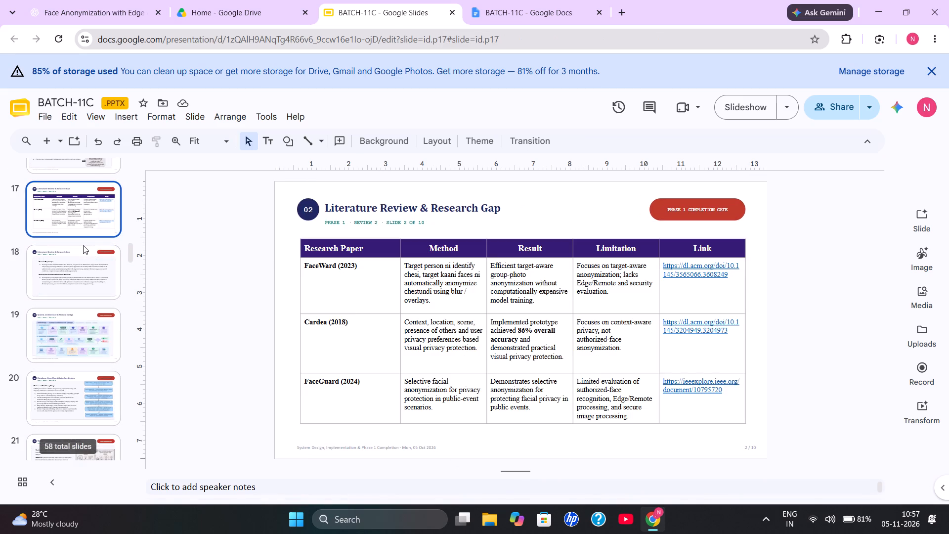
pyautogui.press('Up')
pyautogui.press('Up')
pyautogui.press('Up')
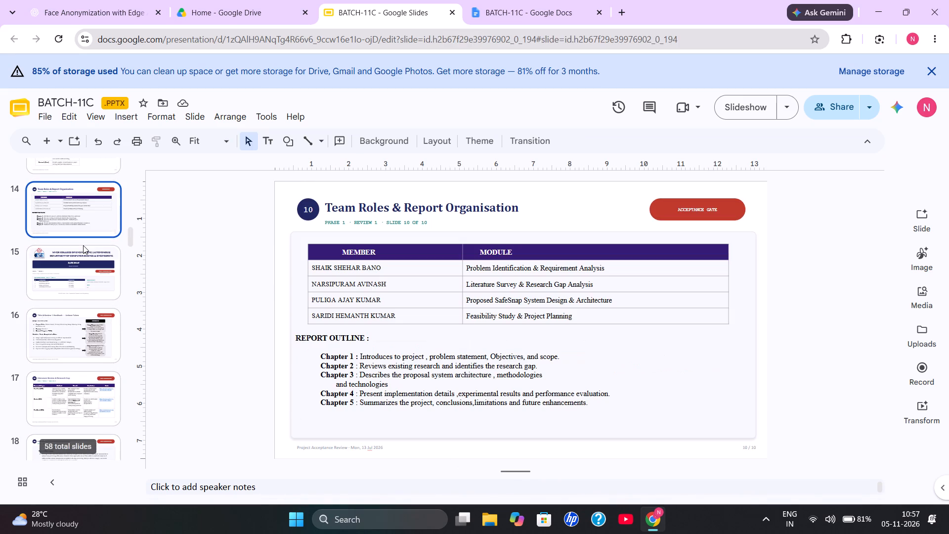
pyautogui.press('Up')
pyautogui.press('Up')
pyautogui.press('Up')
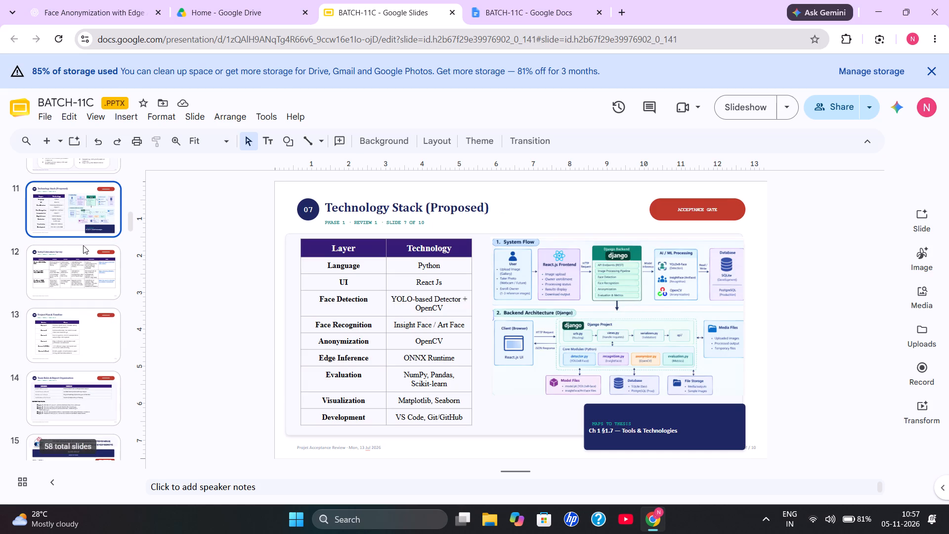
pyautogui.press('Up')
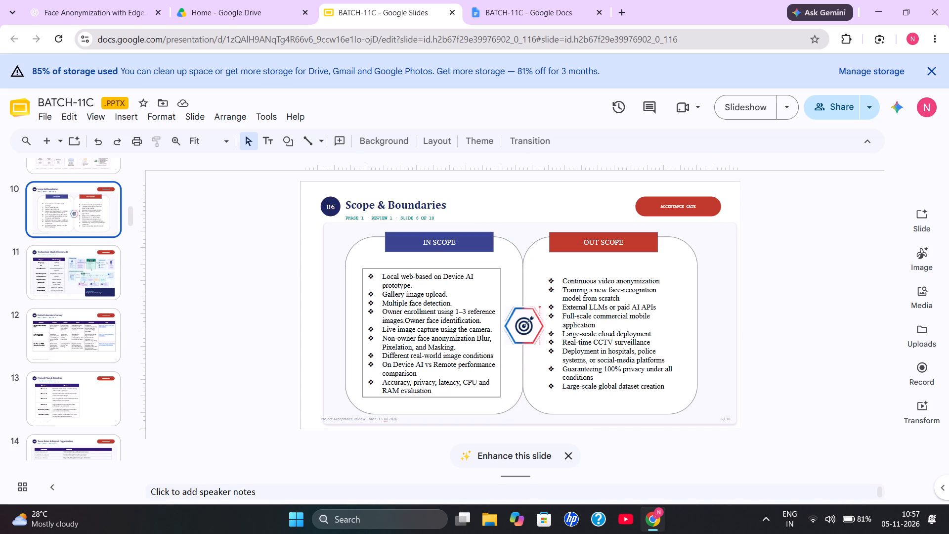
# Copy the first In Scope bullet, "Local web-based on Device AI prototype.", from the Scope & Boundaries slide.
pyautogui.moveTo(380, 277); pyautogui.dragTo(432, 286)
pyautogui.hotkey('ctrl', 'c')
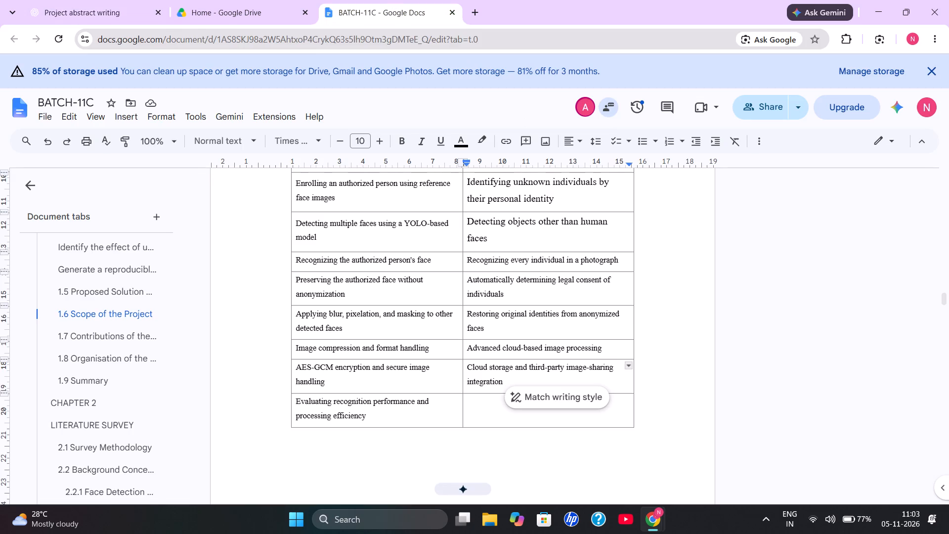
pyautogui.click(487, 407)
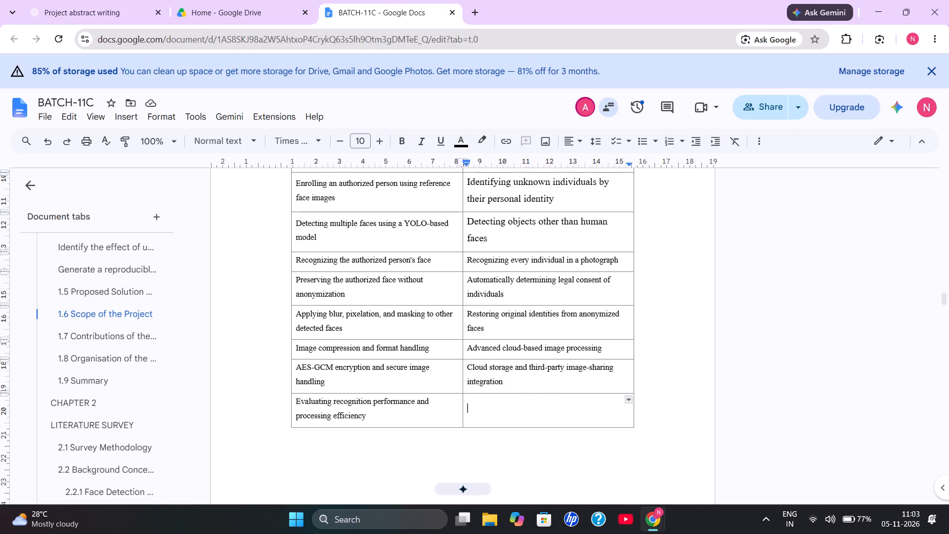
pyautogui.hotkey('ctrl', 'v')
# Review the thesis pages from section 1.7 Contributions of the Project through Chapter 3 for sections still unfilled.
pyautogui.scroll(-4, 511, 356)
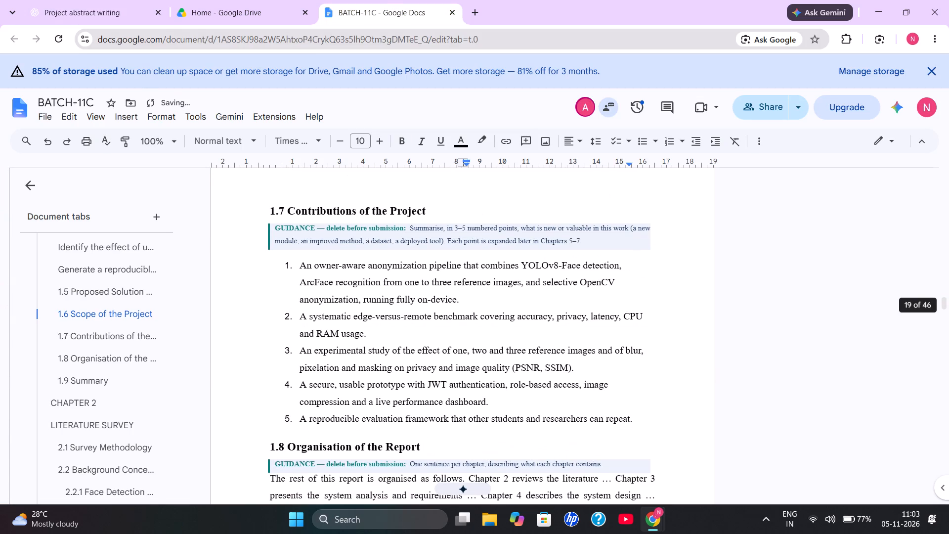
pyautogui.scroll(5, 511, 356)
pyautogui.scroll(-5, 511, 356)
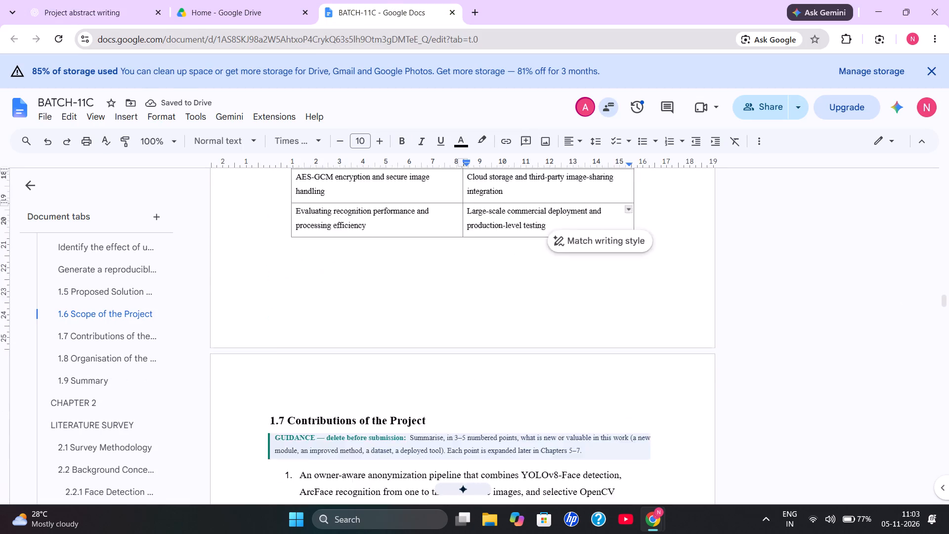
pyautogui.scroll(-7, 511, 356)
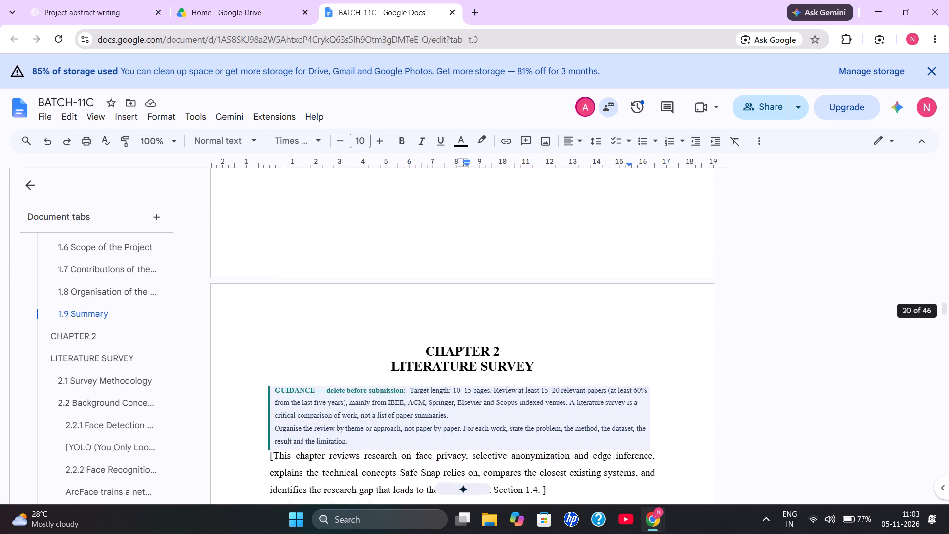
pyautogui.scroll(-5, 511, 356)
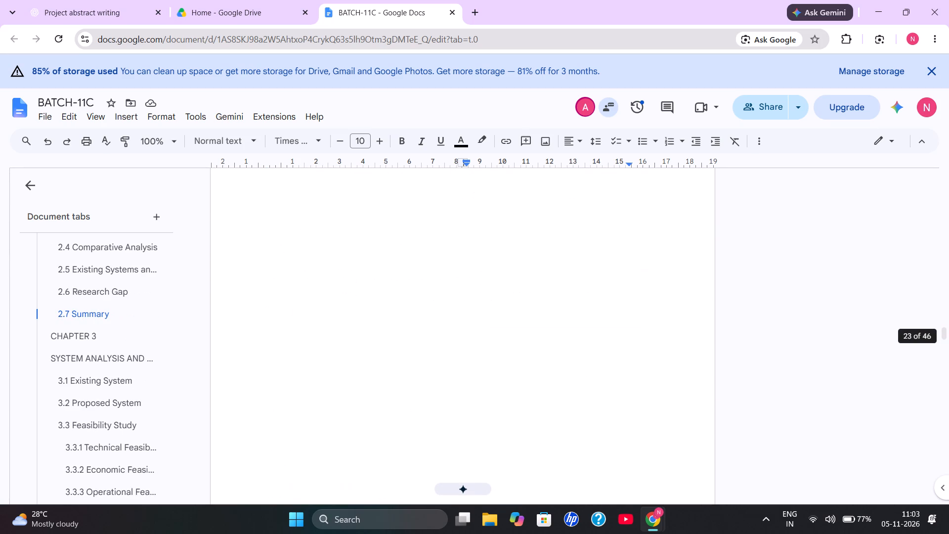
pyautogui.scroll(-4, 511, 356)
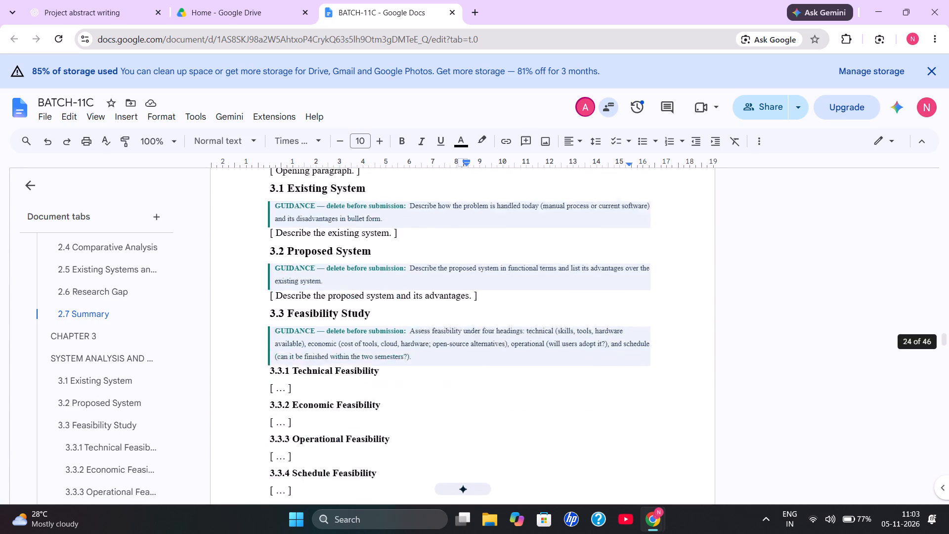
pyautogui.scroll(-1, 511, 356)
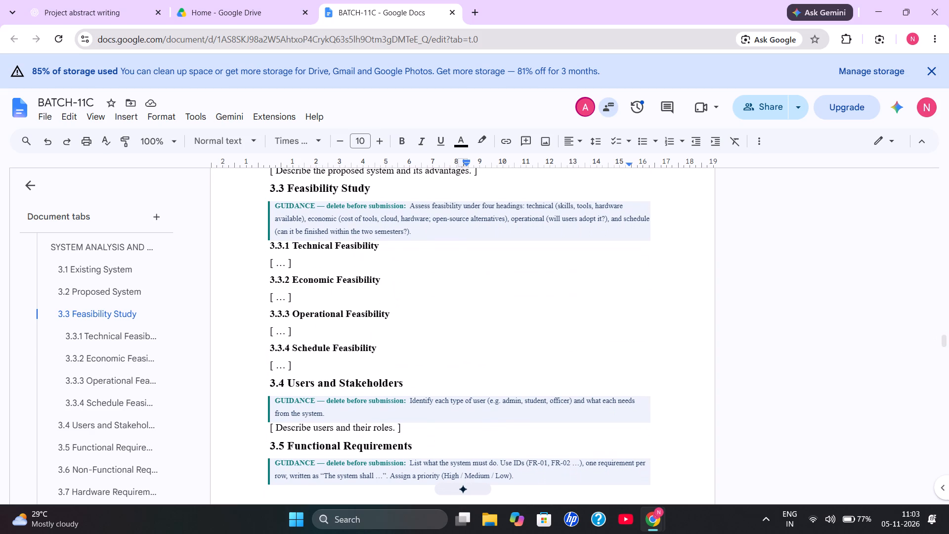
pyautogui.scroll(1, 585, 325)
pyautogui.scroll(-1, 585, 325)
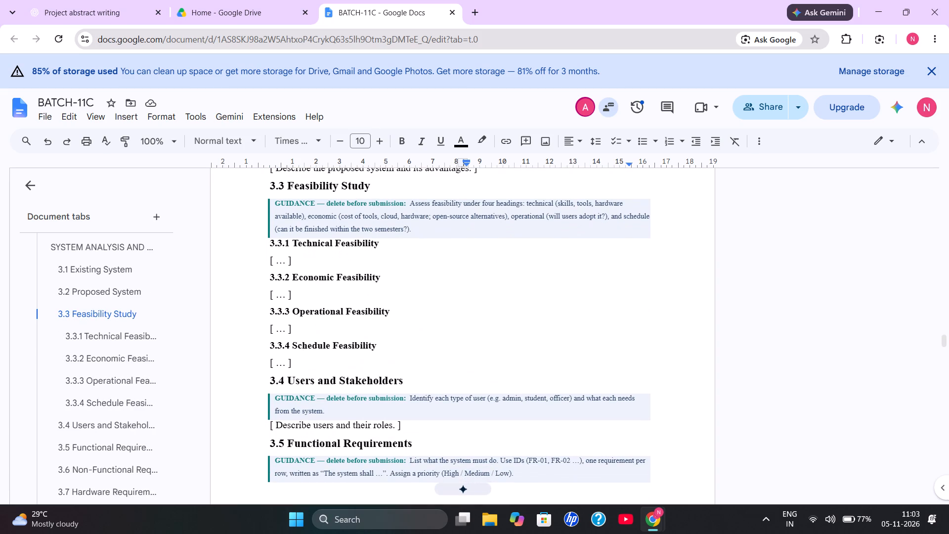
# Look through the document outline from Chapter 3 to the appendices and go to Chapter 4 System Design.
pyautogui.scroll(-6, 160, 366)
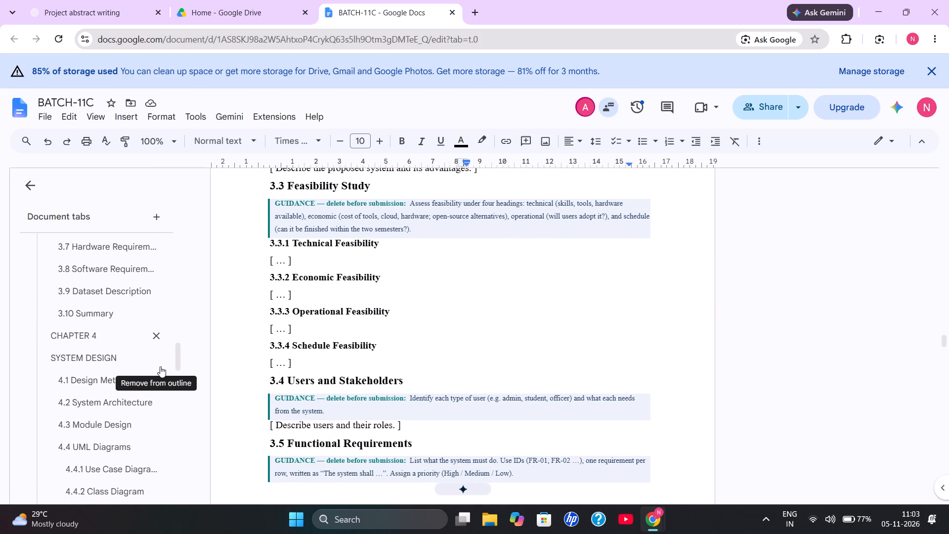
pyautogui.scroll(-8, 160, 366)
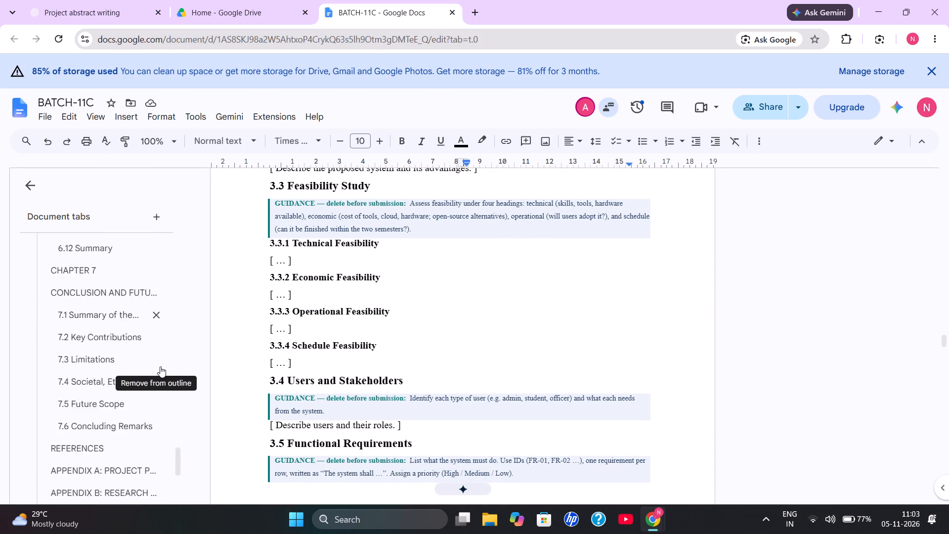
pyautogui.scroll(-5, 160, 366)
pyautogui.scroll(2, 160, 366)
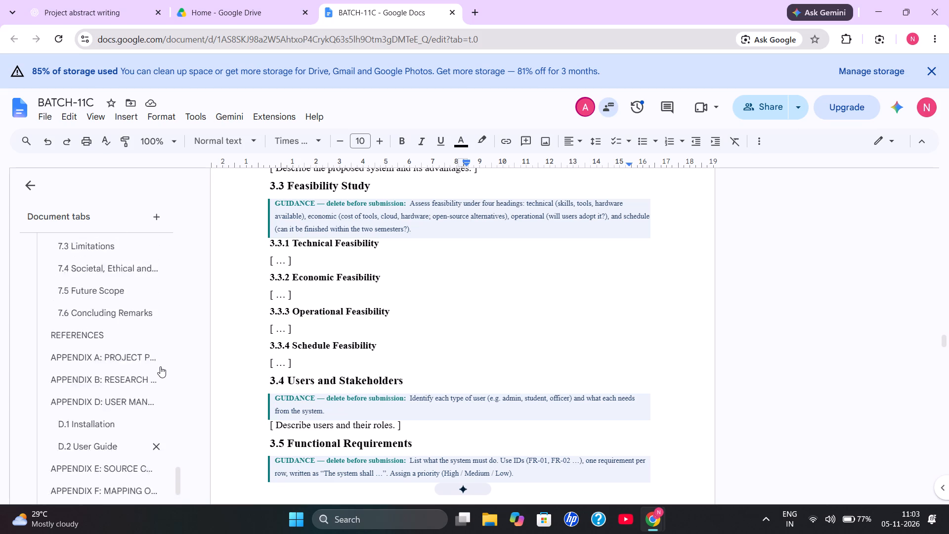
pyautogui.scroll(6, 160, 366)
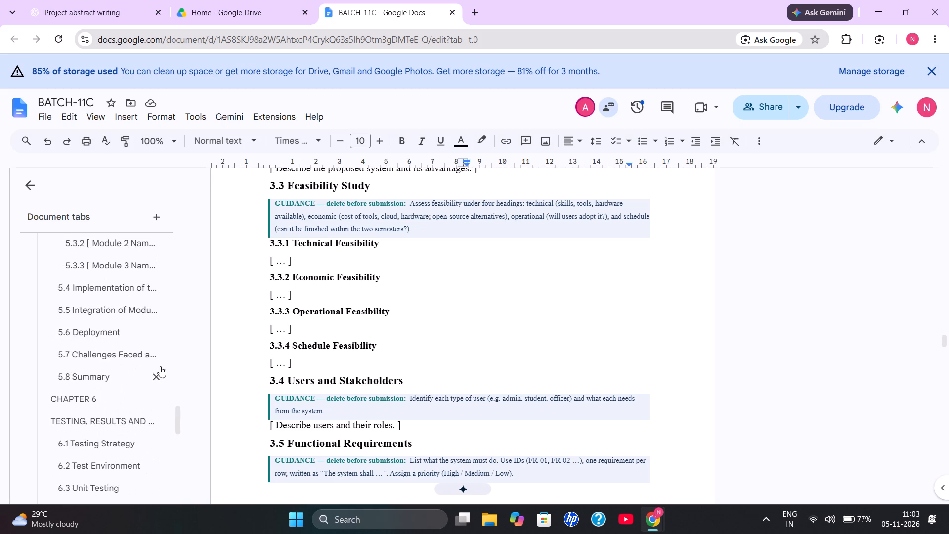
pyautogui.scroll(2, 128, 334)
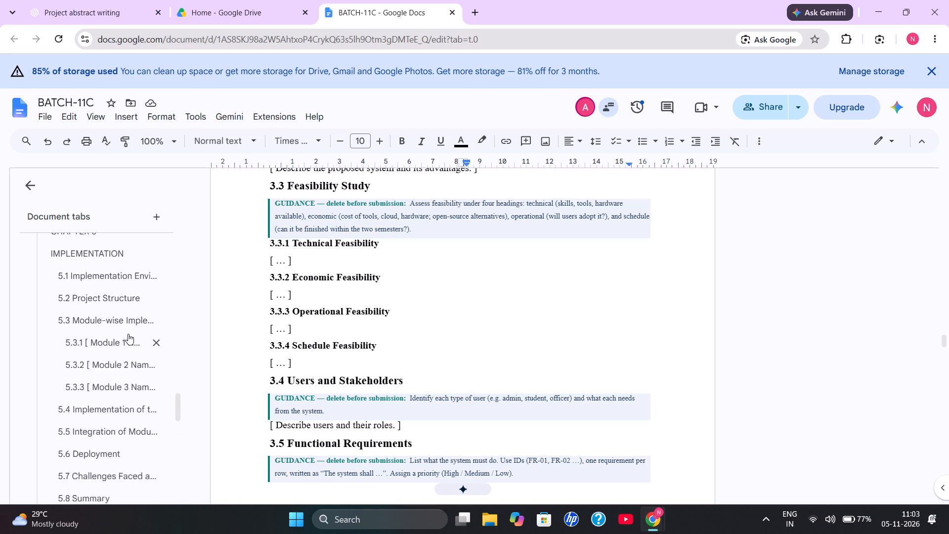
pyautogui.scroll(4, 128, 334)
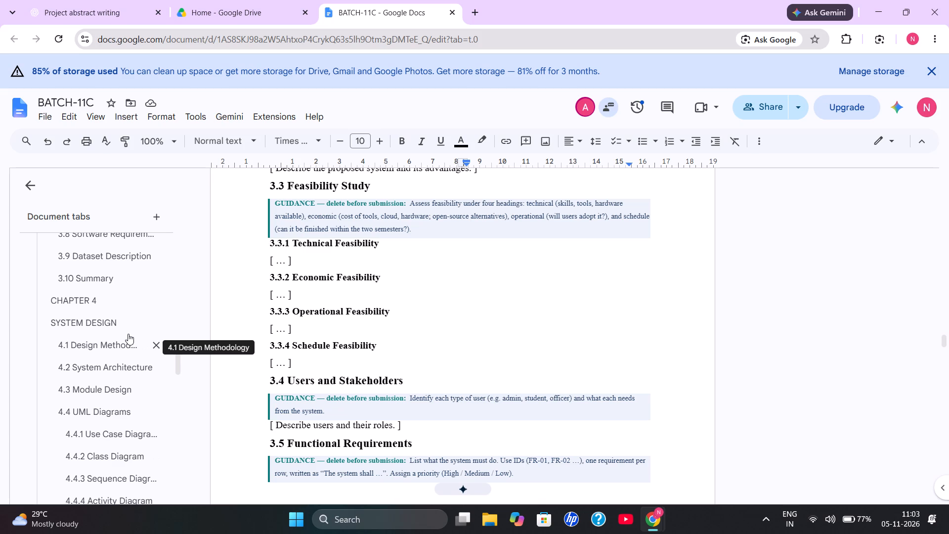
pyautogui.click(81, 319)
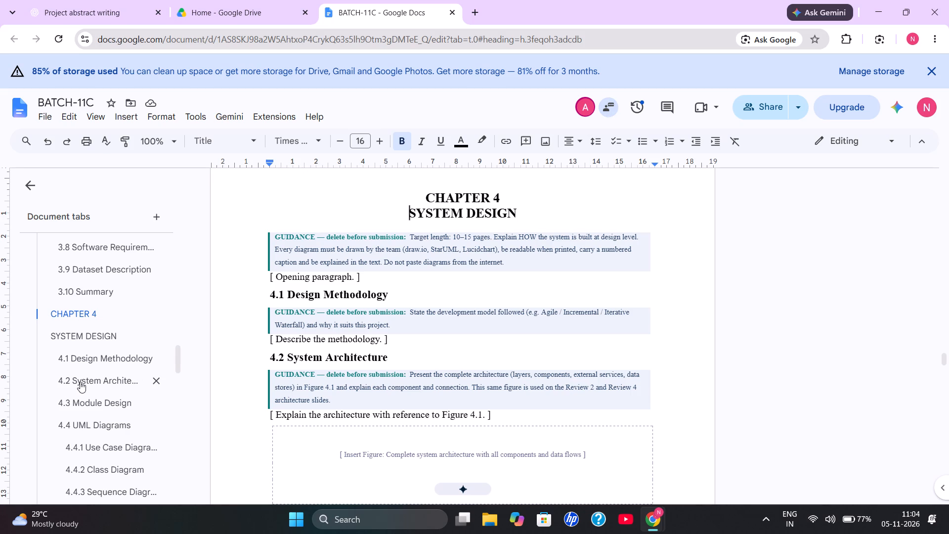
# Examine the outline entries of Chapters 4 to 6 and go to Chapter 5 Implementation.
pyautogui.scroll(-6, 83, 382)
pyautogui.hscroll(1, 83, 382)
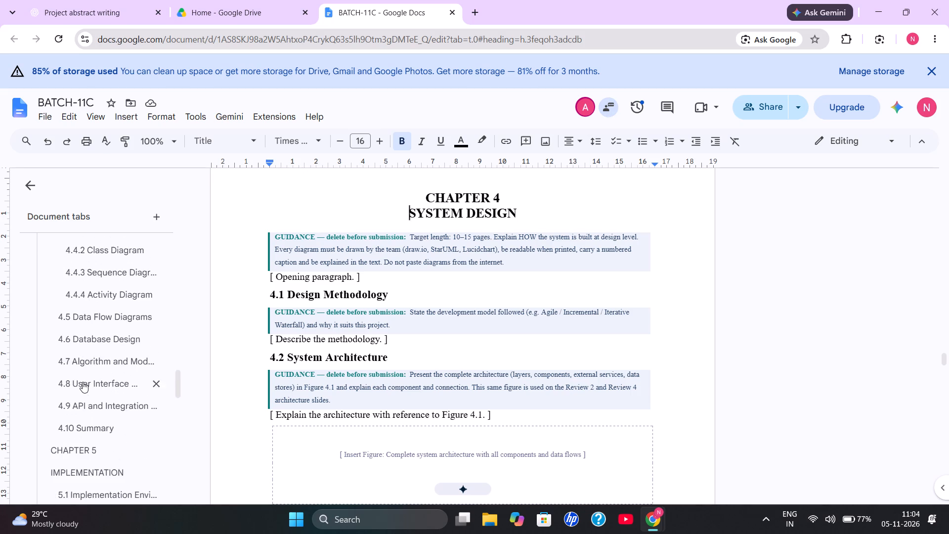
pyautogui.scroll(-1, 83, 382)
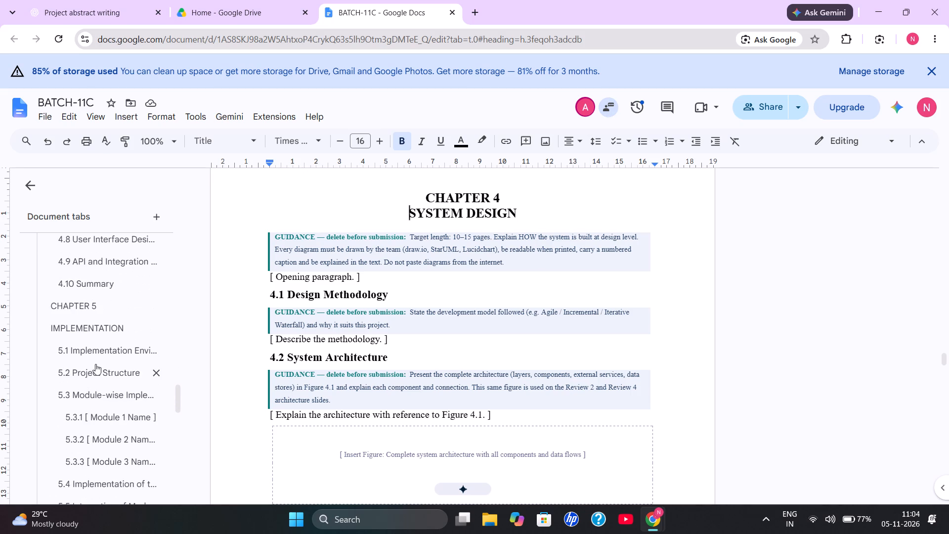
pyautogui.scroll(-3, 95, 364)
pyautogui.scroll(1, 95, 364)
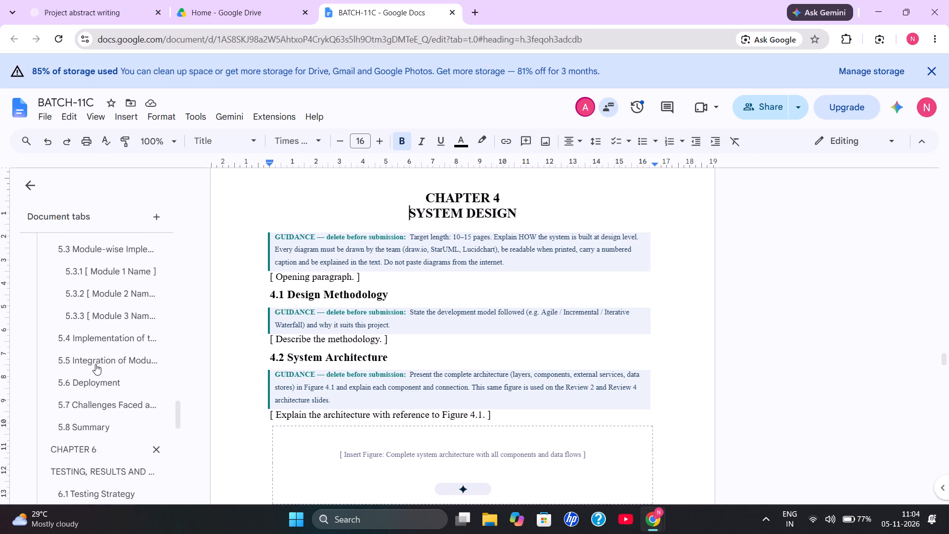
pyautogui.scroll(2, 95, 364)
pyautogui.hscroll(1, 95, 364)
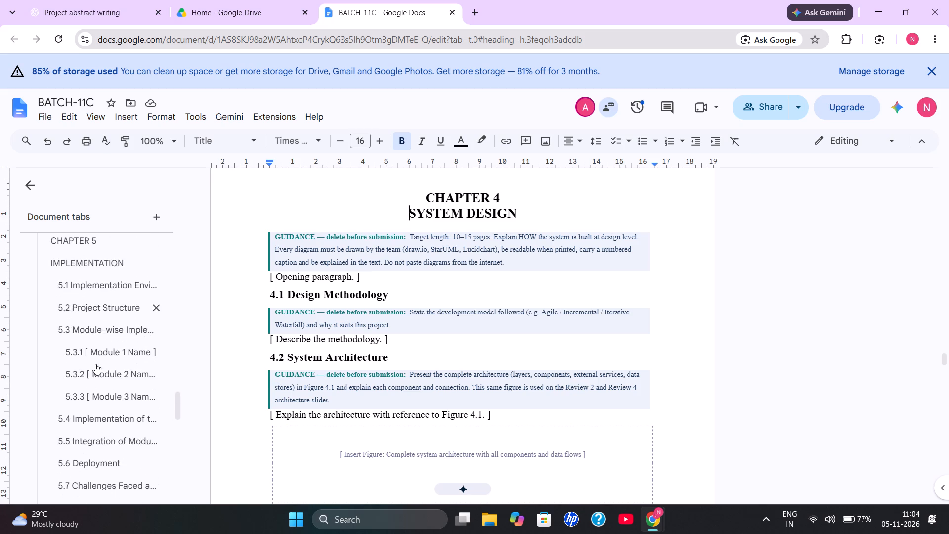
pyautogui.hscroll(2, 95, 364)
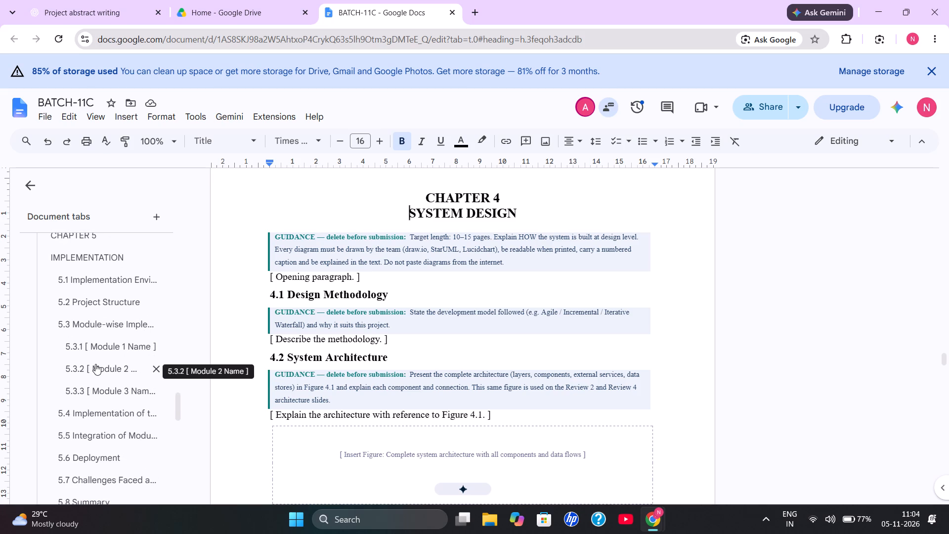
pyautogui.scroll(2, 95, 364)
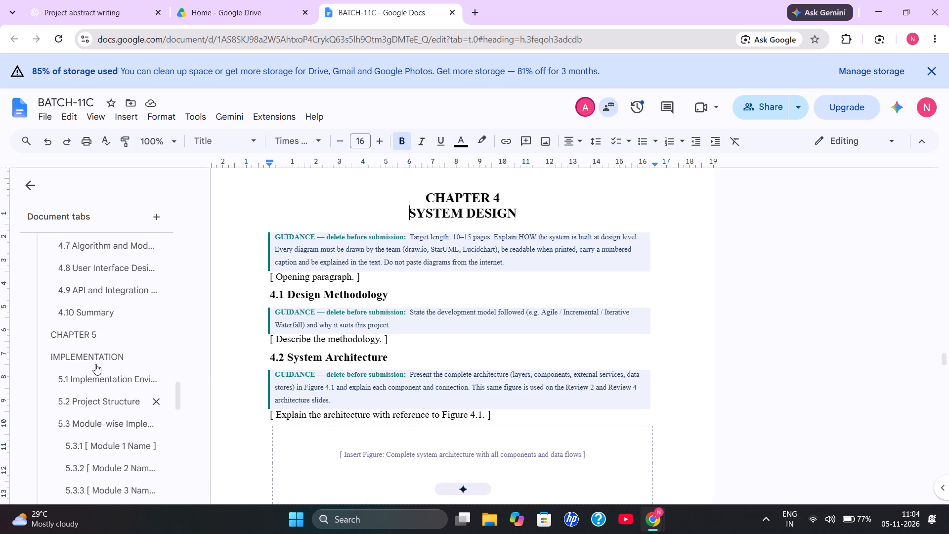
pyautogui.scroll(2, 95, 364)
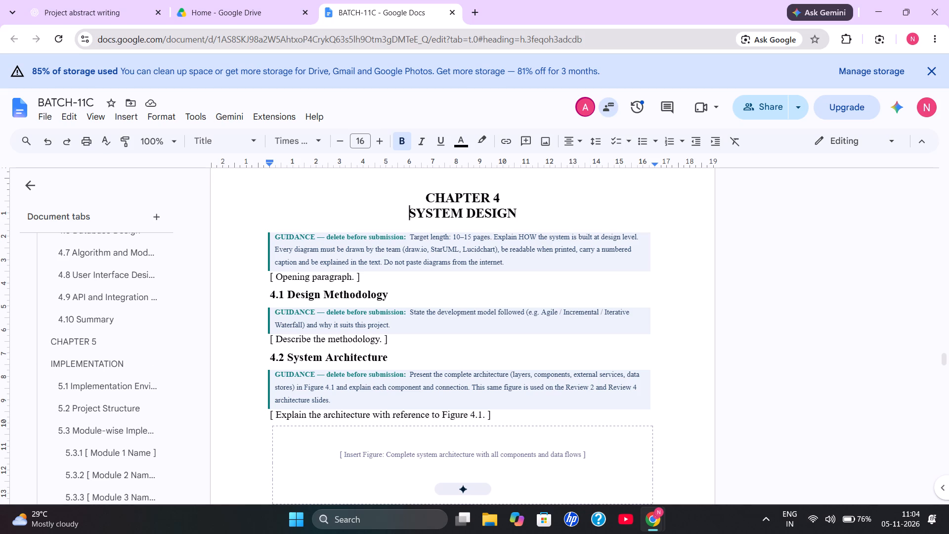
pyautogui.scroll(-2, 174, 431)
pyautogui.scroll(-2, 116, 436)
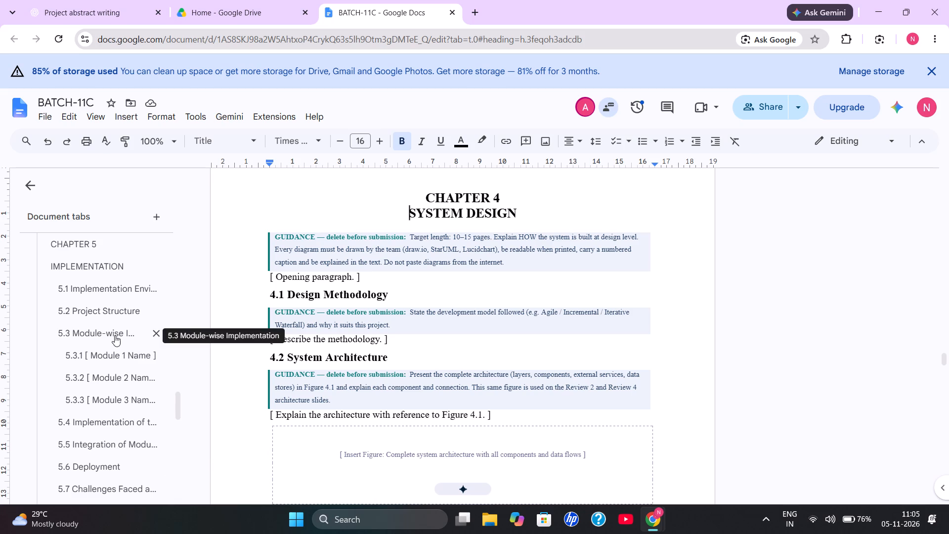
pyautogui.click(80, 239)
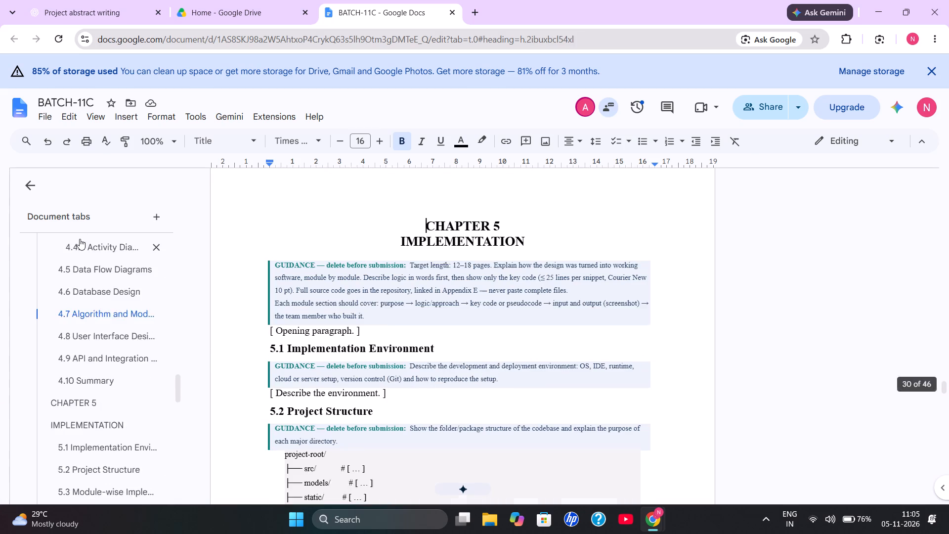
pyautogui.scroll(-1, 517, 295)
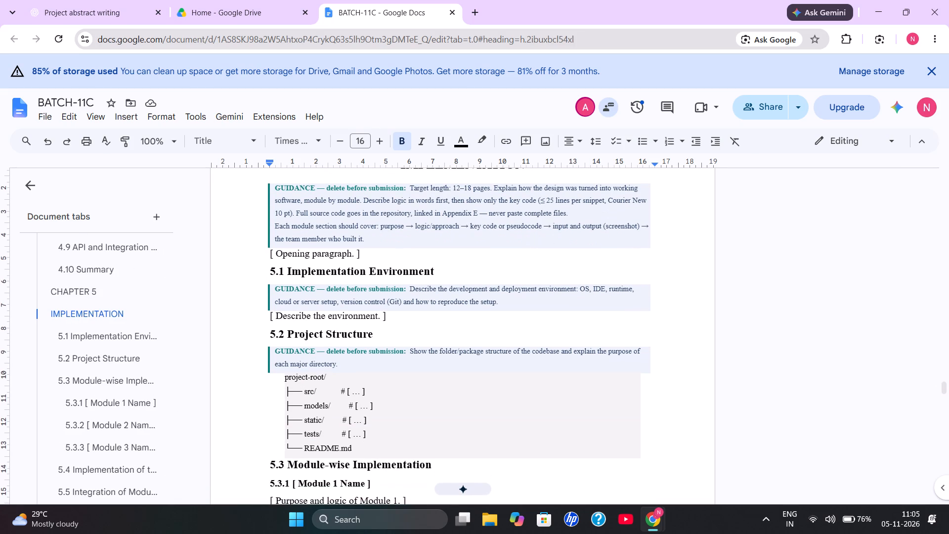
pyautogui.scroll(1, 517, 295)
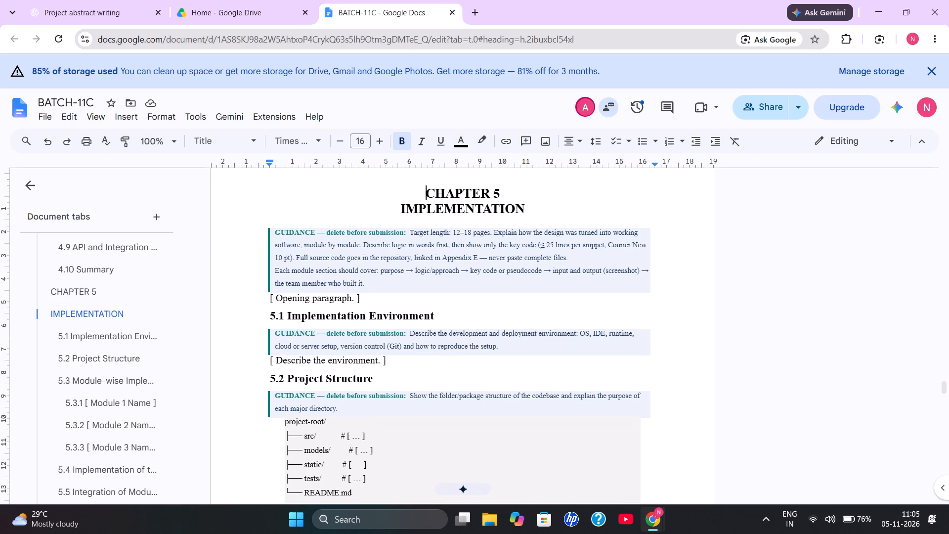
pyautogui.scroll(-2, 432, 347)
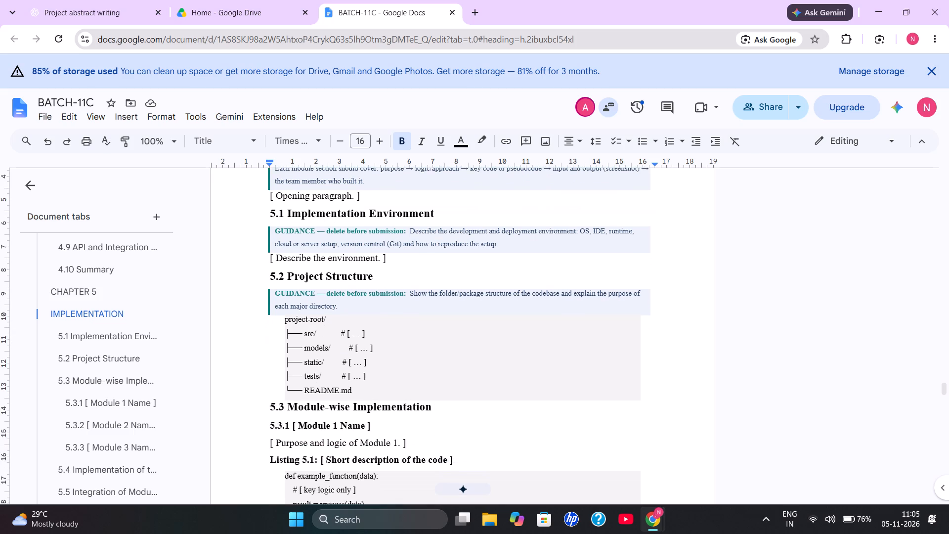
pyautogui.scroll(-1, 432, 347)
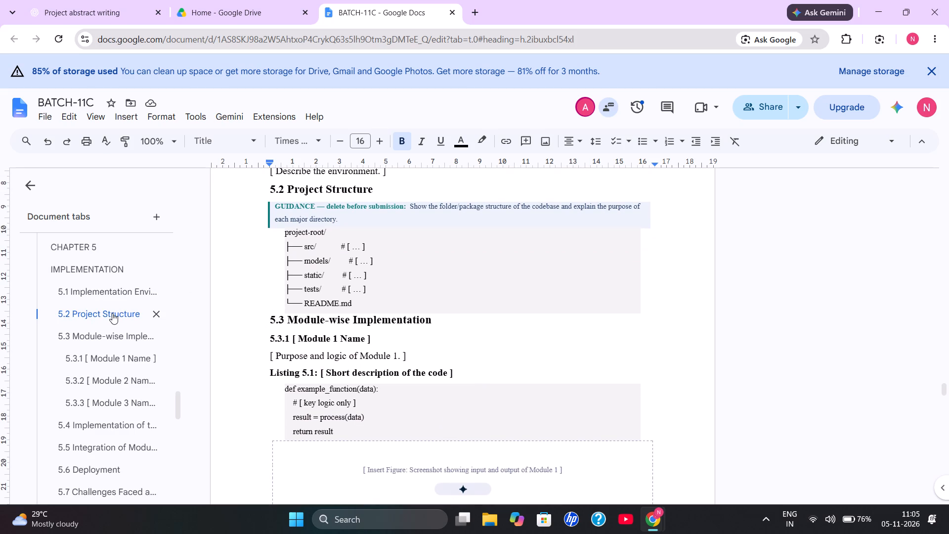
pyautogui.click(112, 313)
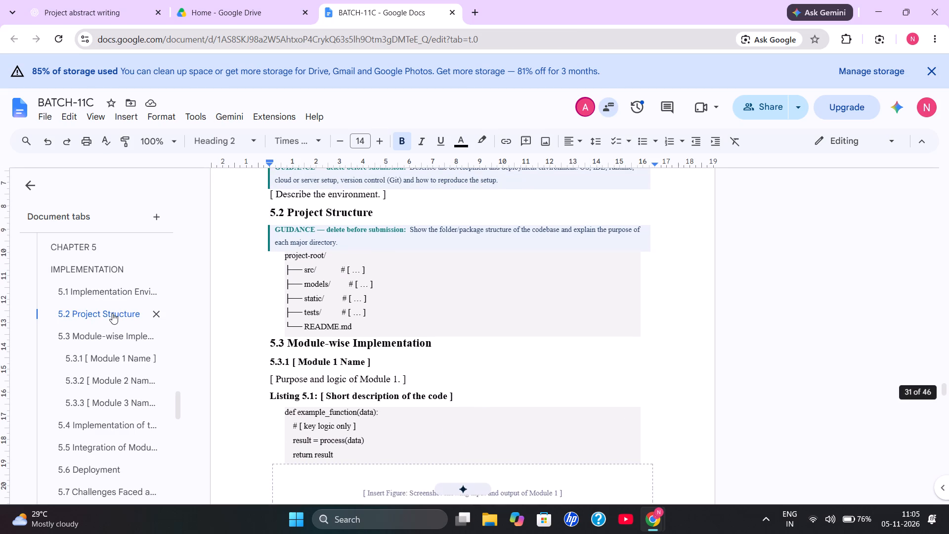
pyautogui.click(389, 211)
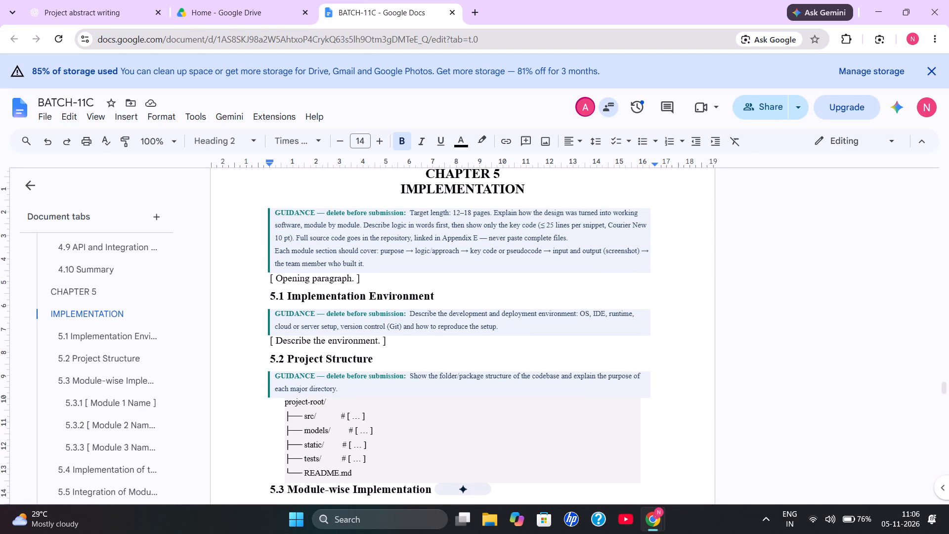
# Look back through the outline from Chapter 5 to Chapter 3 and go to the System Analysis and Requirements Specification heading.
pyautogui.scroll(3, 118, 314)
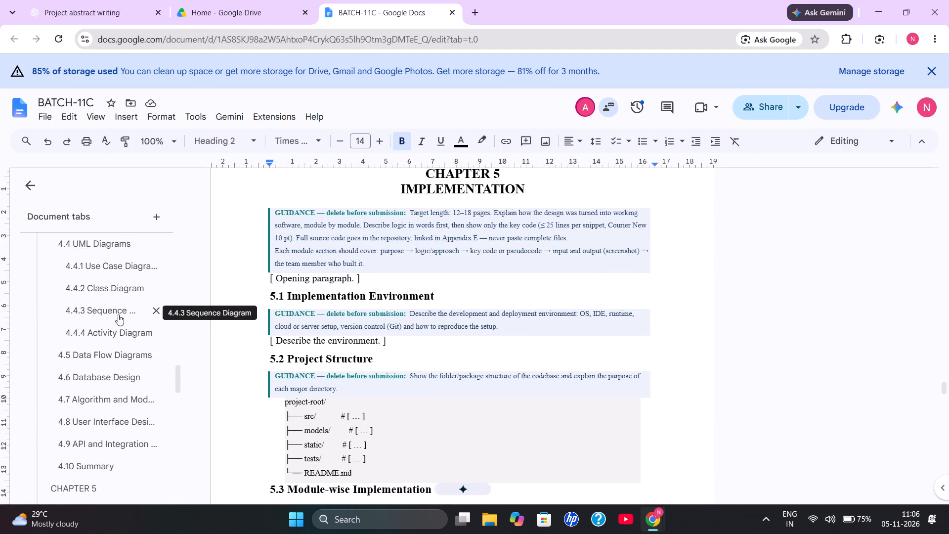
pyautogui.scroll(3, 118, 314)
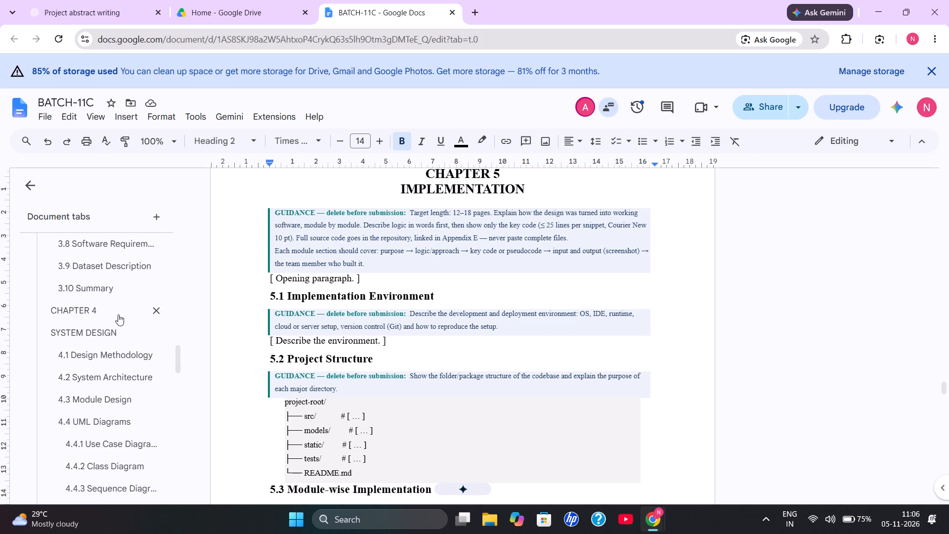
pyautogui.scroll(3, 118, 314)
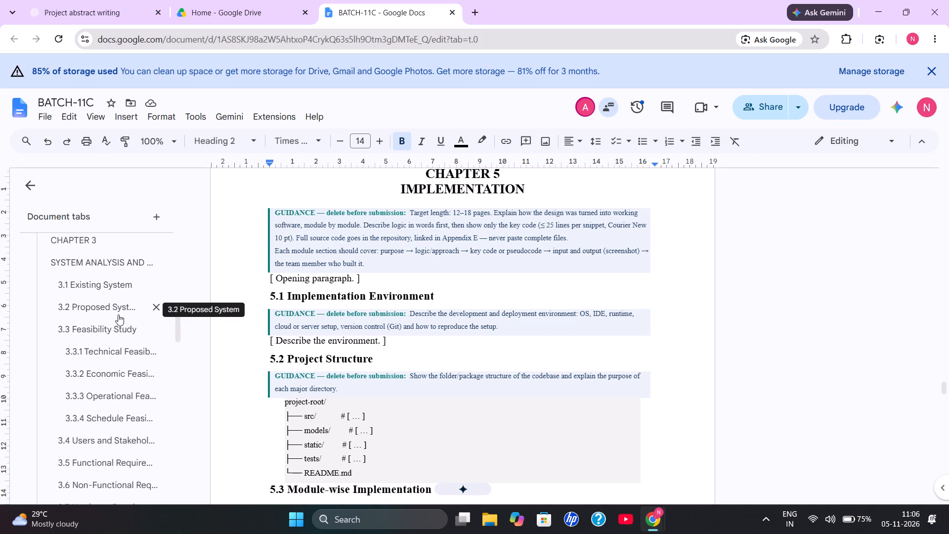
pyautogui.scroll(1, 118, 314)
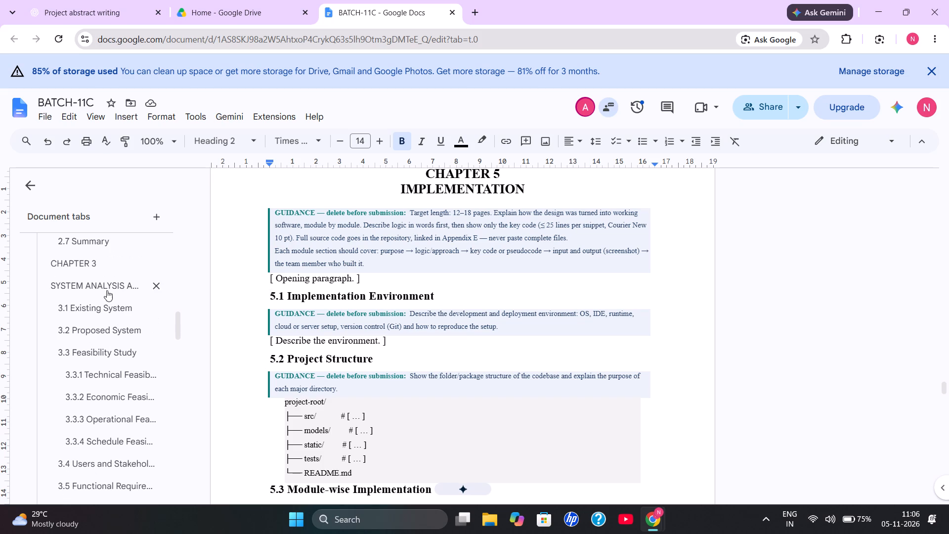
pyautogui.click(103, 286)
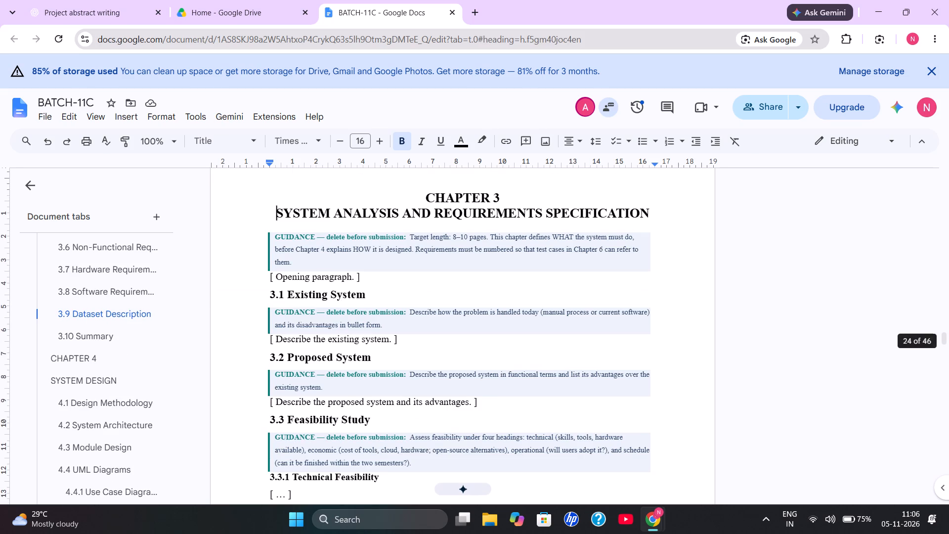
# Look back through the outline to Chapter 1 and visit its sections from 1.1 Background to 1.4 Objectives.
pyautogui.scroll(1, 53, 343)
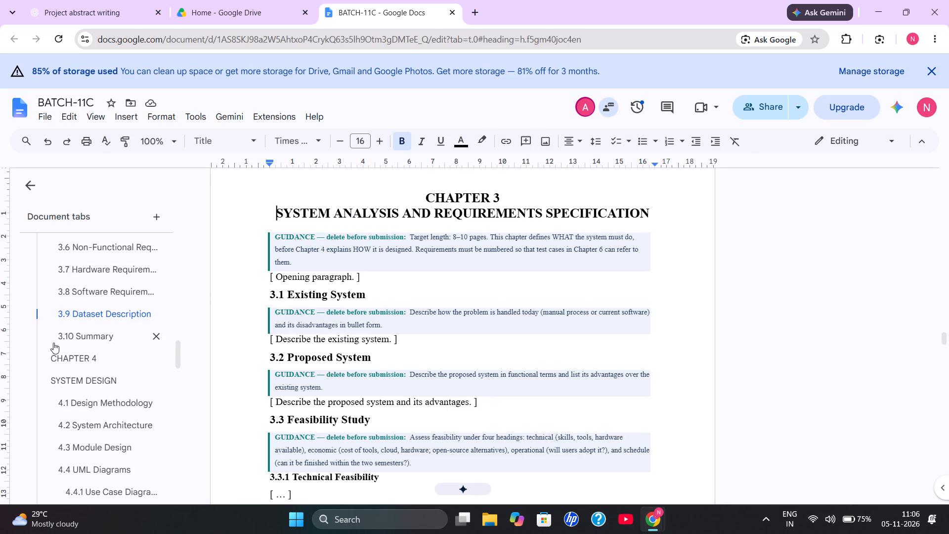
pyautogui.scroll(3, 53, 343)
pyautogui.scroll(2, 99, 314)
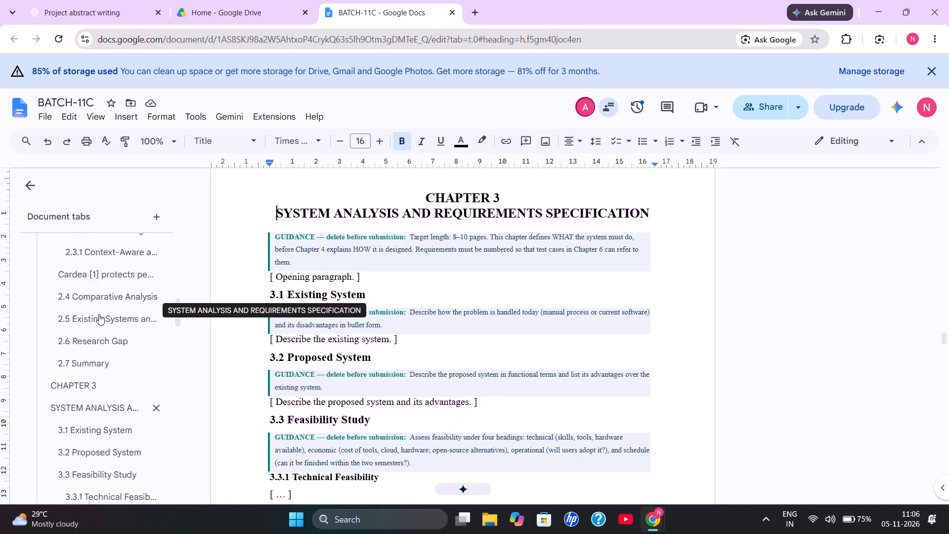
pyautogui.scroll(2, 99, 314)
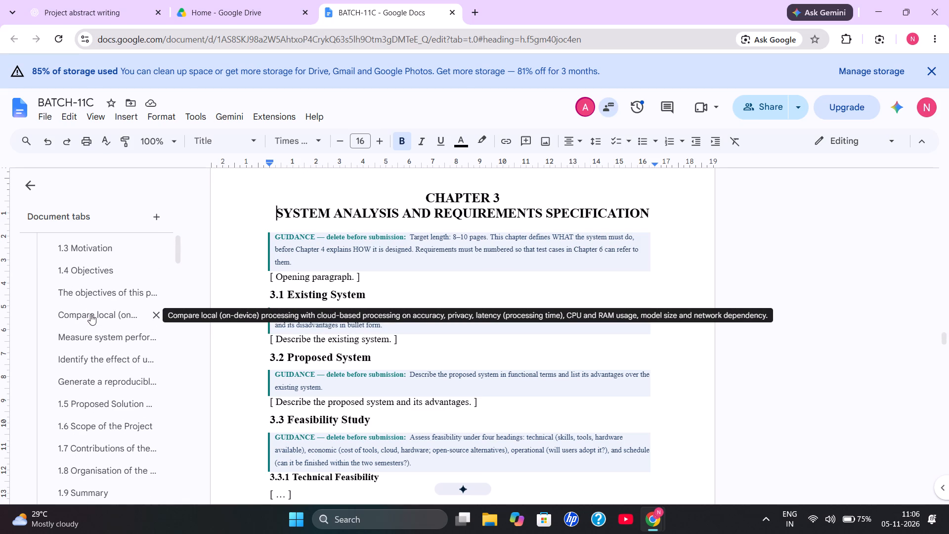
pyautogui.click(88, 314)
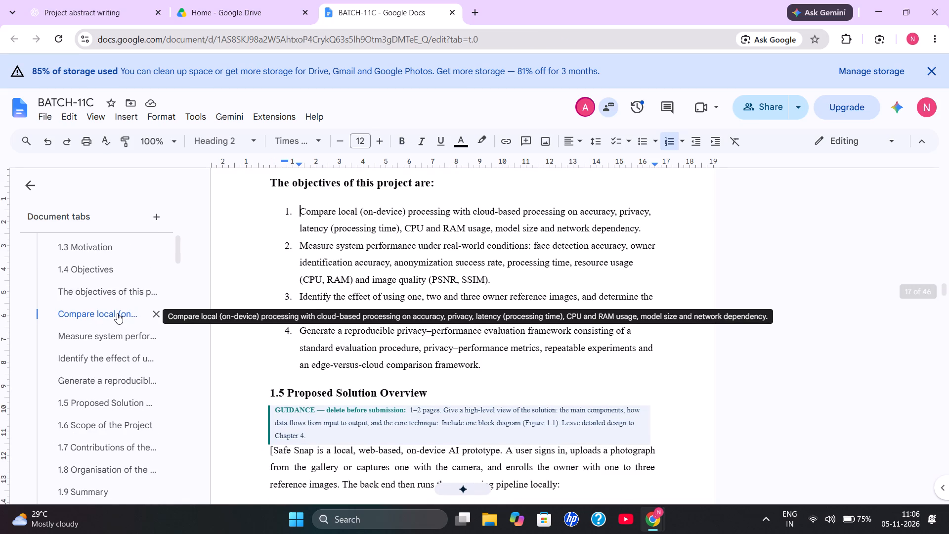
pyautogui.scroll(2, 117, 313)
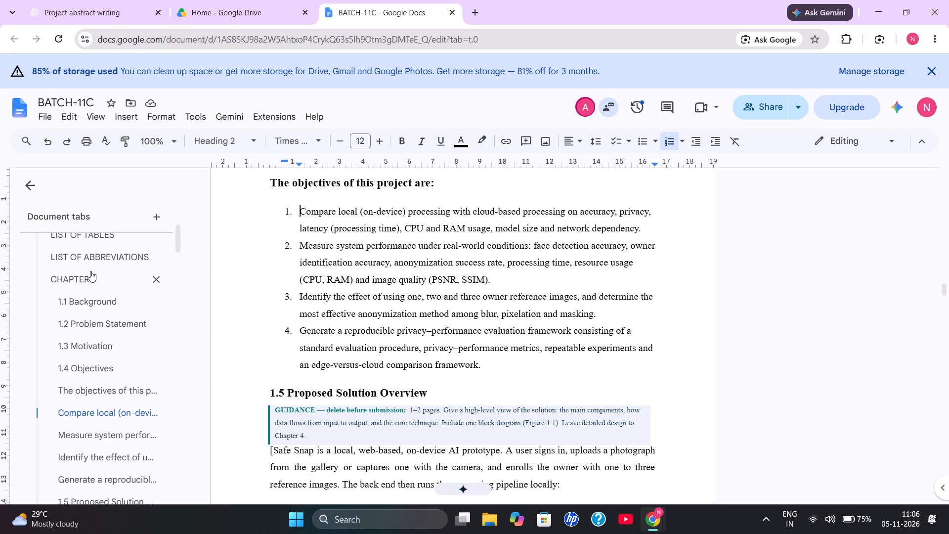
pyautogui.click(89, 300)
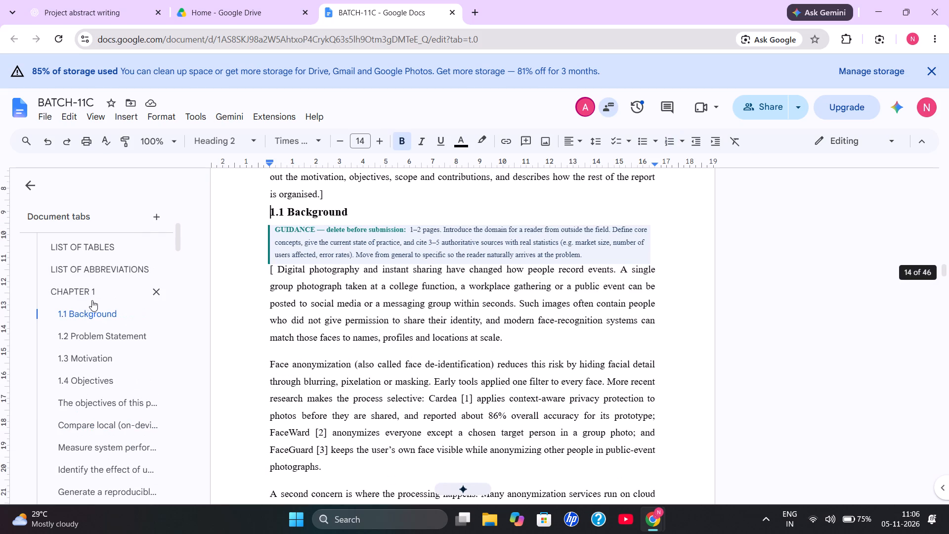
pyautogui.click(82, 341)
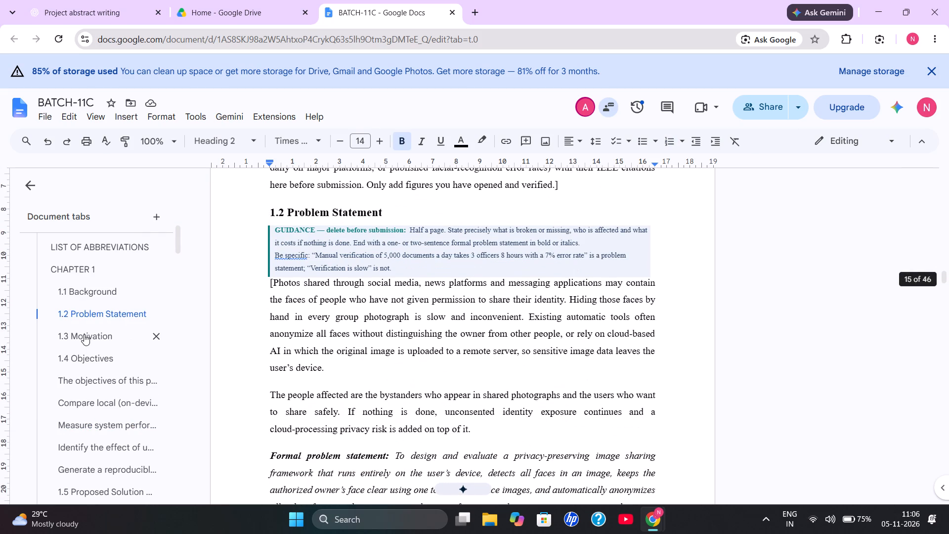
pyautogui.click(84, 334)
pyautogui.click(84, 346)
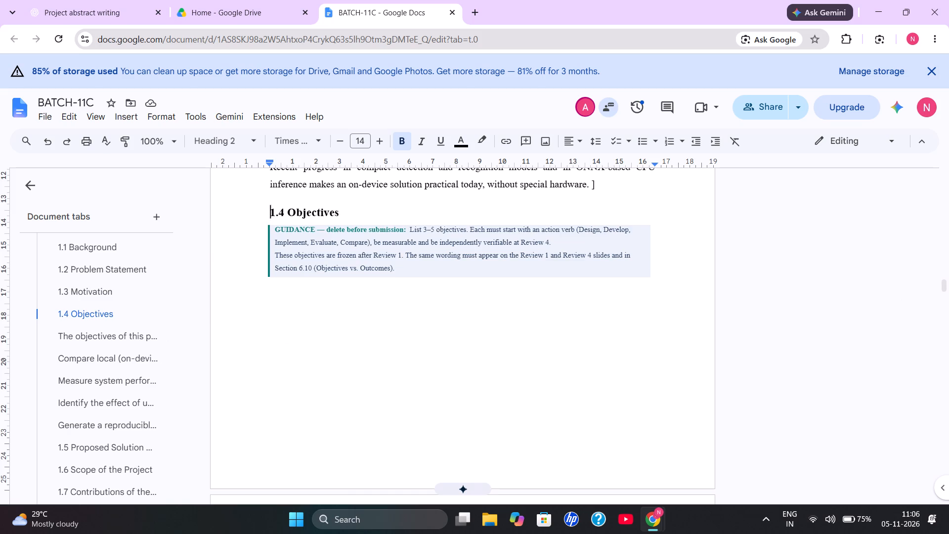
# Check sections 1.5 and 1.6 for unfilled content and place the cursor in the block diagram placeholder of Figure 1.1.
pyautogui.scroll(-7, 358, 274)
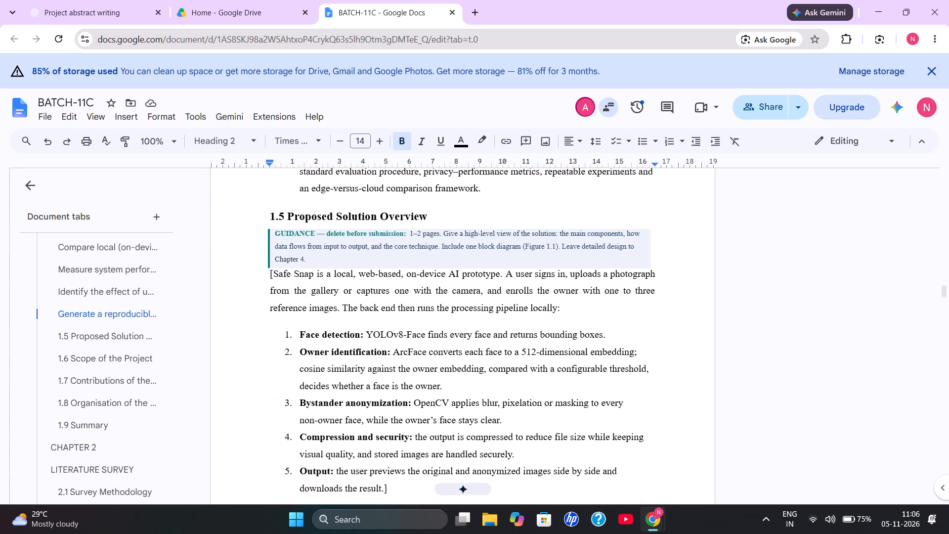
pyautogui.scroll(-4, 358, 274)
pyautogui.scroll(4, 358, 274)
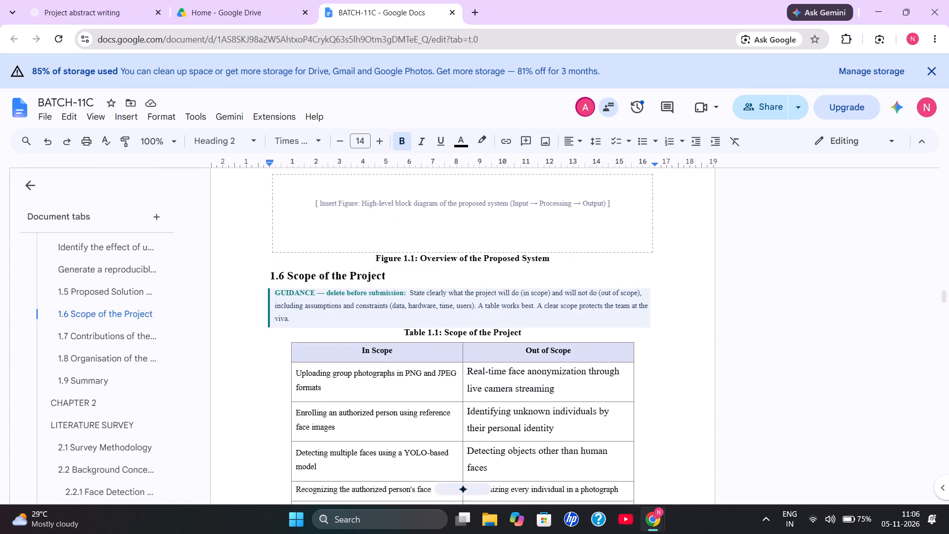
pyautogui.scroll(1, 358, 274)
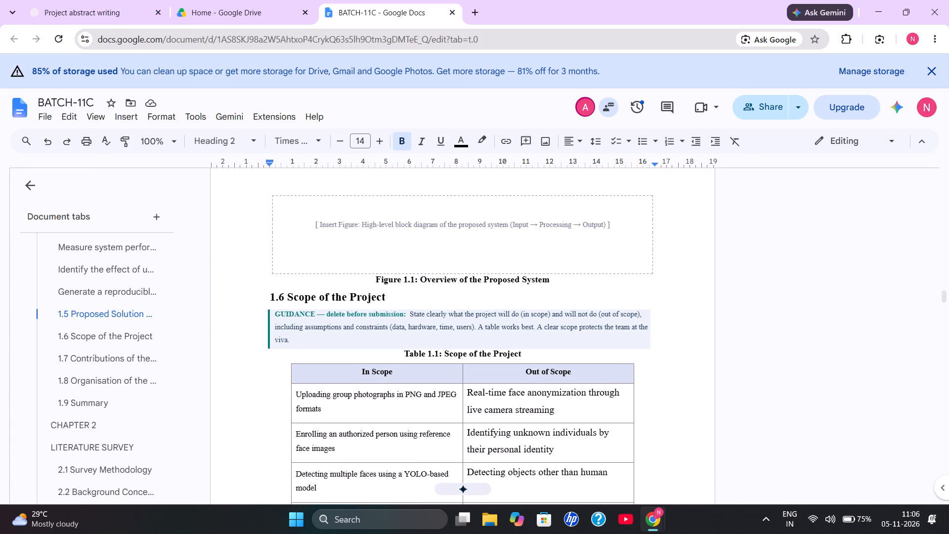
pyautogui.scroll(1, 358, 274)
pyautogui.click(358, 274)
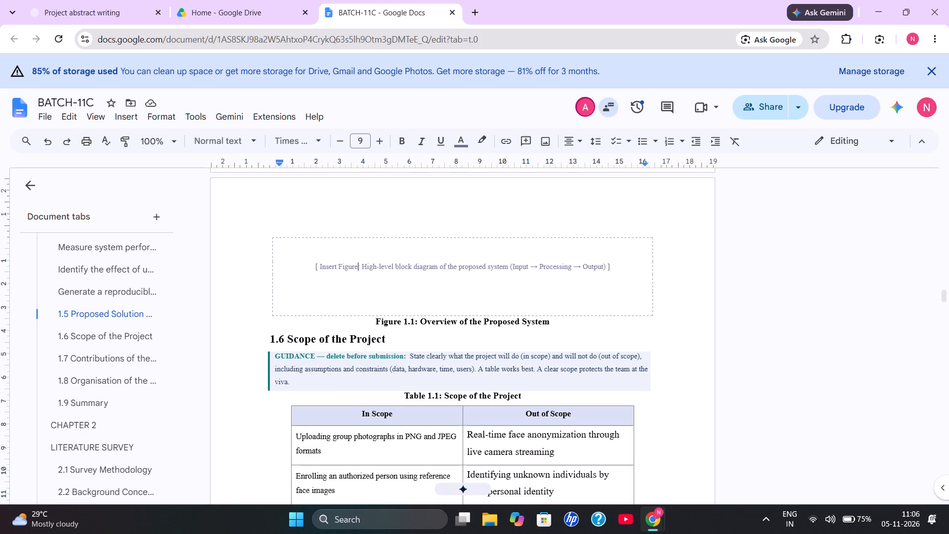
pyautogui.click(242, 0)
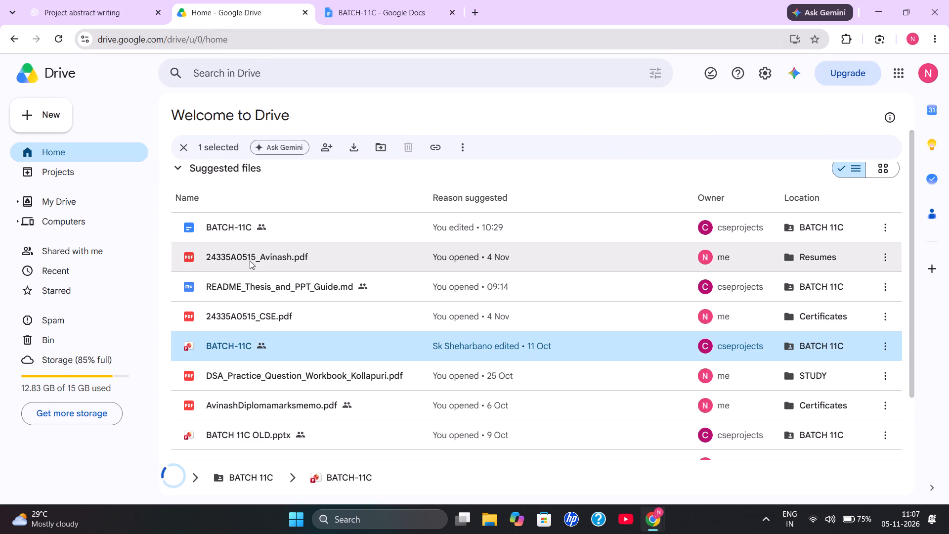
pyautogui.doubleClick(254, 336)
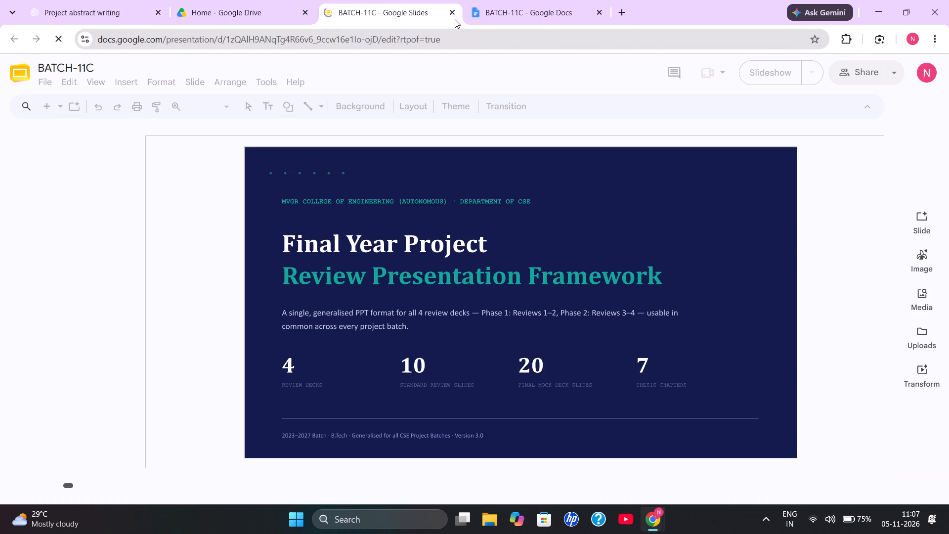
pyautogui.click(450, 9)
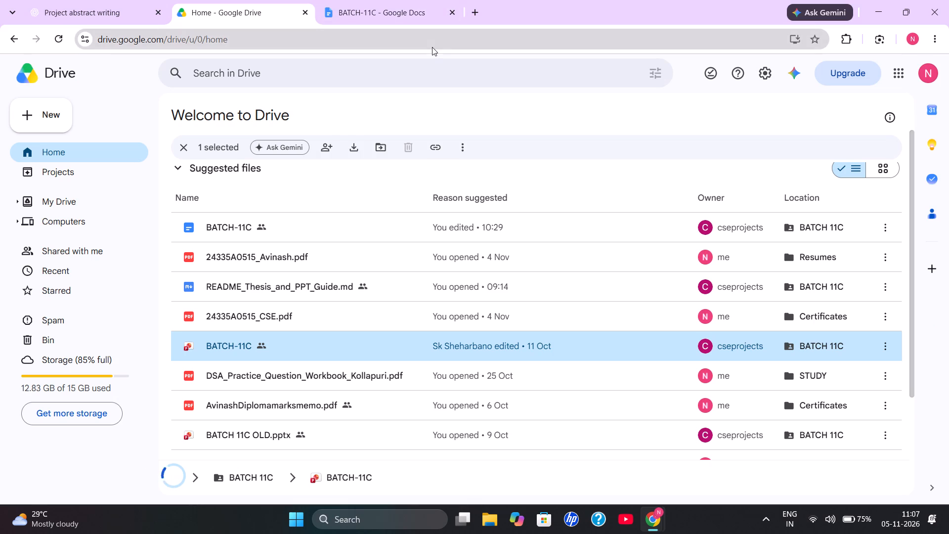
# Switch to the open BATCH-11C presentation and examine the system flow and backend architecture diagram on the Technology Stack (Proposed) slide.
pyautogui.hotkey('alt', 'Tab')
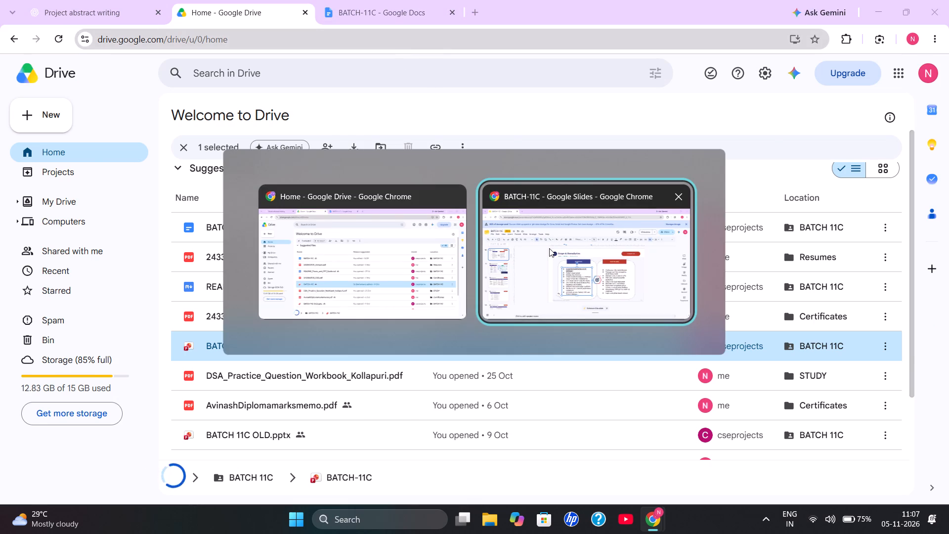
pyautogui.click(549, 248)
pyautogui.click(97, 266)
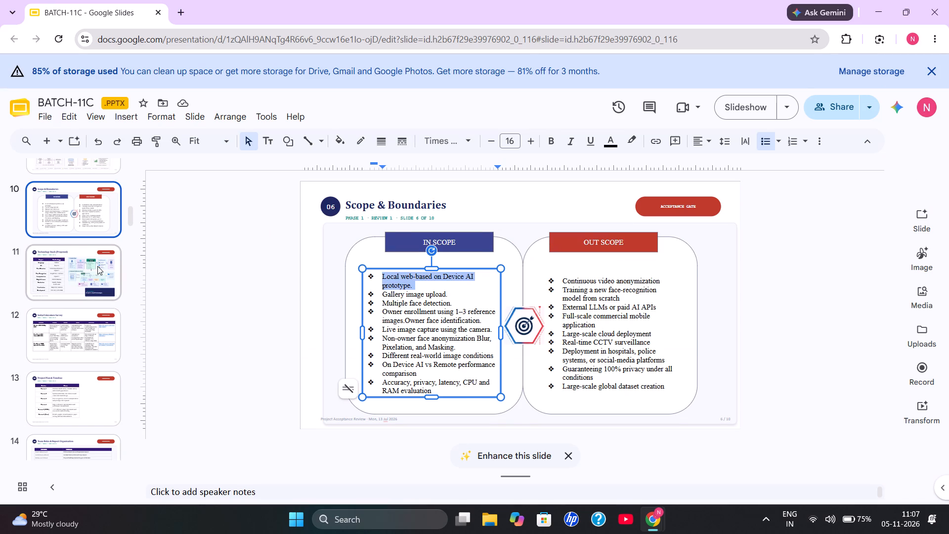
pyautogui.click(549, 308)
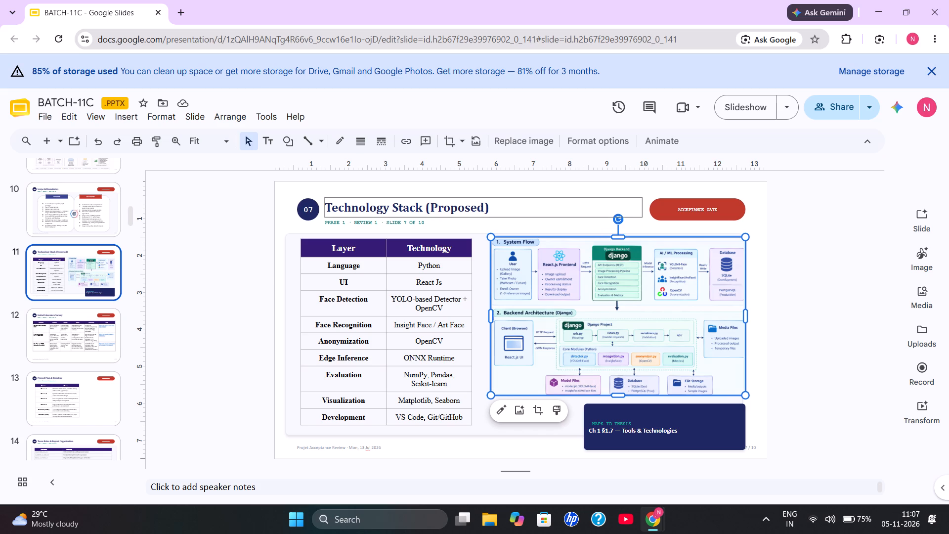
pyautogui.hscroll(-1, 576, 274)
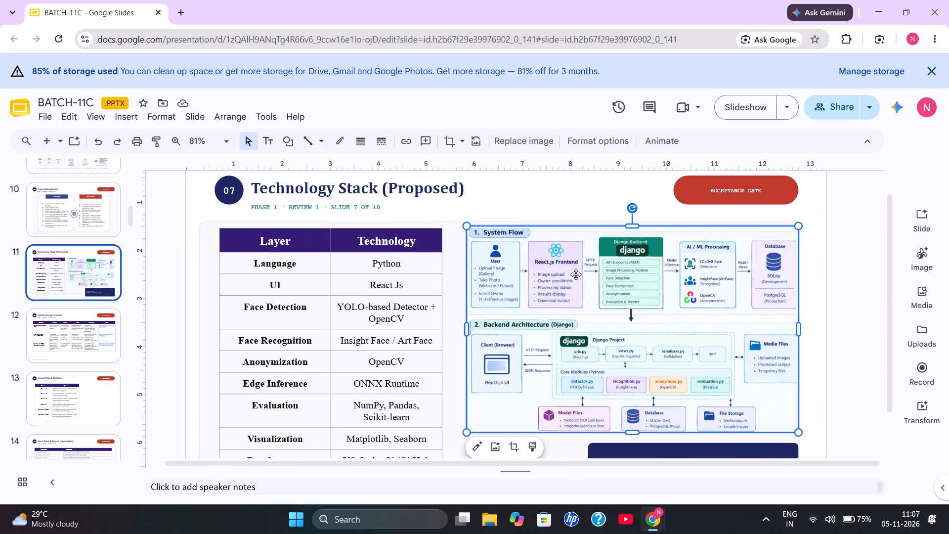
pyautogui.hscroll(-1, 576, 274)
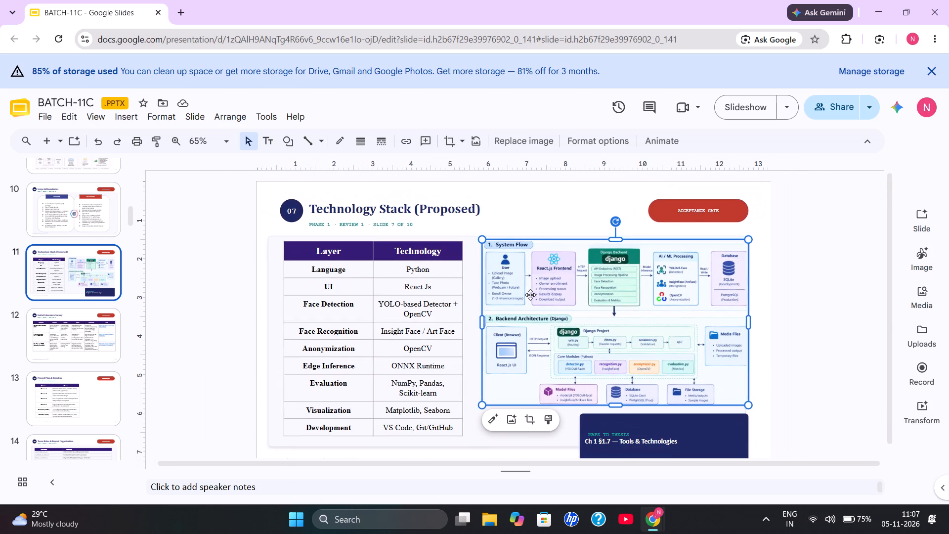
# Find the Proposed Solution Overview slide and copy its Owner-Aware On-Device Face Anonymization system architecture diagram.
pyautogui.scroll(5, 71, 282)
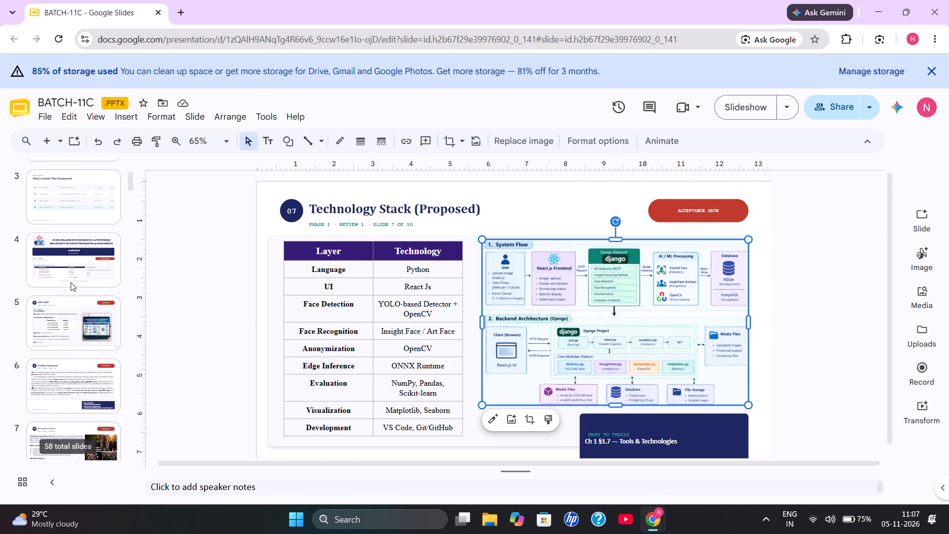
pyautogui.click(72, 326)
pyautogui.scroll(3, 72, 326)
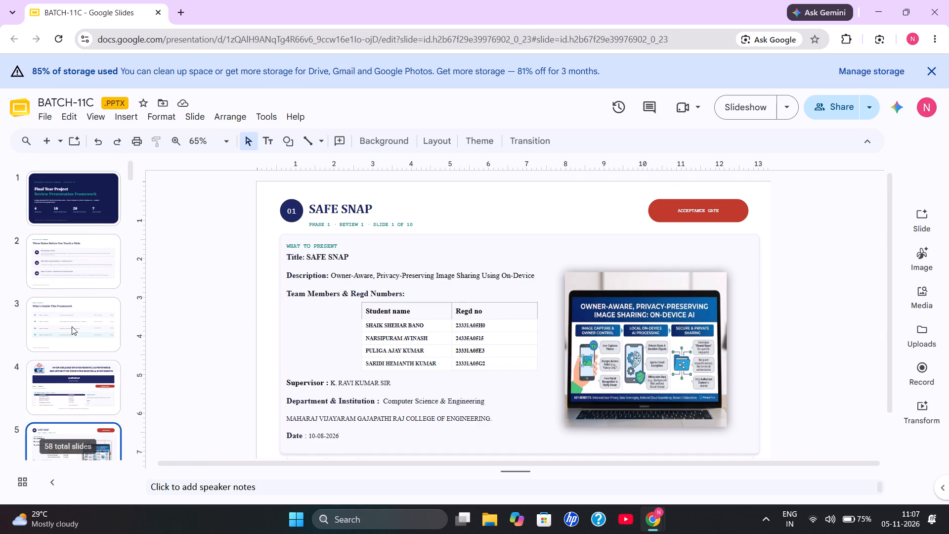
pyautogui.scroll(-5, 72, 326)
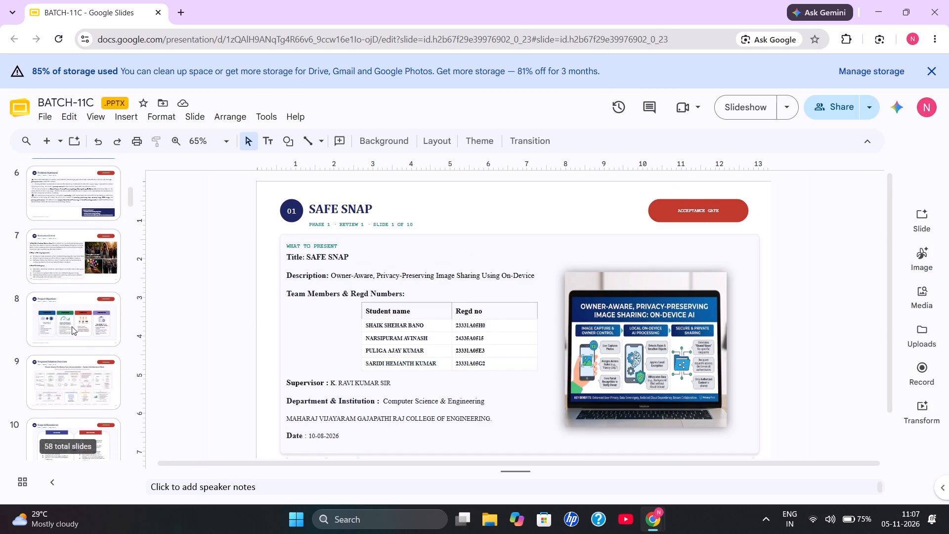
pyautogui.click(72, 326)
pyautogui.press('Down')
pyautogui.press('Down')
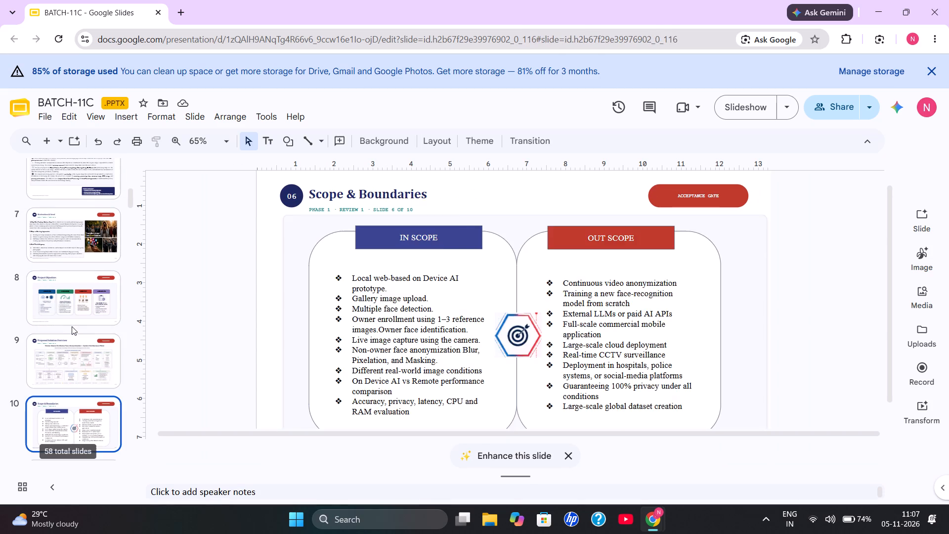
pyautogui.press('Up')
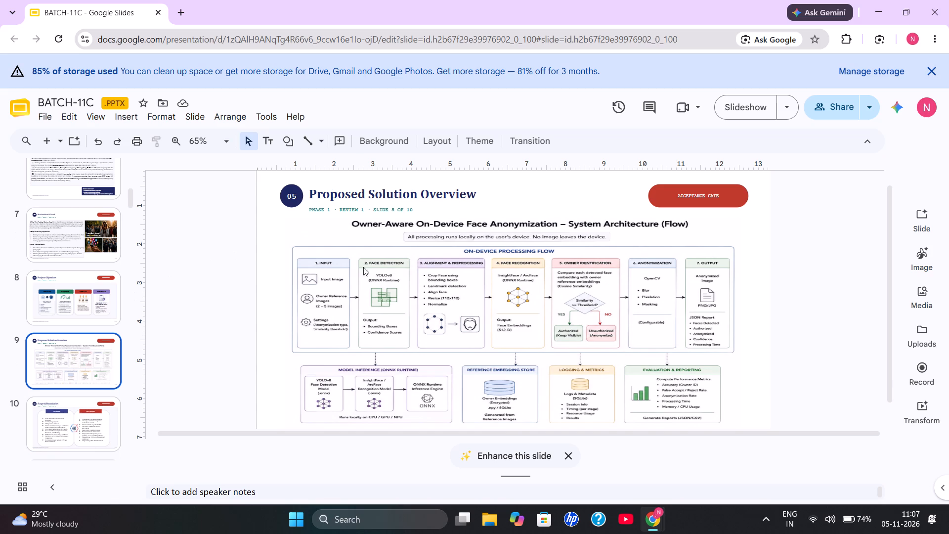
pyautogui.click(391, 283)
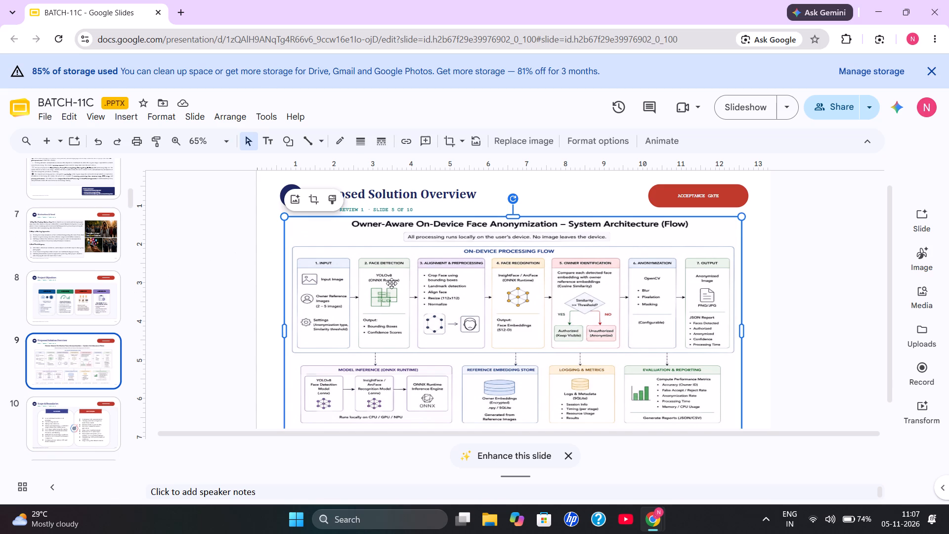
pyautogui.scroll(-1, 466, 291)
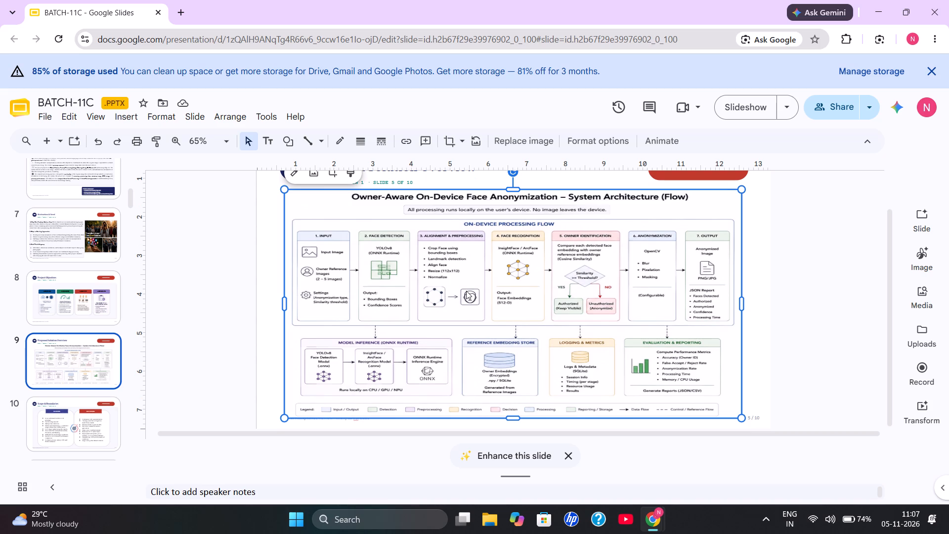
pyautogui.hotkey('ctrl', 'c')
pyautogui.hotkey('ctrl', 'c')
# Switch back to the BATCH-11C thesis document and paste the copied system architecture diagram into the Figure 1.1 placeholder.
pyautogui.hotkey('alt', 'Tab')
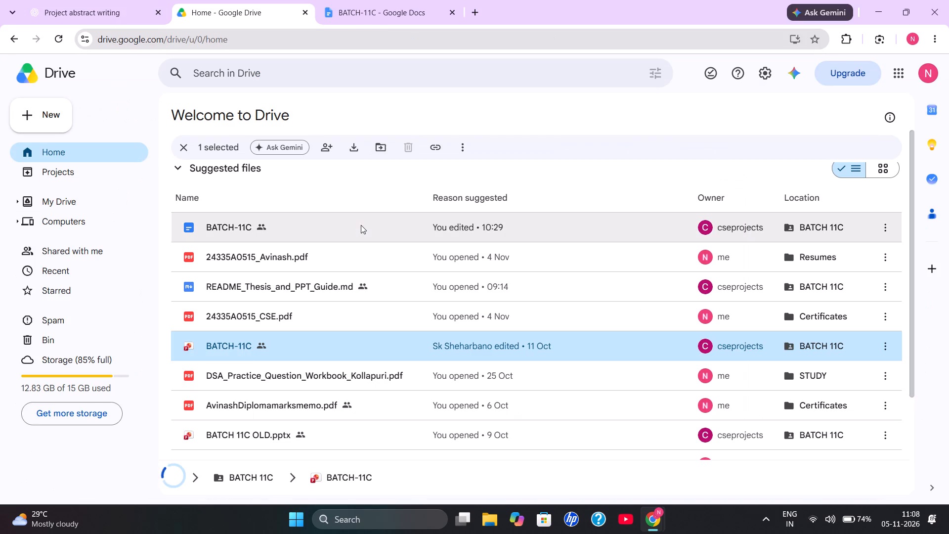
pyautogui.hotkey('alt', 'Tab')
pyautogui.hotkey('alt', 'Tab')
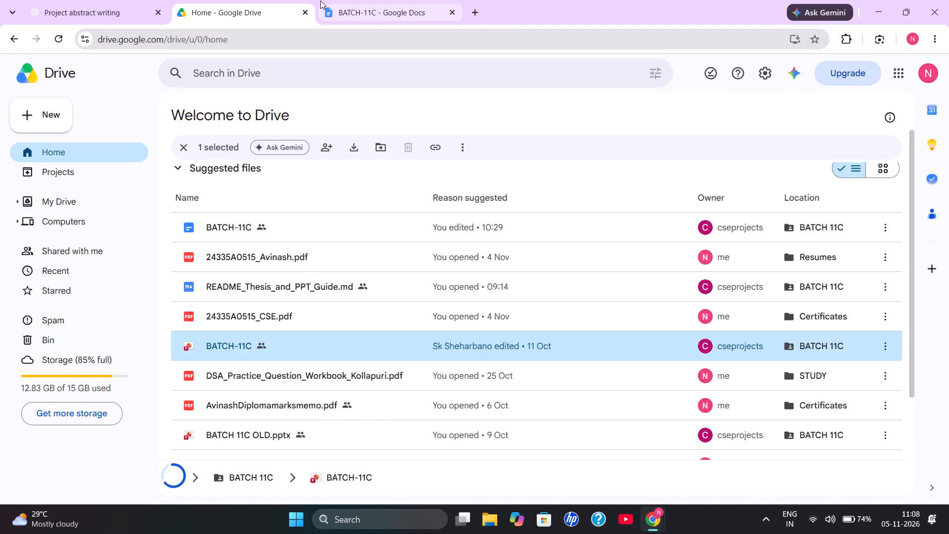
pyautogui.click(335, 5)
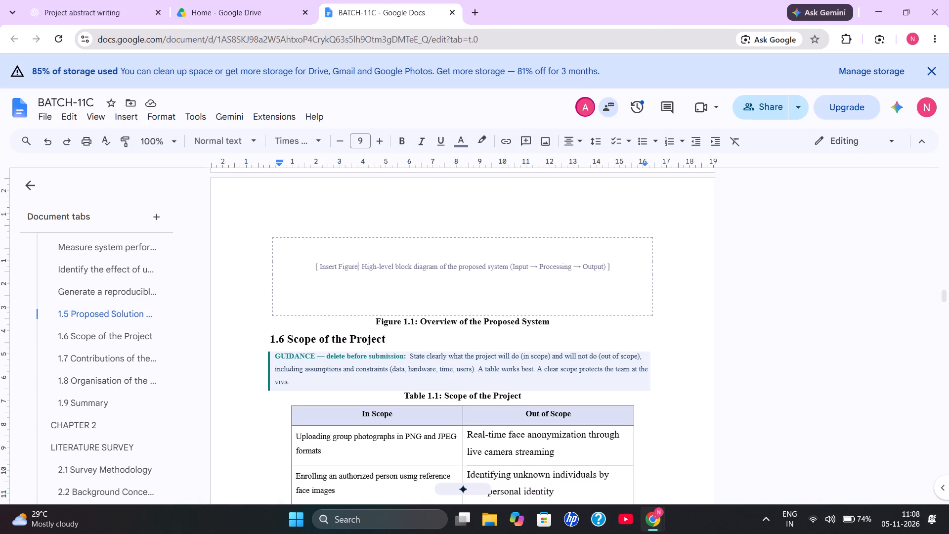
pyautogui.hotkey('ctrl', 'v')
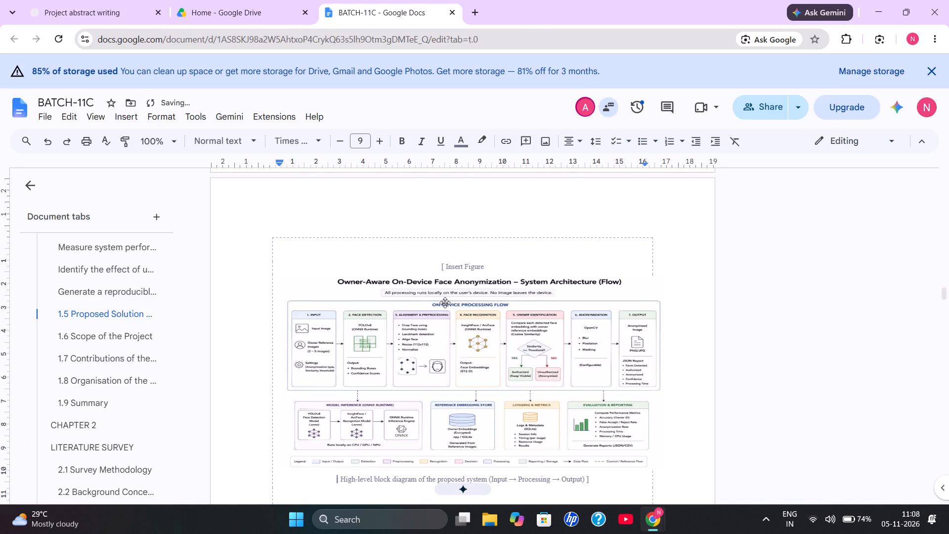
pyautogui.click(445, 305)
pyautogui.moveTo(436, 313); pyautogui.dragTo(430, 288)
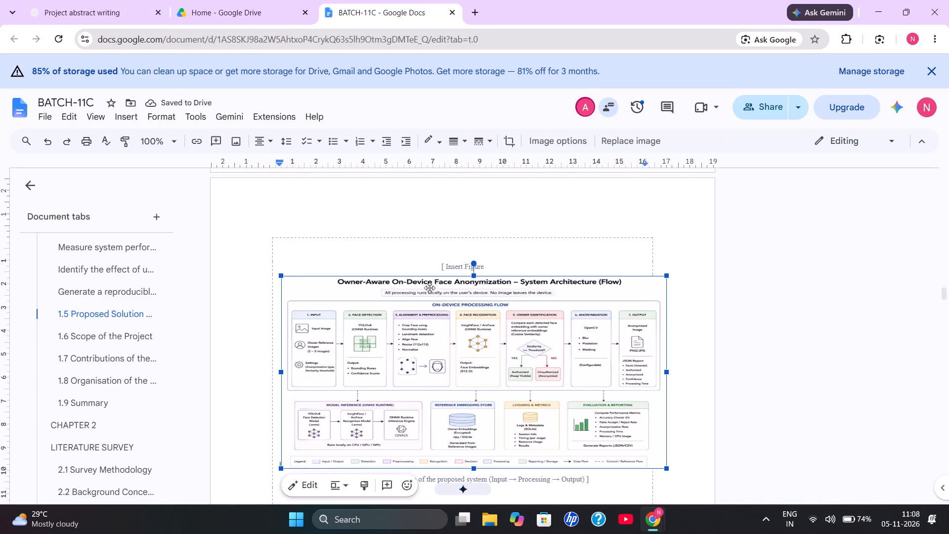
pyautogui.moveTo(430, 288); pyautogui.dragTo(429, 286)
# Delete the leftover "[ Insert Figure" text and the empty line above the pasted diagram in the Figure 1.1 frame.
pyautogui.click(482, 267)
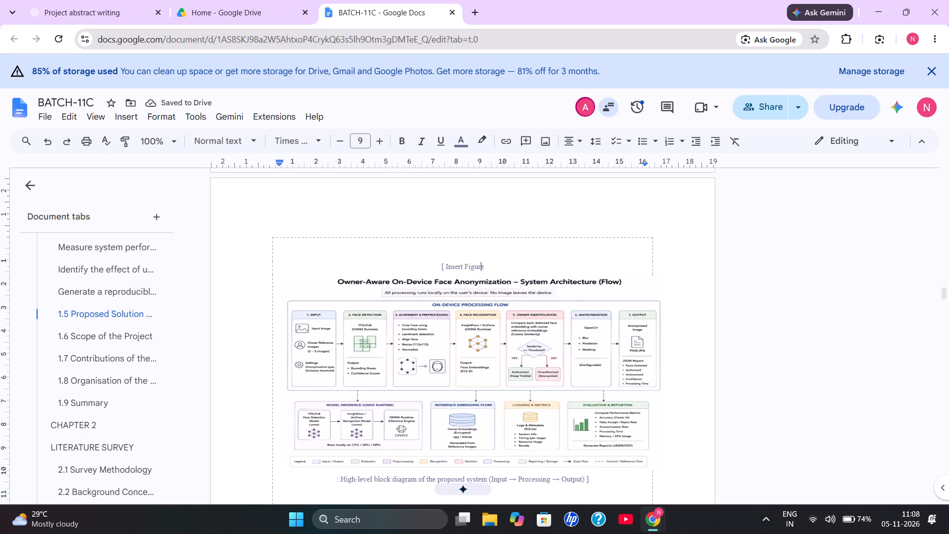
pyautogui.press('BackSpace')
pyautogui.press('BackSpace')
pyautogui.press('BackSpace')
pyautogui.press('BackSpace')
pyautogui.press('BackSpace')
pyautogui.press('BackSpace')
pyautogui.press('BackSpace')
pyautogui.press('BackSpace')
pyautogui.press('BackSpace')
pyautogui.press('BackSpace')
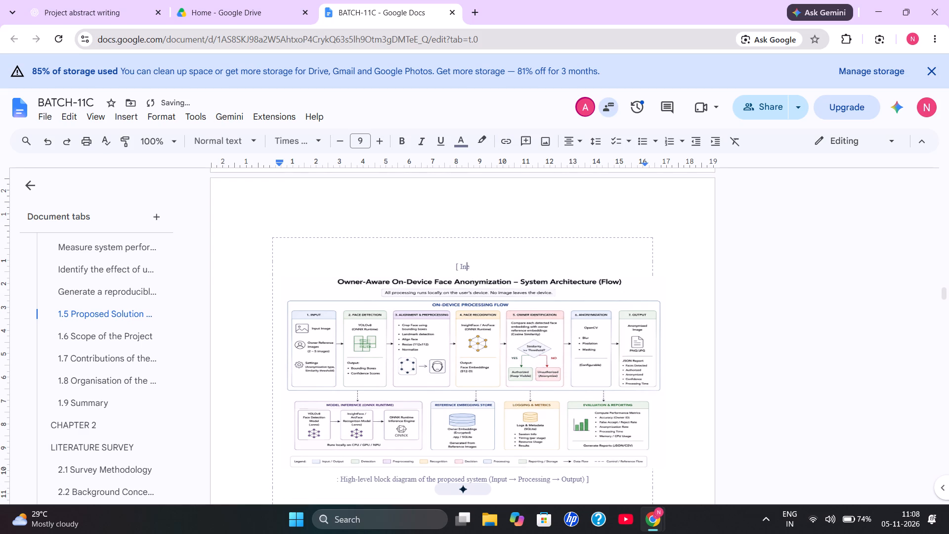
pyautogui.press('BackSpace')
pyautogui.press('BackSpace')
pyautogui.press('BackSpace')
pyautogui.press('BackSpace')
pyautogui.press('Right')
pyautogui.press('BackSpace')
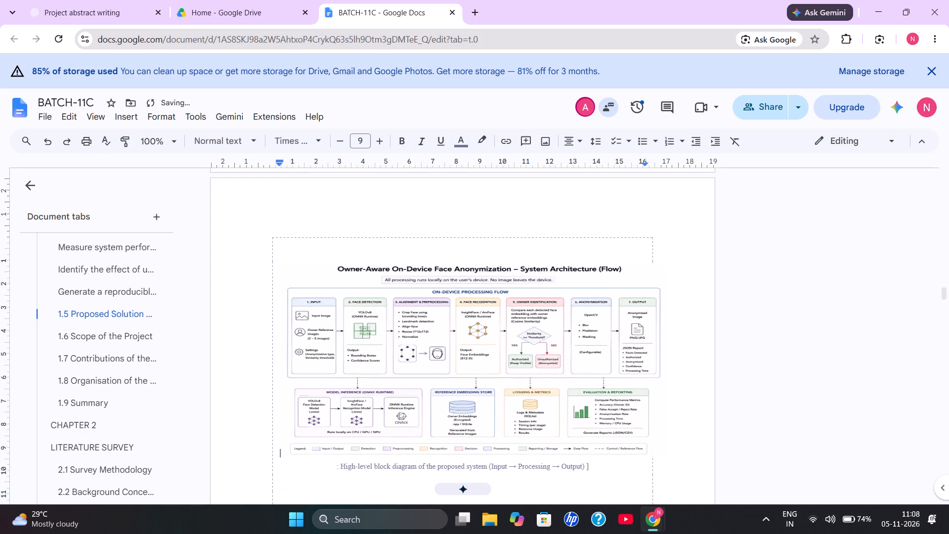
pyautogui.press('BackSpace')
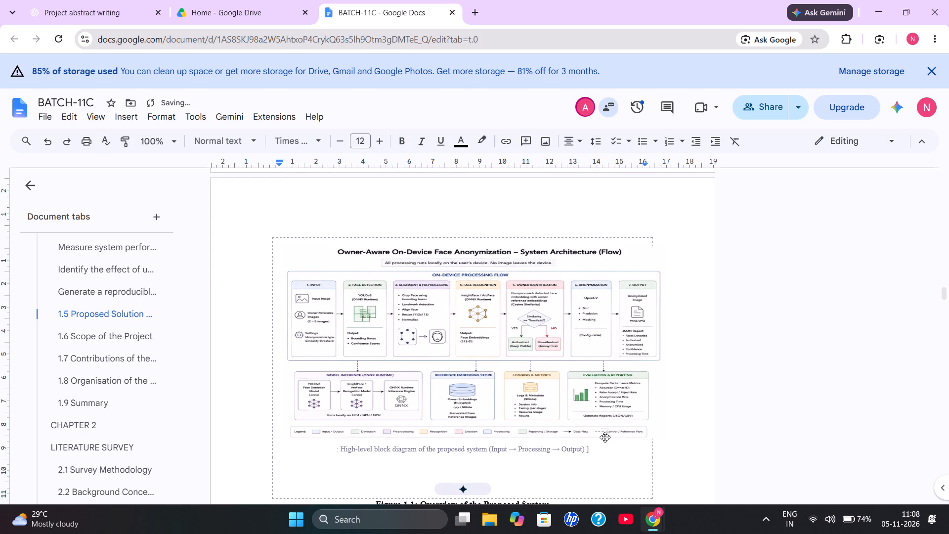
# Delete the remaining placeholder text ": High-level block diagram of the proposed system (Input → Processing → Output) ]" below the diagram.
pyautogui.moveTo(591, 453); pyautogui.dragTo(343, 449)
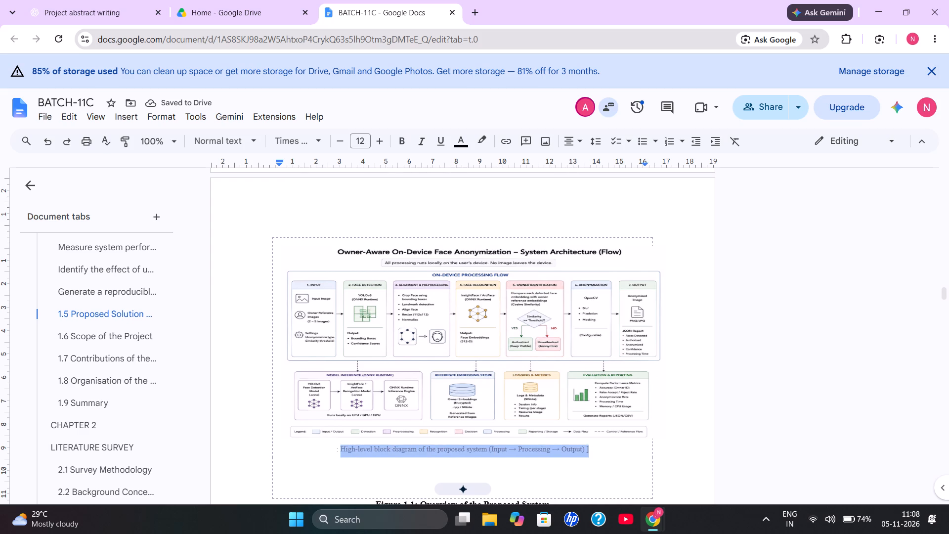
pyautogui.moveTo(343, 449); pyautogui.dragTo(335, 450)
pyautogui.press('BackSpace')
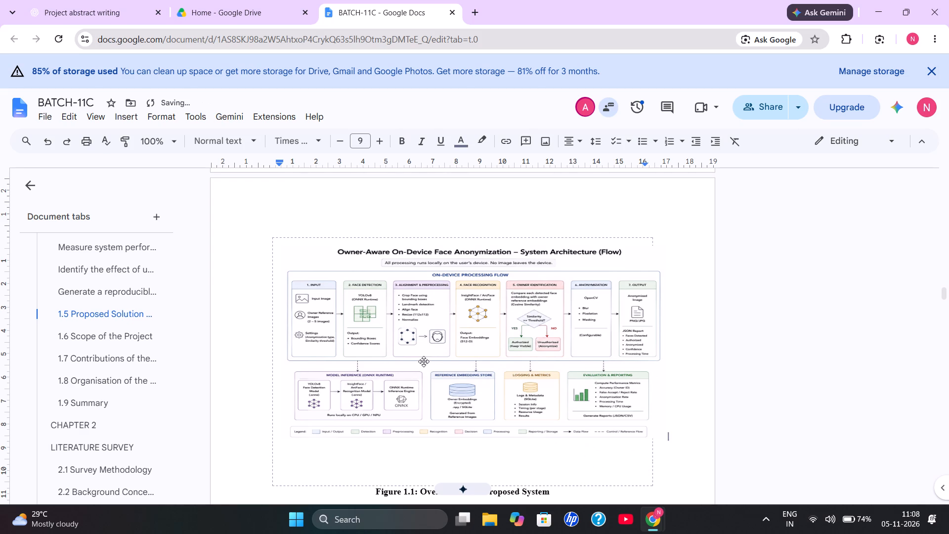
# Enlarge the Figure 1.1 architecture diagram slightly in width and stretch it taller to fill its dashed frame.
pyautogui.click(422, 361)
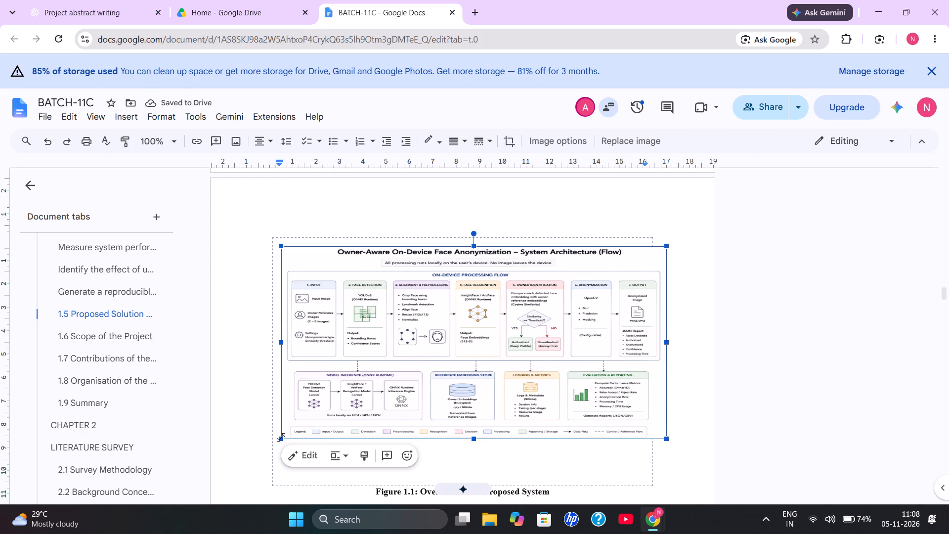
pyautogui.moveTo(281, 437); pyautogui.dragTo(312, 444)
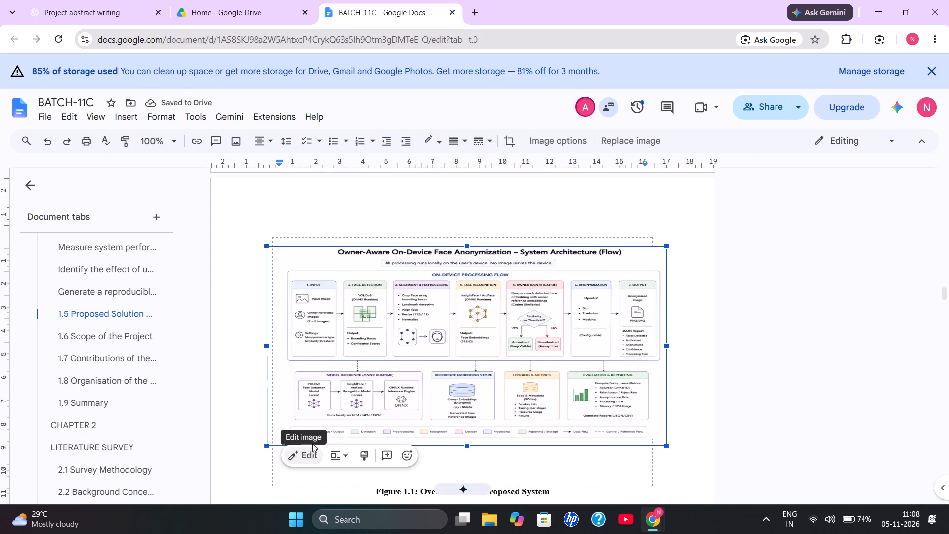
pyautogui.moveTo(312, 444); pyautogui.dragTo(319, 440)
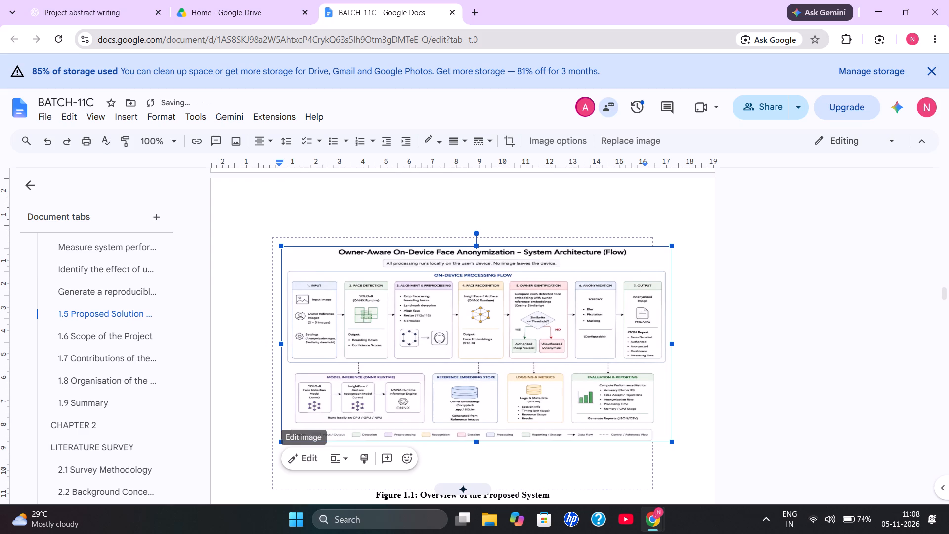
pyautogui.moveTo(476, 443); pyautogui.dragTo(474, 478)
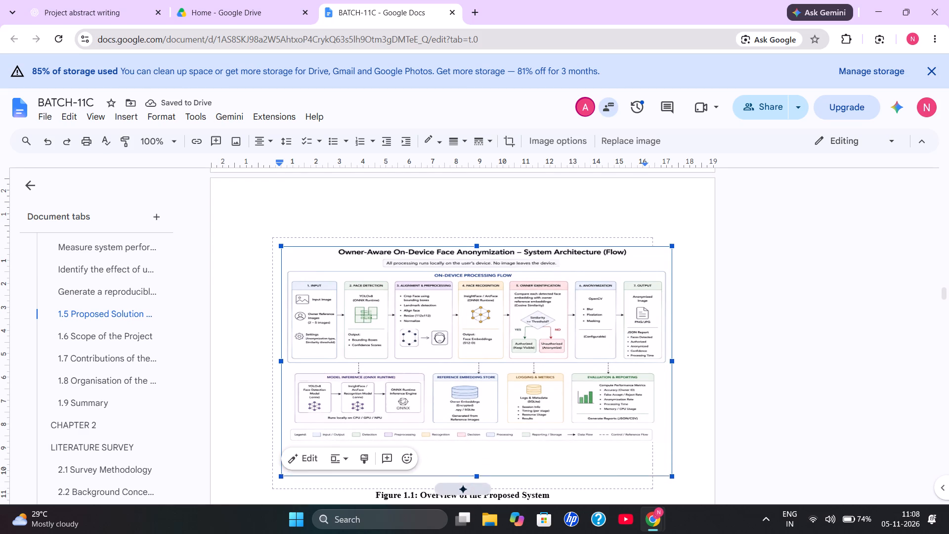
pyautogui.moveTo(474, 478); pyautogui.dragTo(474, 476)
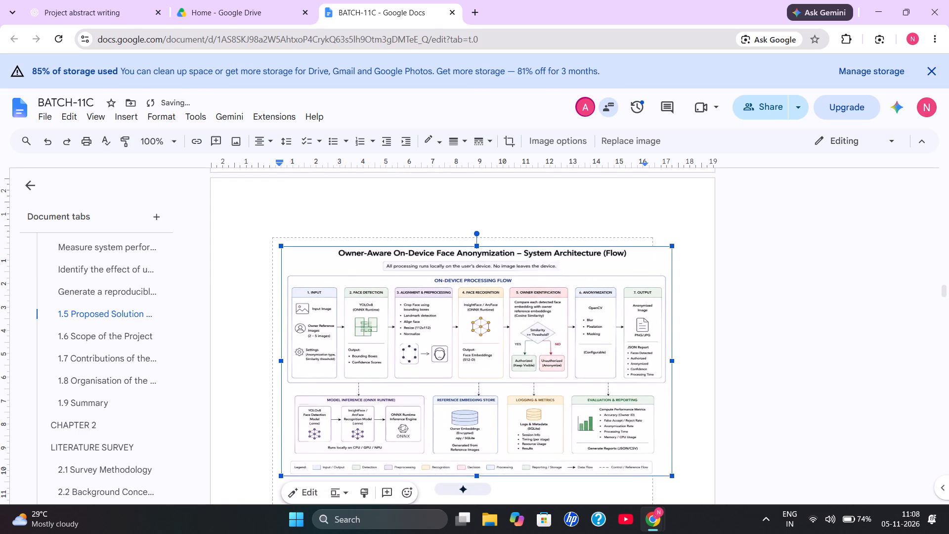
pyautogui.scroll(-1, 606, 225)
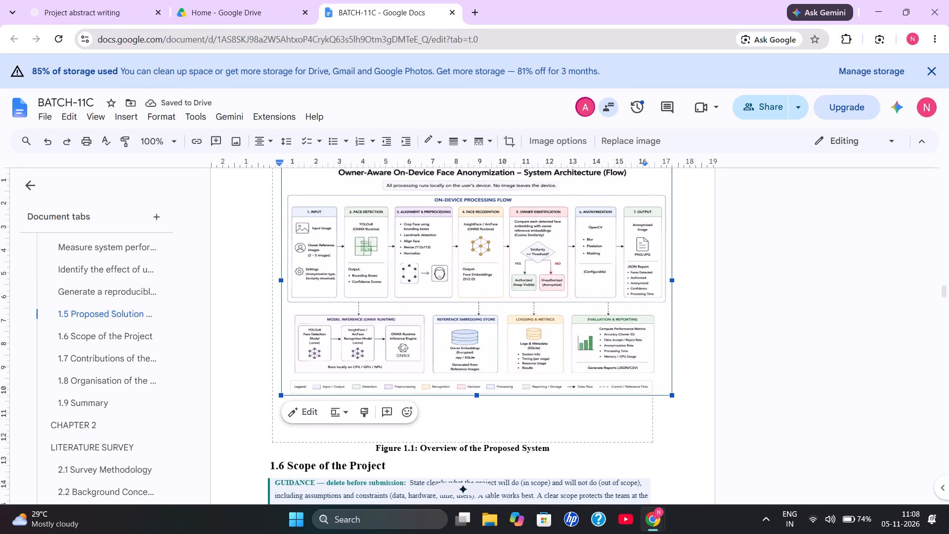
pyautogui.moveTo(474, 392); pyautogui.dragTo(474, 429)
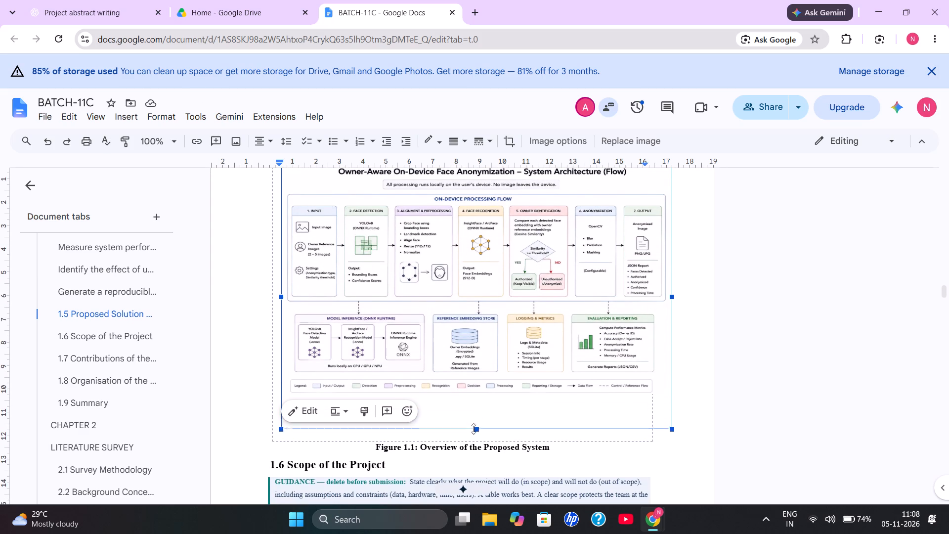
pyautogui.moveTo(474, 429); pyautogui.dragTo(474, 435)
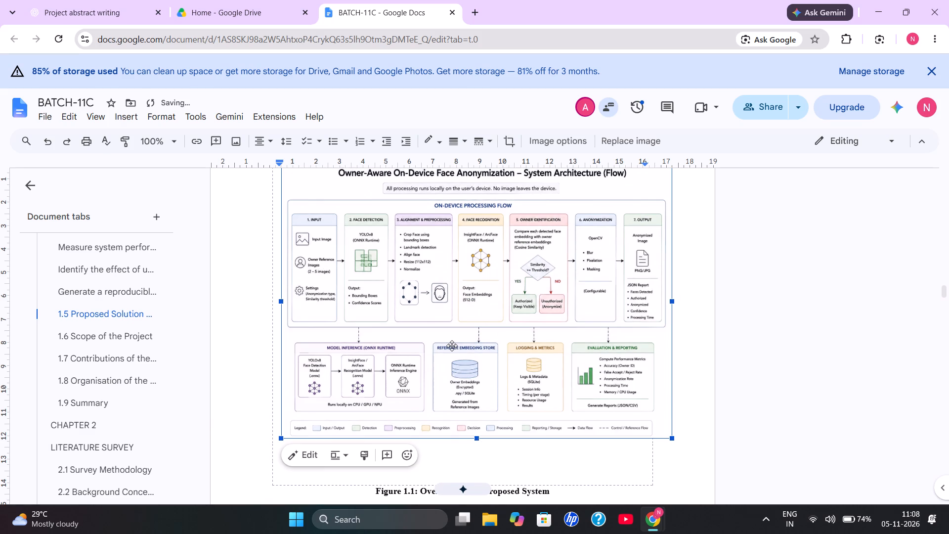
pyautogui.scroll(3, 452, 346)
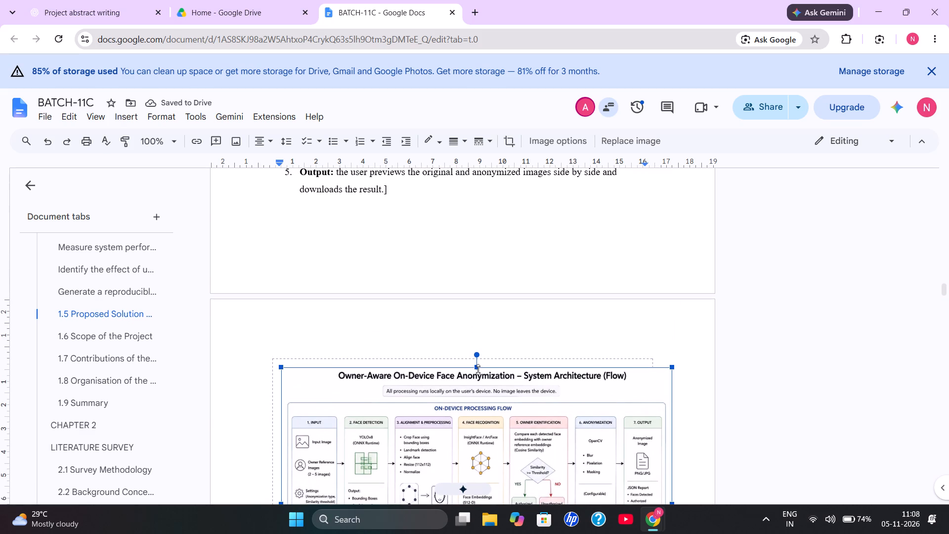
pyautogui.moveTo(478, 369); pyautogui.dragTo(477, 365)
pyautogui.scroll(-2, 581, 343)
pyautogui.click(694, 342)
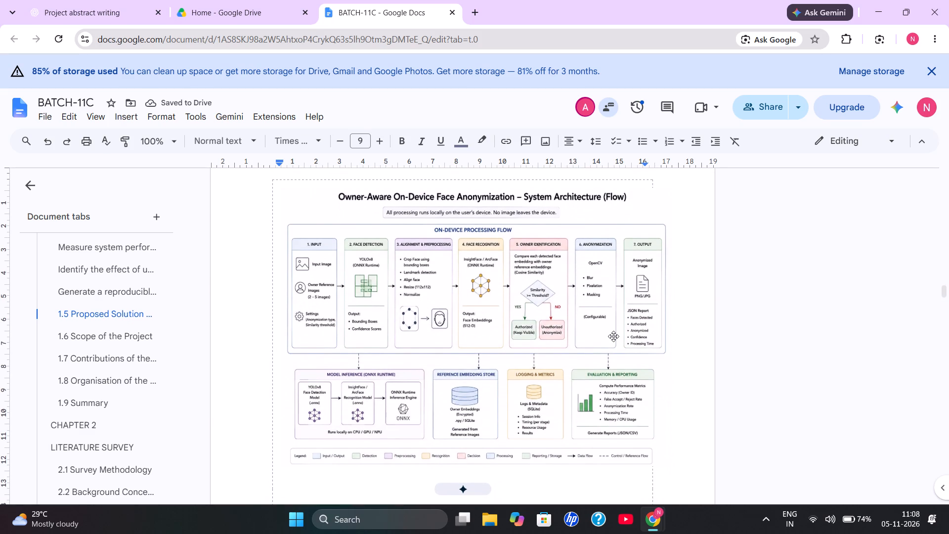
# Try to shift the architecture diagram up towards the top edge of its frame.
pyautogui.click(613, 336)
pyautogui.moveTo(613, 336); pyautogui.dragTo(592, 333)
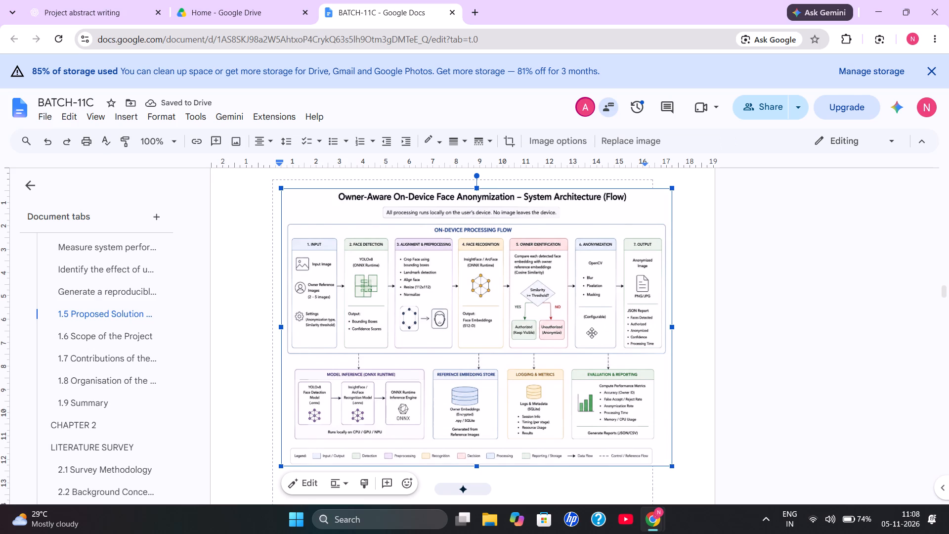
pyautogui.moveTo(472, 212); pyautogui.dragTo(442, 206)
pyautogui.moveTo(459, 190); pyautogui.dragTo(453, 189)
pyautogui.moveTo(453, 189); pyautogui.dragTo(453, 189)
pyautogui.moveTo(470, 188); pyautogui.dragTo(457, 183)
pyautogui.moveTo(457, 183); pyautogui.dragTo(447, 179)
# Scale the architecture diagram down to about the frame's outer width and stretch its height slightly.
pyautogui.moveTo(674, 188); pyautogui.dragTo(645, 200)
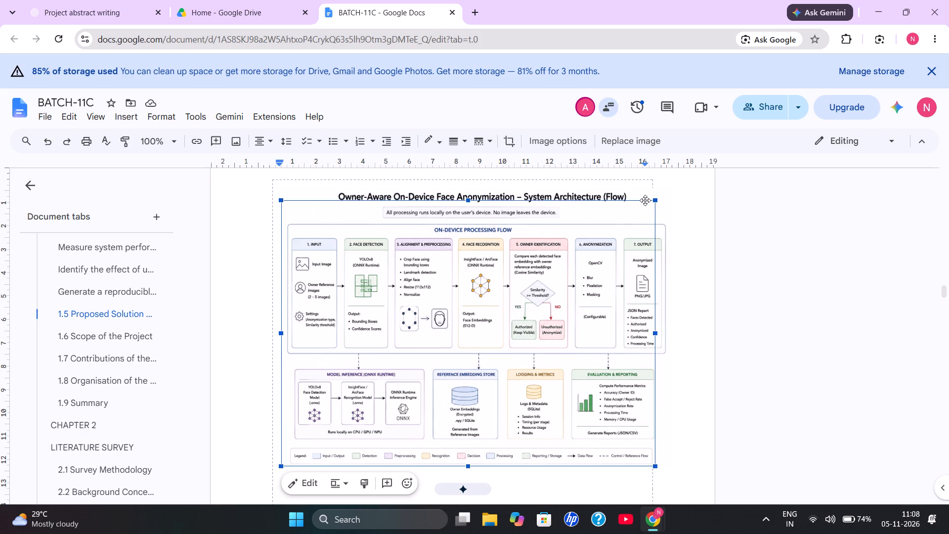
pyautogui.moveTo(645, 200); pyautogui.dragTo(644, 200)
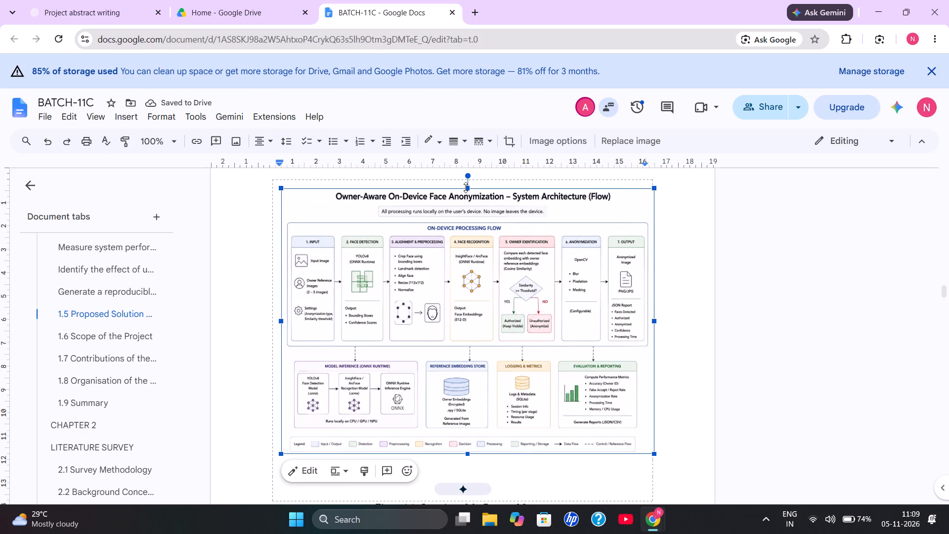
pyautogui.moveTo(466, 187); pyautogui.dragTo(466, 179)
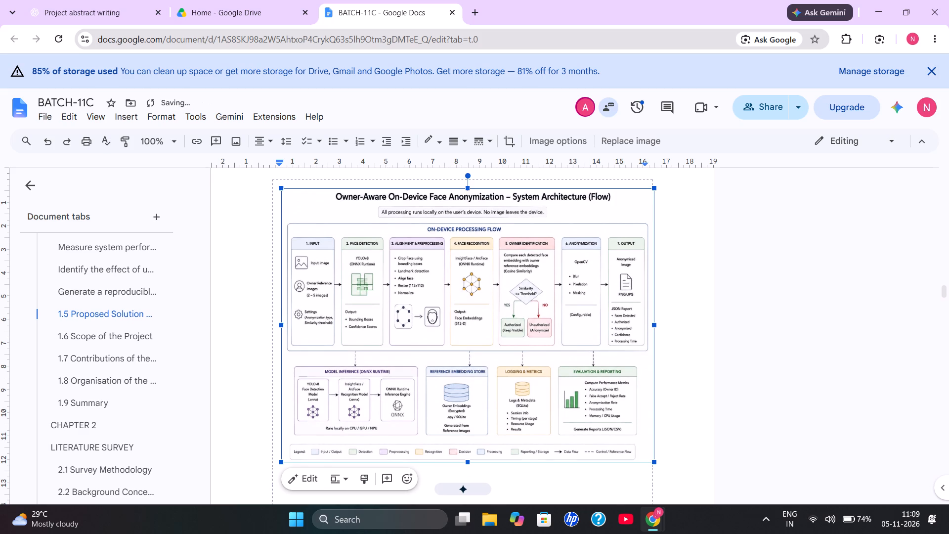
pyautogui.click(270, 318)
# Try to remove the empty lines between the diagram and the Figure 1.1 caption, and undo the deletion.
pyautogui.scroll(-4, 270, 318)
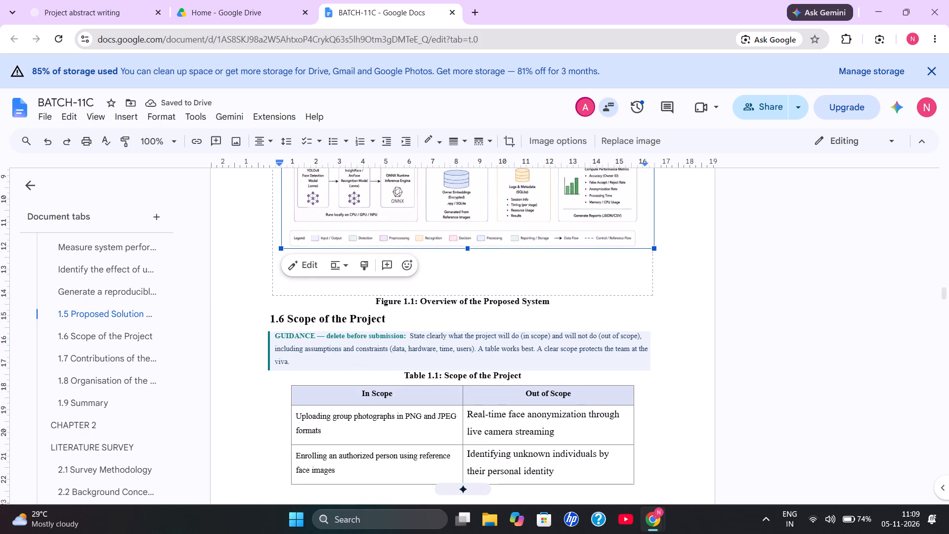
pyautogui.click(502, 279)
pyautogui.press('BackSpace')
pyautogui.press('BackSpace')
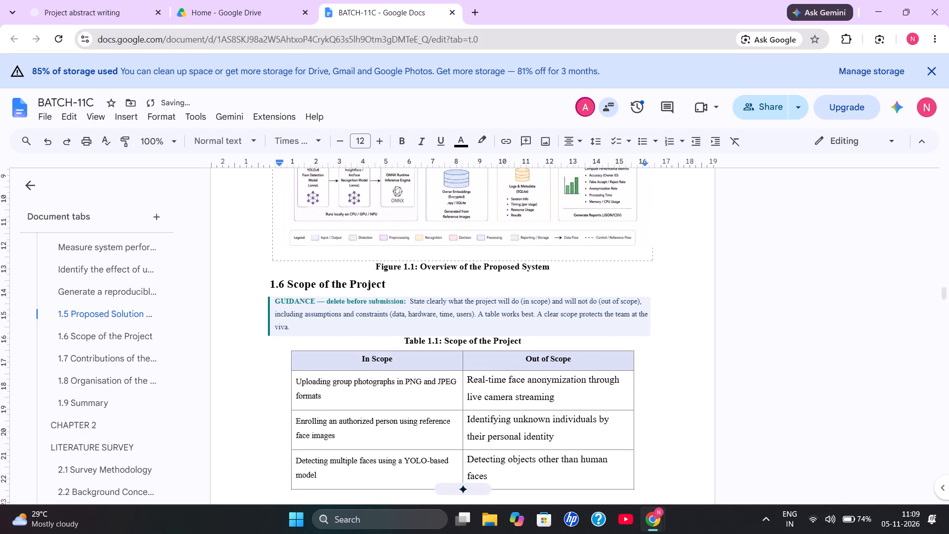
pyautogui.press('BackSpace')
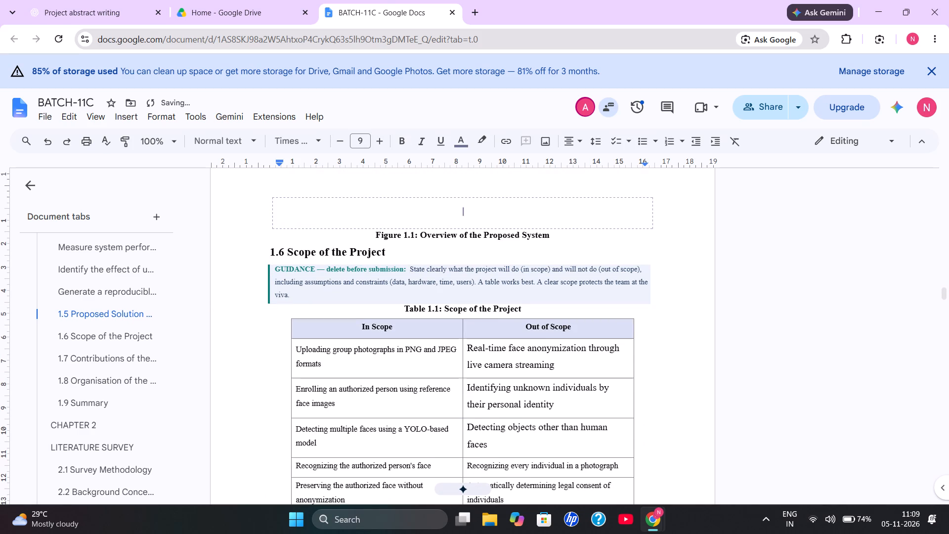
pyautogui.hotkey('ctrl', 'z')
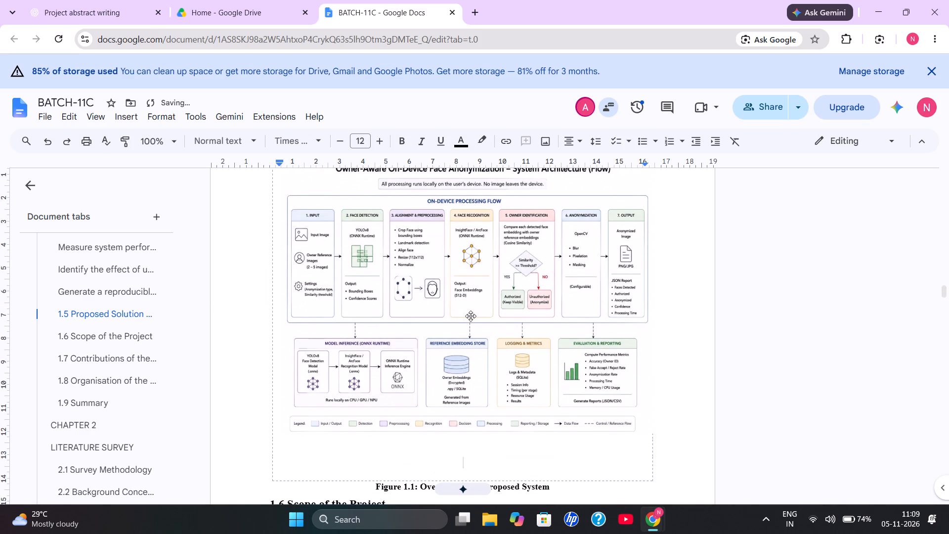
# Remove the empty lines between the architecture diagram and the Figure 1.1 caption.
pyautogui.press('BackSpace')
pyautogui.press('BackSpace')
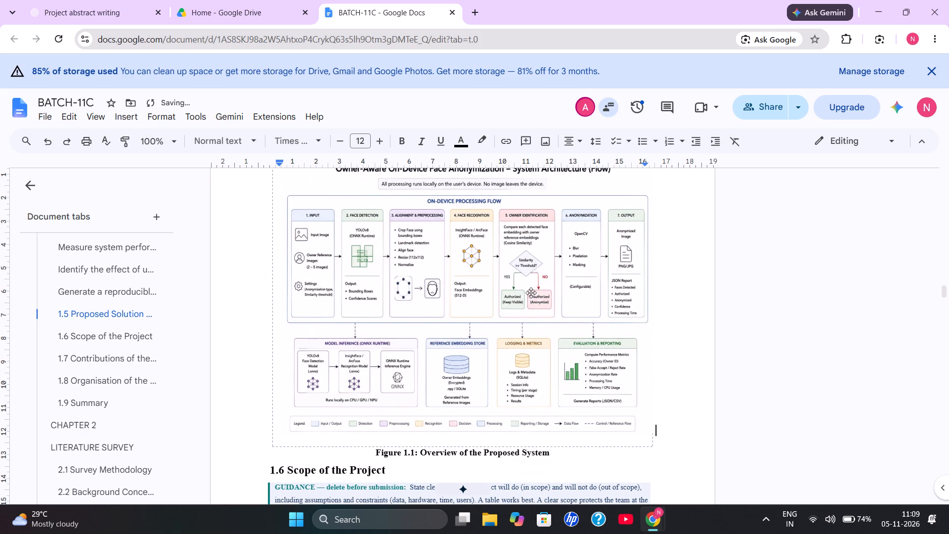
pyautogui.click(731, 314)
# Look through the thesis from section 1.5 to section 2.5 for parts that still need filling in.
pyautogui.scroll(7, 731, 314)
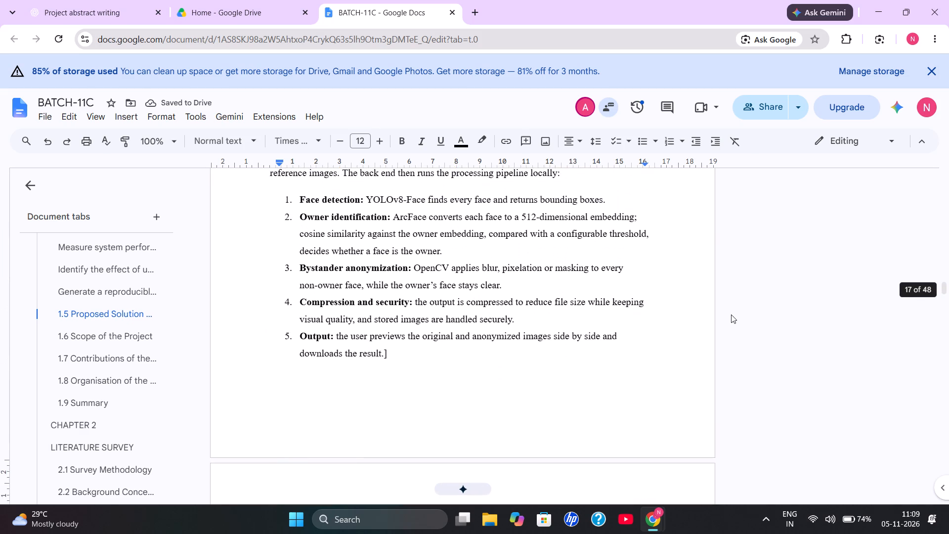
pyautogui.scroll(2, 731, 314)
pyautogui.scroll(-2, 731, 314)
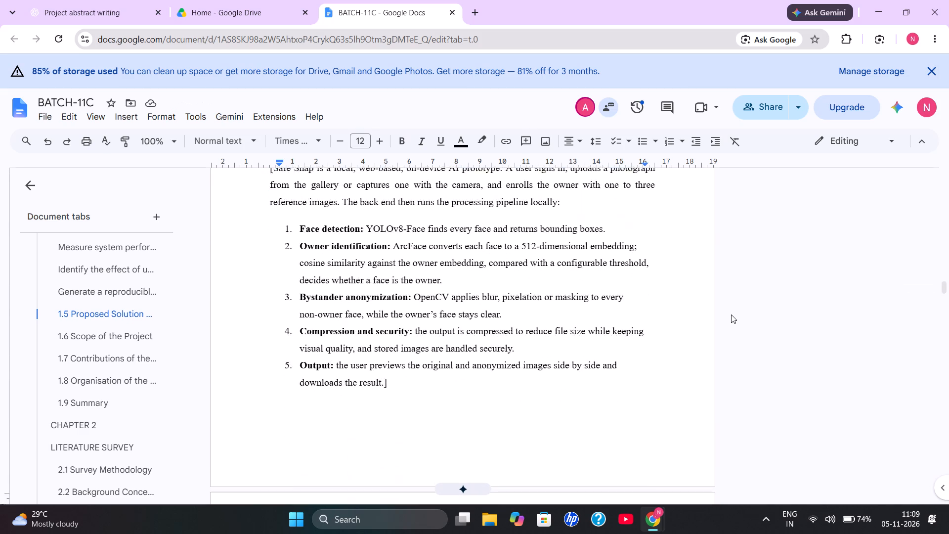
pyautogui.scroll(-9, 731, 314)
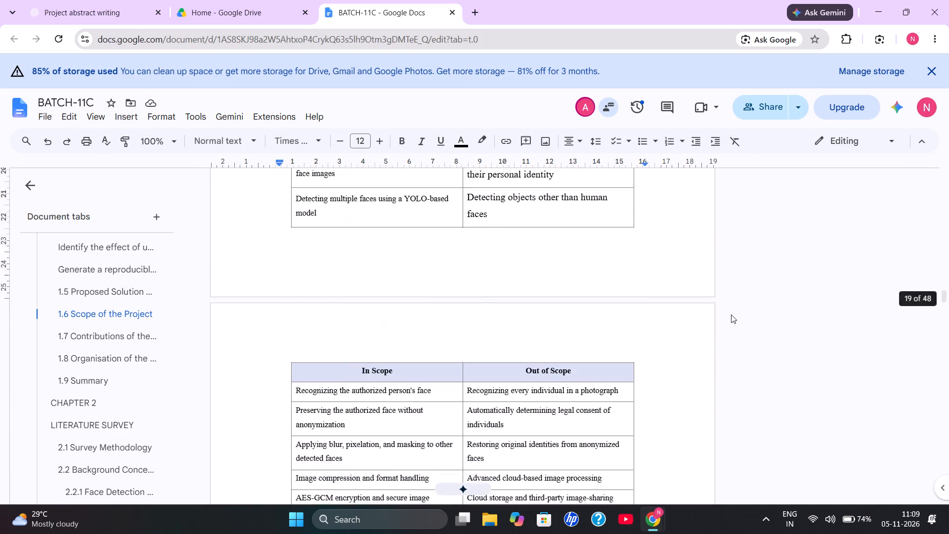
pyautogui.scroll(-6, 731, 314)
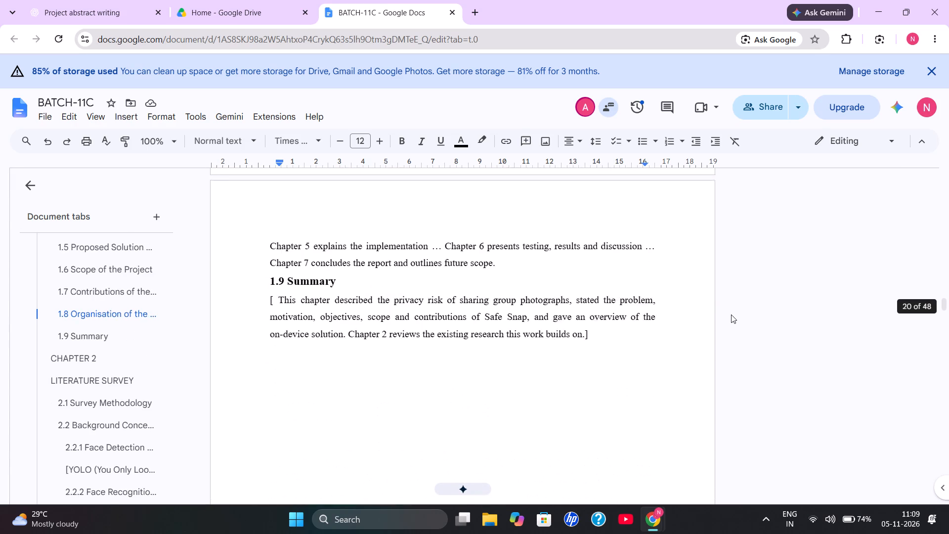
pyautogui.scroll(-3, 731, 314)
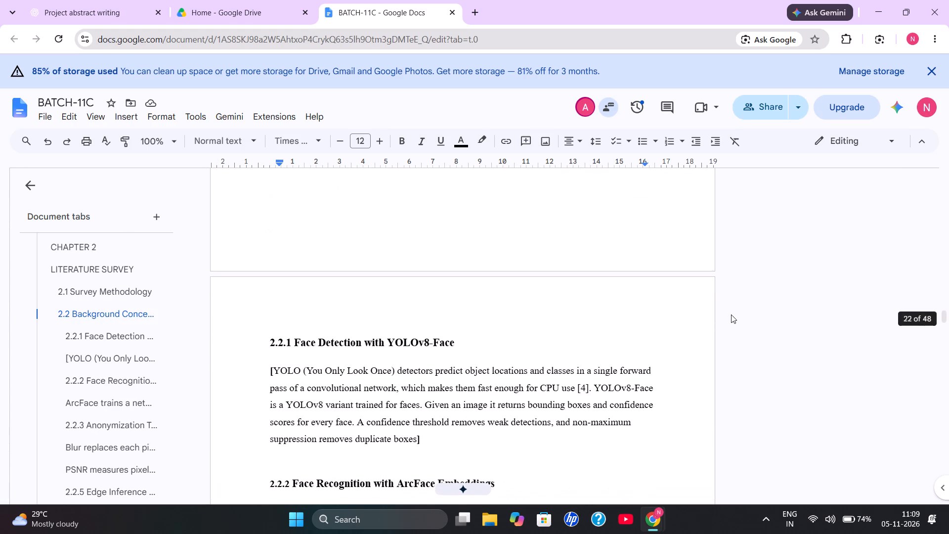
pyautogui.scroll(-5, 731, 314)
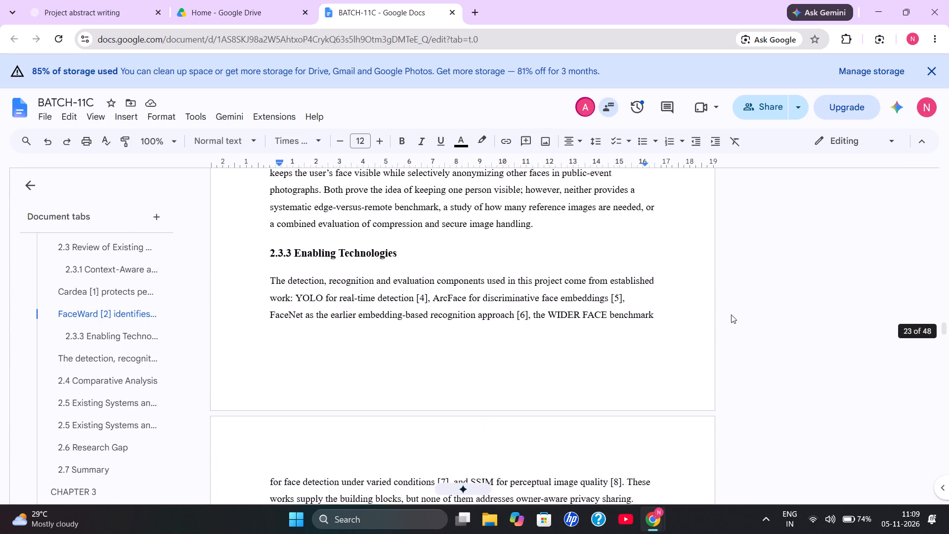
pyautogui.scroll(-4, 731, 314)
pyautogui.scroll(1, 731, 314)
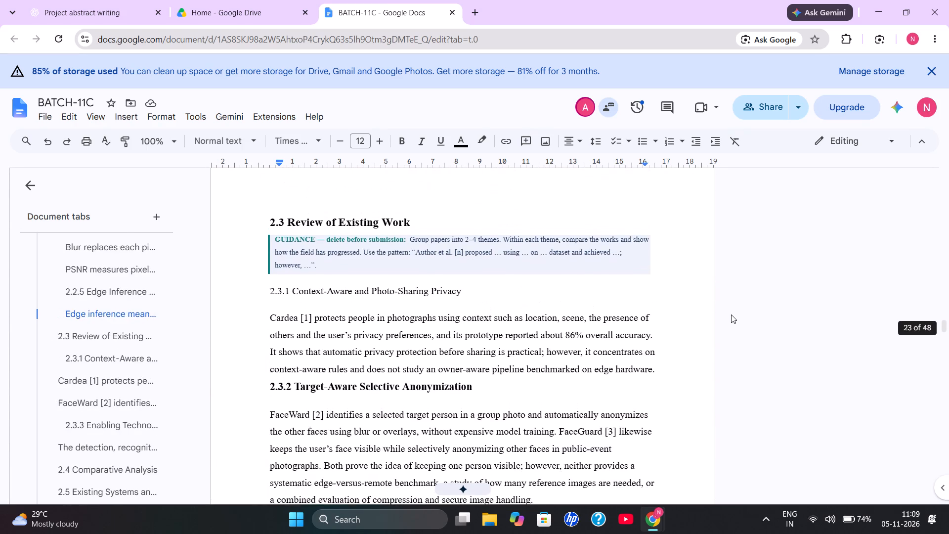
pyautogui.scroll(-4, 731, 314)
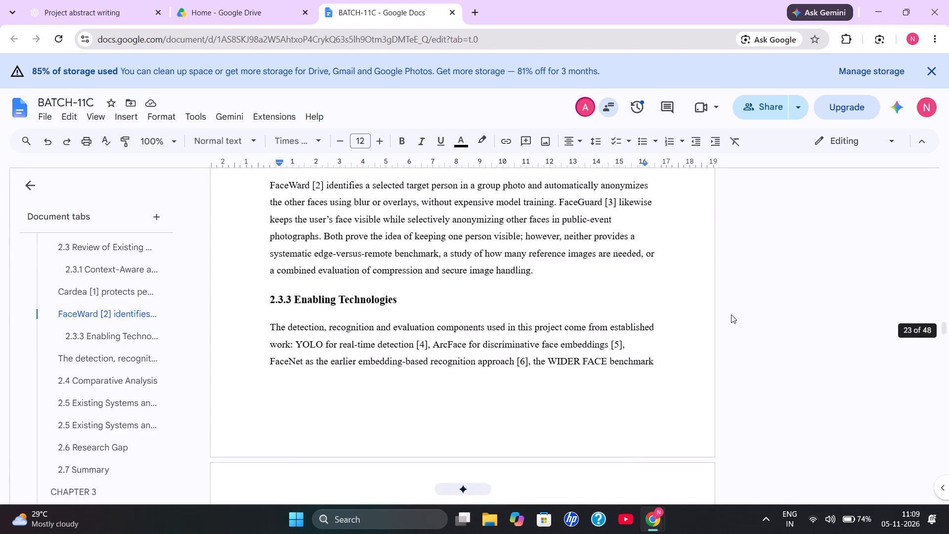
pyautogui.scroll(-4, 731, 314)
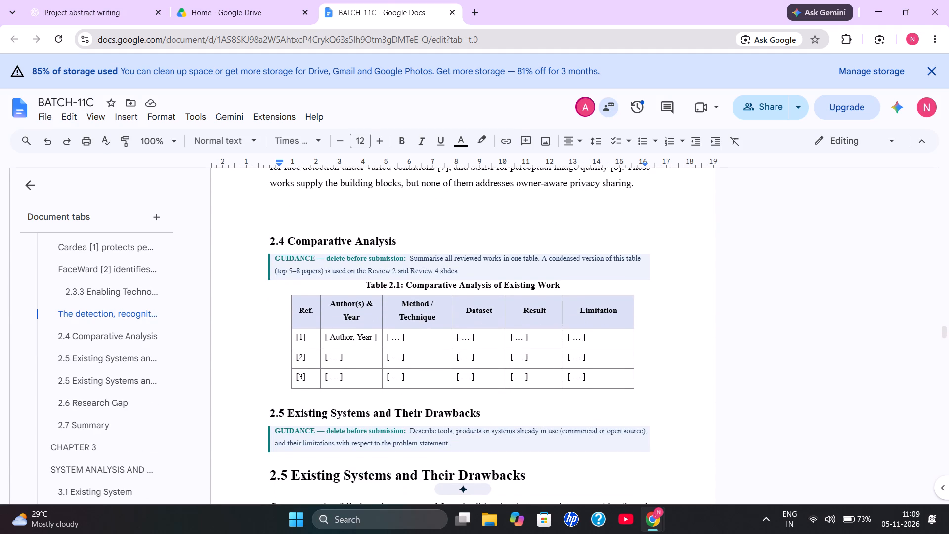
pyautogui.moveTo(285, 242); pyautogui.dragTo(452, 259)
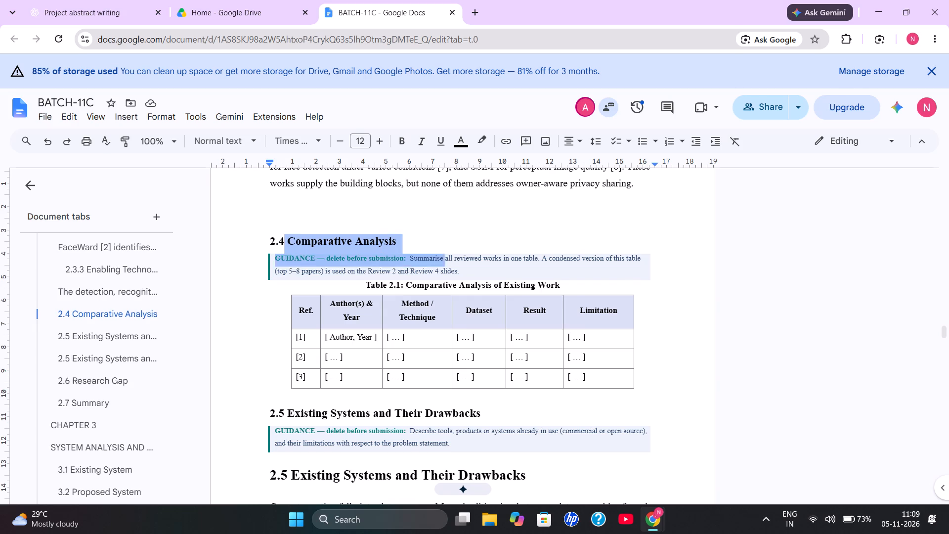
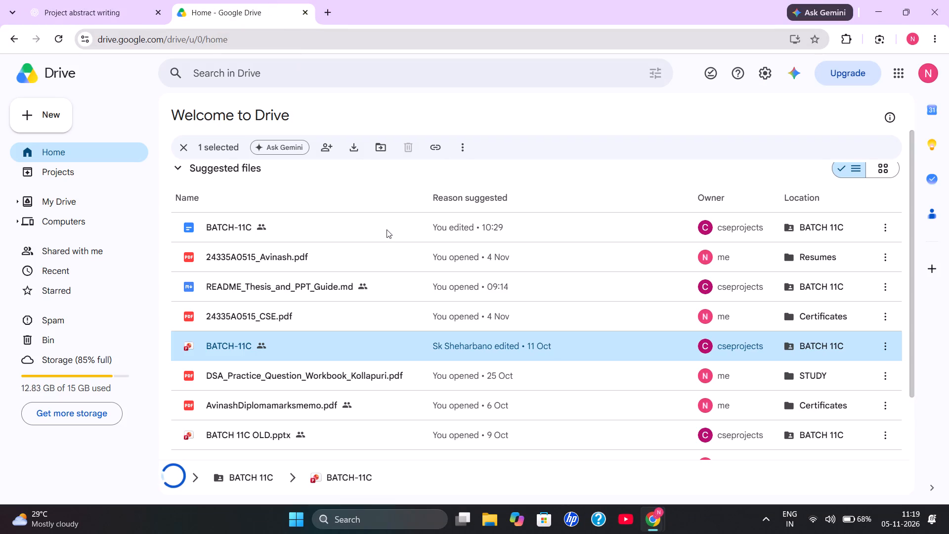
pyautogui.hotkey('alt', 'Tab')
pyautogui.hotkey('alt', 'Tab')
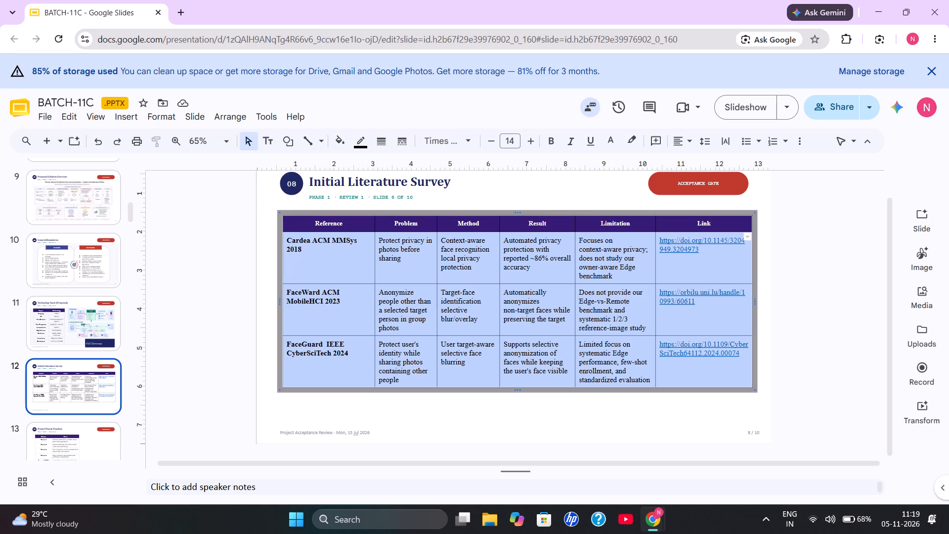
pyautogui.hotkey('alt', 'Tab')
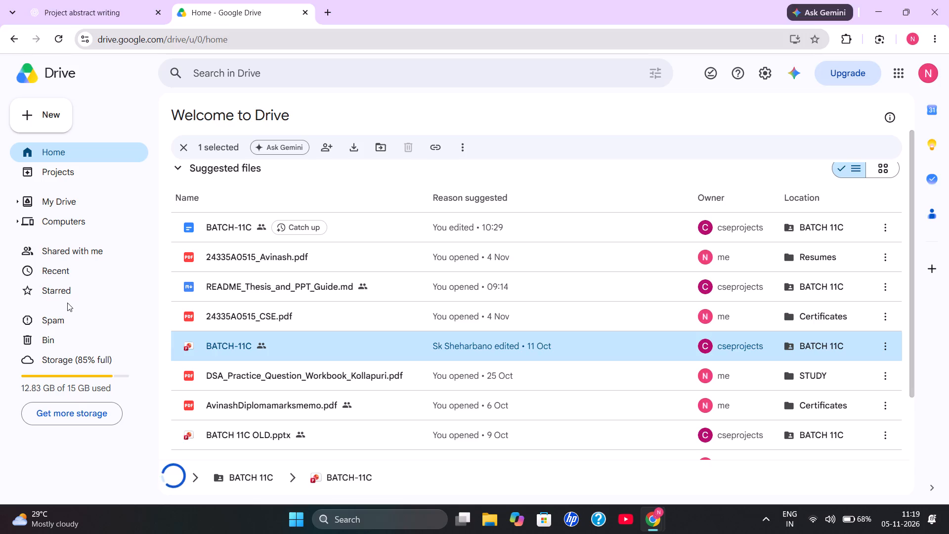
pyautogui.click(79, 247)
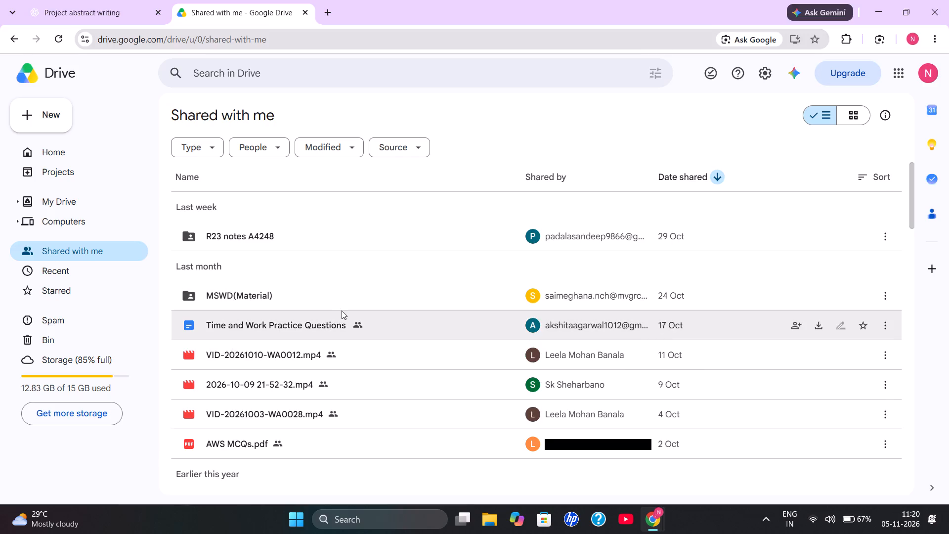
pyautogui.scroll(-6, 342, 311)
pyautogui.scroll(7, 342, 311)
pyautogui.scroll(-3, 342, 311)
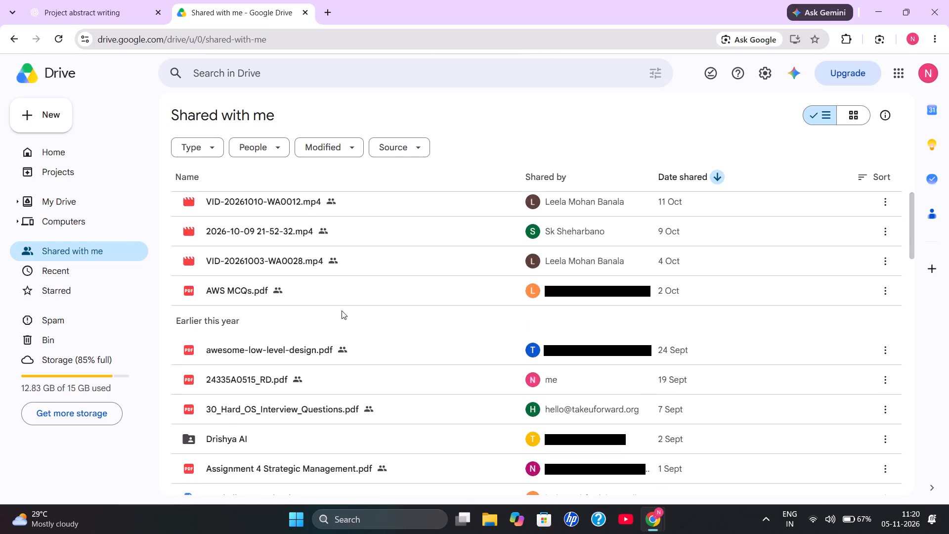
pyautogui.scroll(-2, 342, 311)
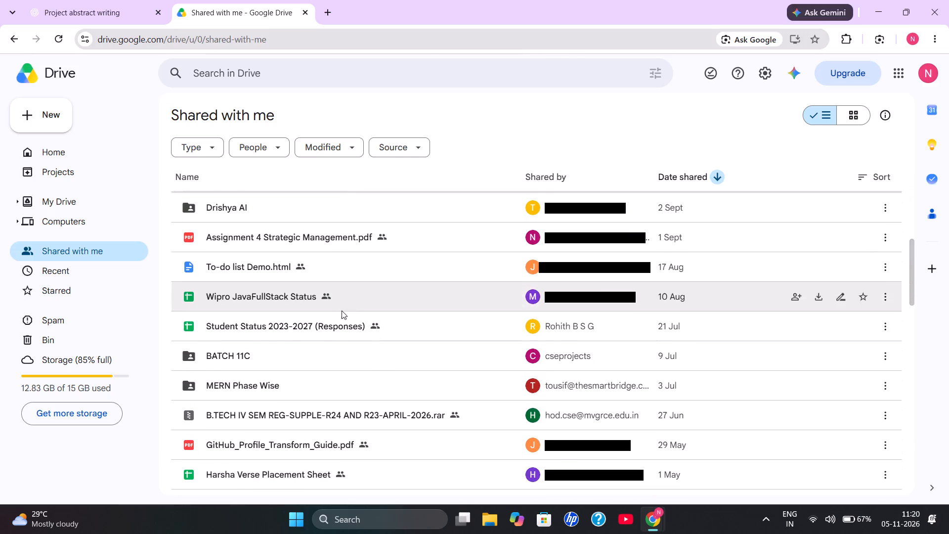
pyautogui.scroll(-1, 342, 311)
pyautogui.doubleClick(291, 368)
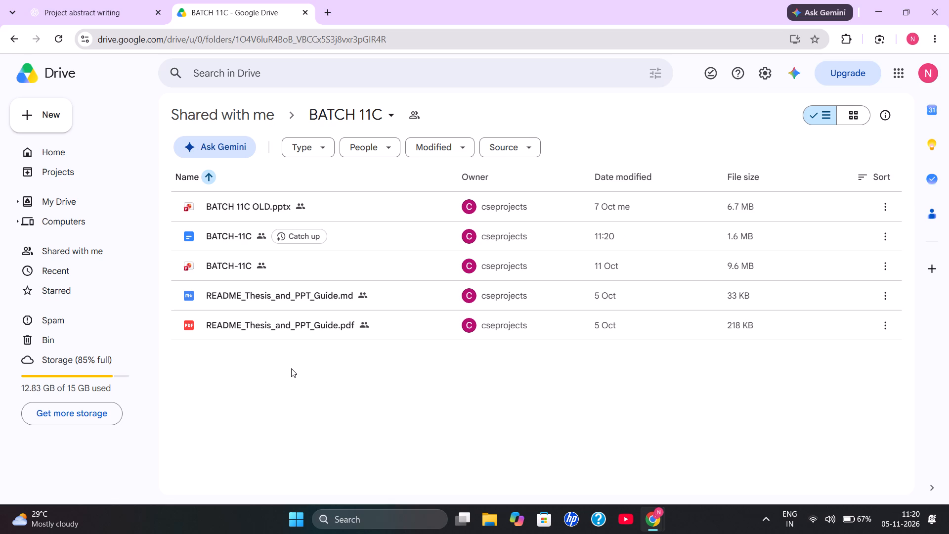
pyautogui.click(104, 1)
pyautogui.click(226, 11)
pyautogui.hotkey('alt', 'Tab')
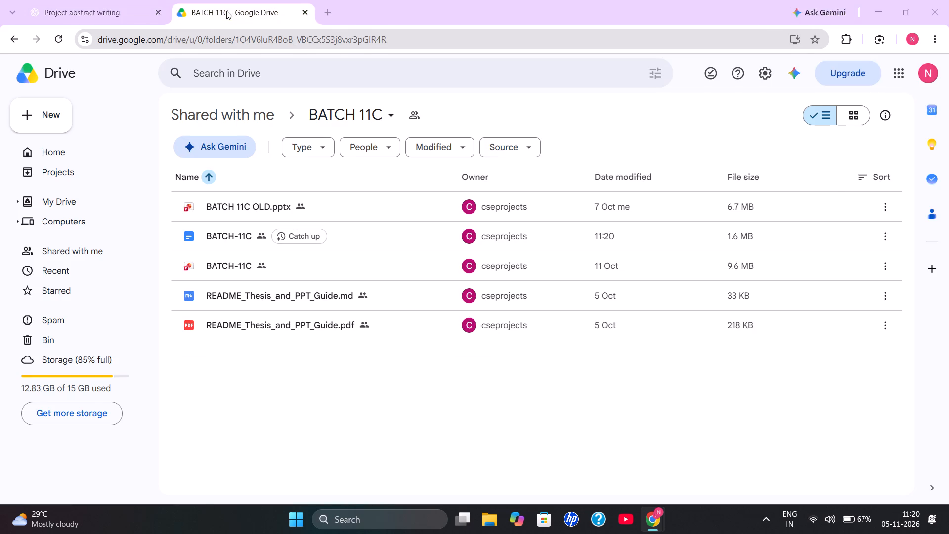
pyautogui.hotkey('alt', 'Tab')
pyautogui.hotkey('alt', 'Tab')
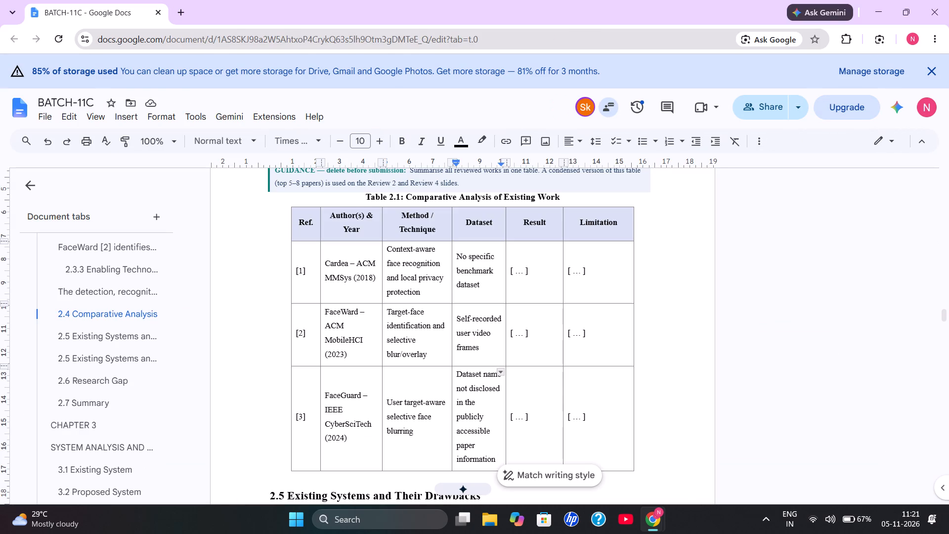
pyautogui.click(526, 274)
pyautogui.hotkey('alt', 'Tab')
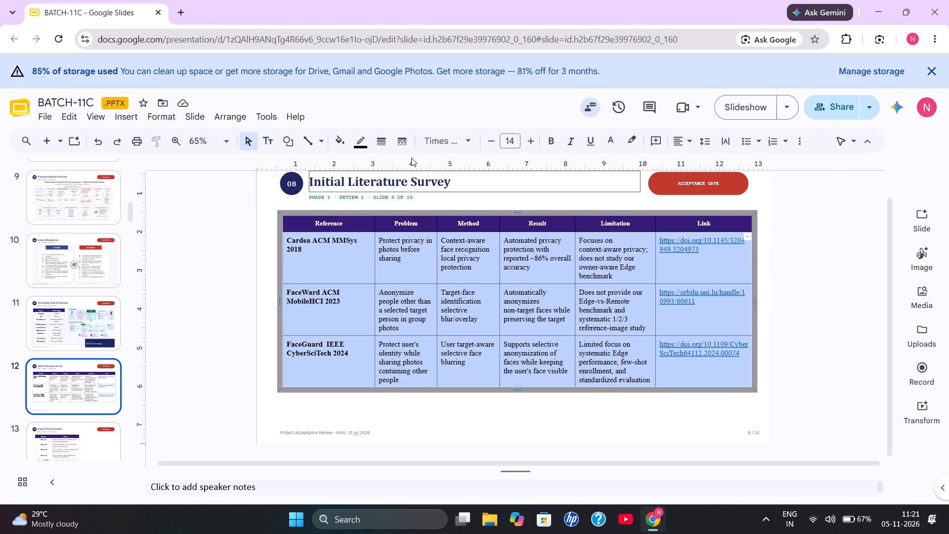
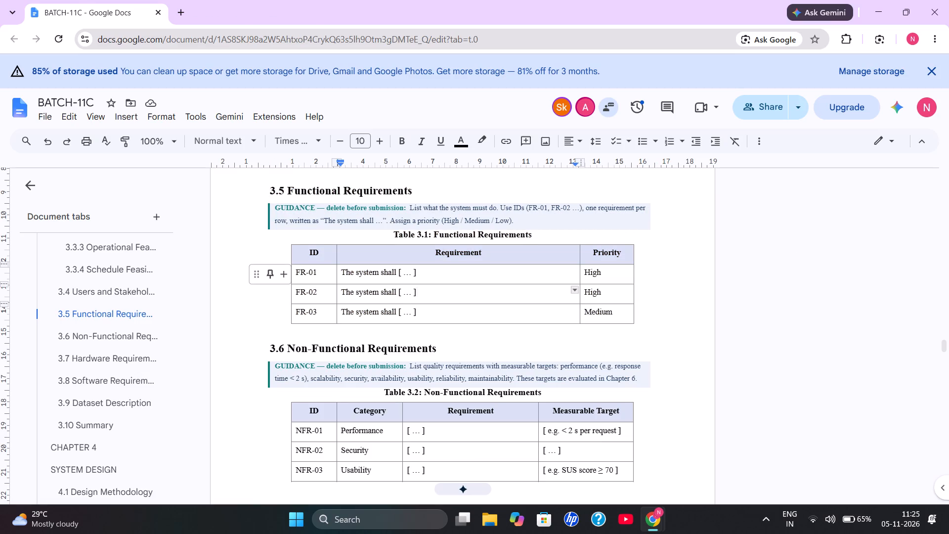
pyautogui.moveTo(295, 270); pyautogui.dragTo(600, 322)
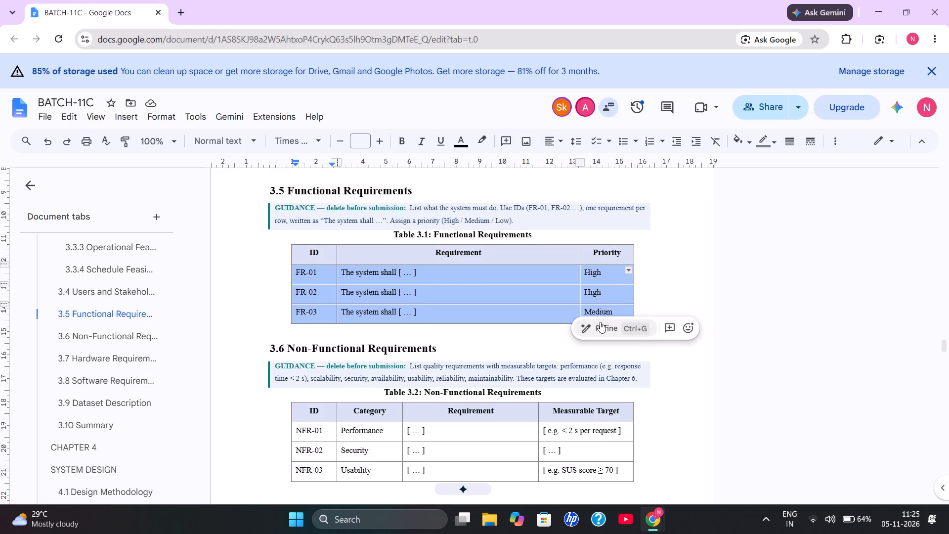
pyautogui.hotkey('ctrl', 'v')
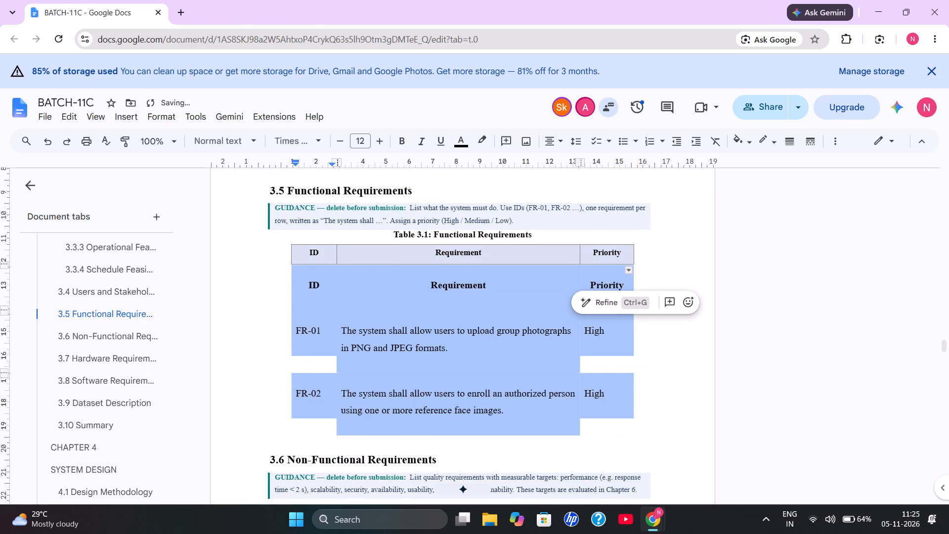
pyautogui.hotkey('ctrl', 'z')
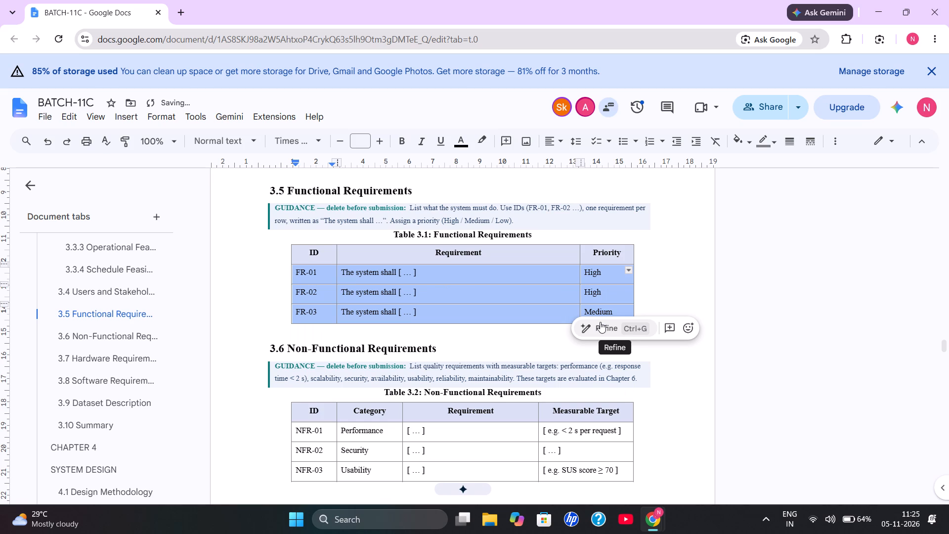
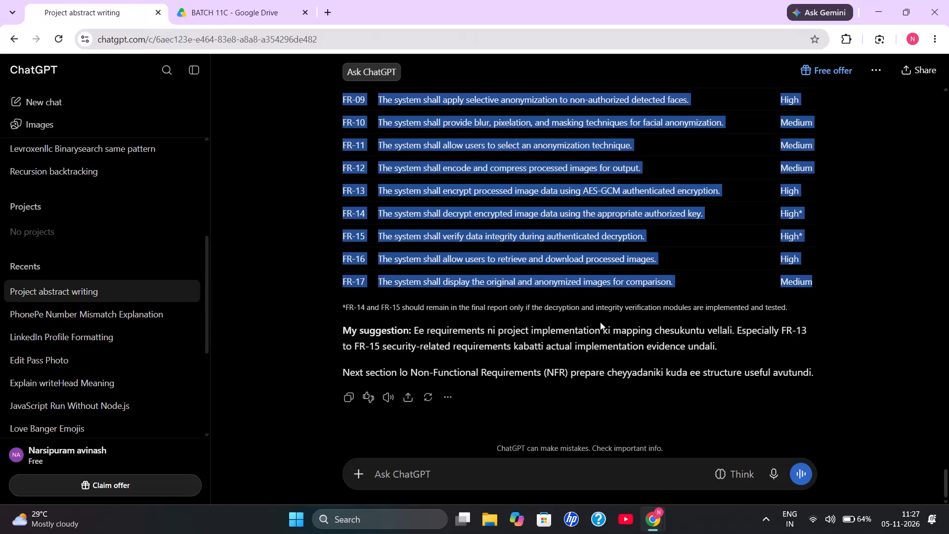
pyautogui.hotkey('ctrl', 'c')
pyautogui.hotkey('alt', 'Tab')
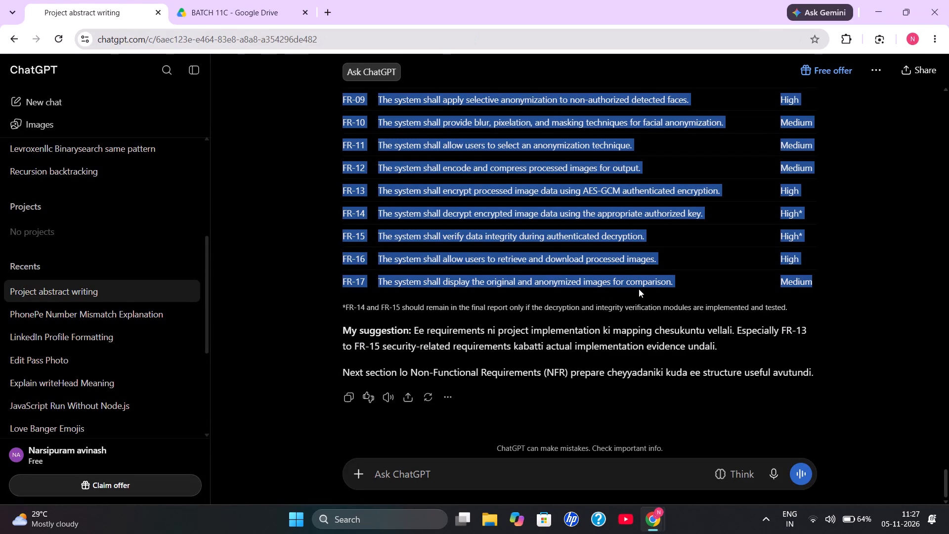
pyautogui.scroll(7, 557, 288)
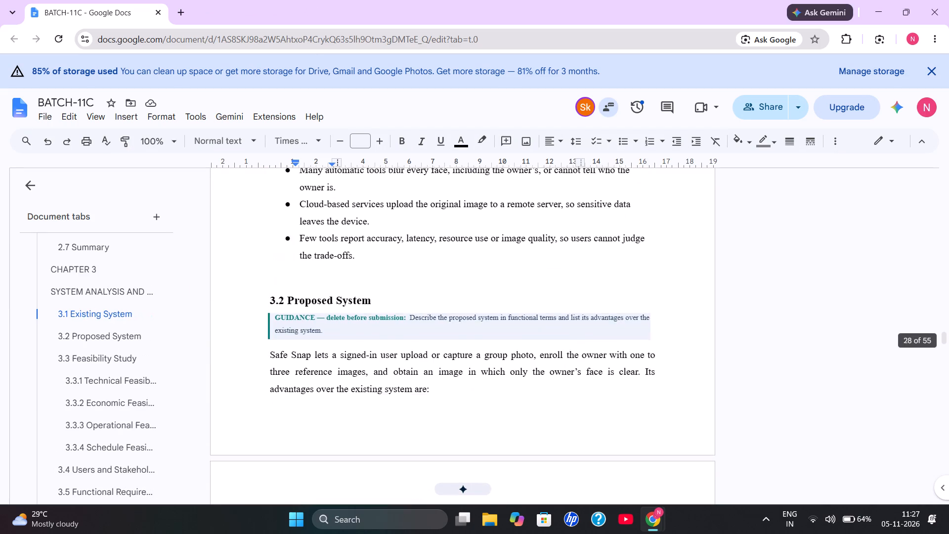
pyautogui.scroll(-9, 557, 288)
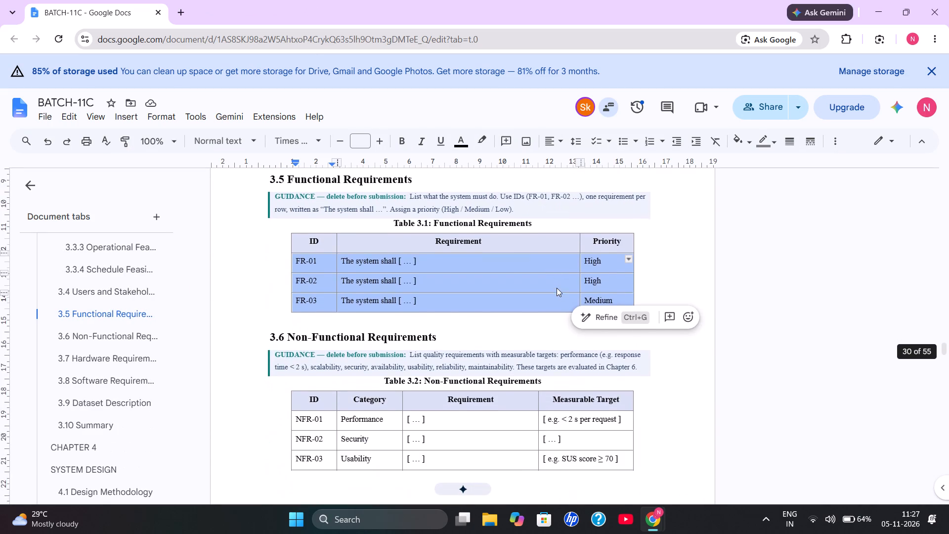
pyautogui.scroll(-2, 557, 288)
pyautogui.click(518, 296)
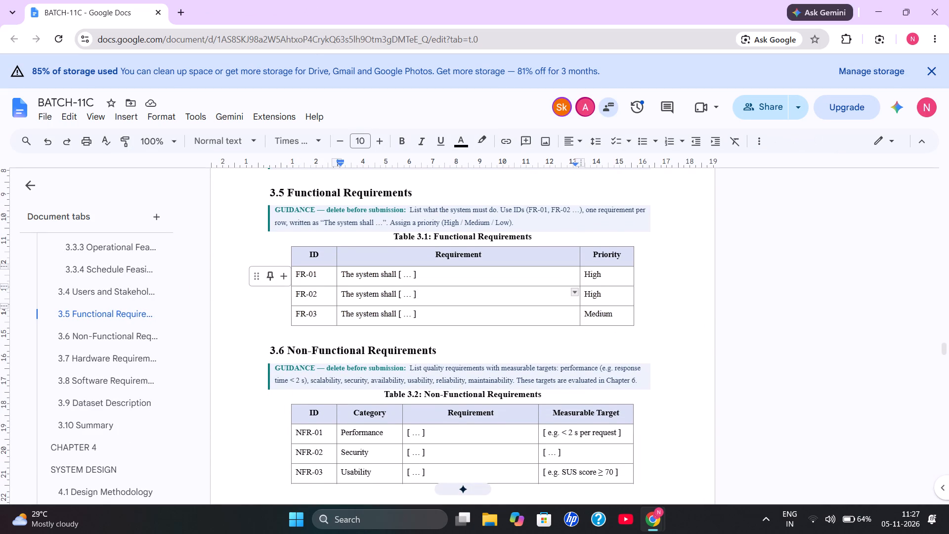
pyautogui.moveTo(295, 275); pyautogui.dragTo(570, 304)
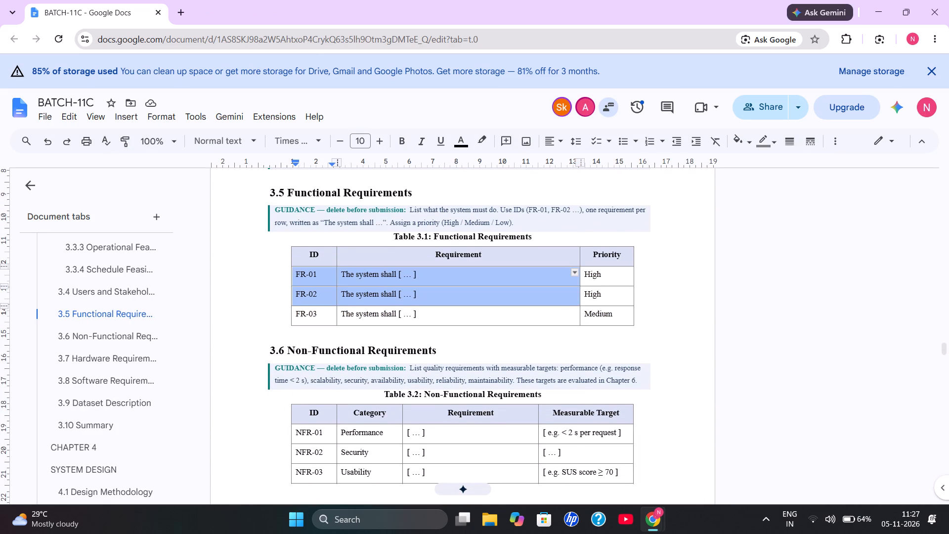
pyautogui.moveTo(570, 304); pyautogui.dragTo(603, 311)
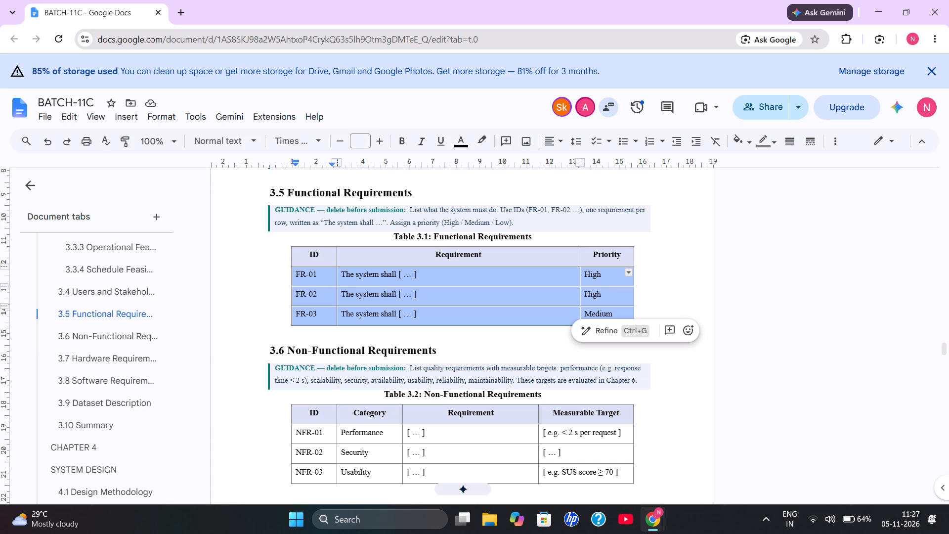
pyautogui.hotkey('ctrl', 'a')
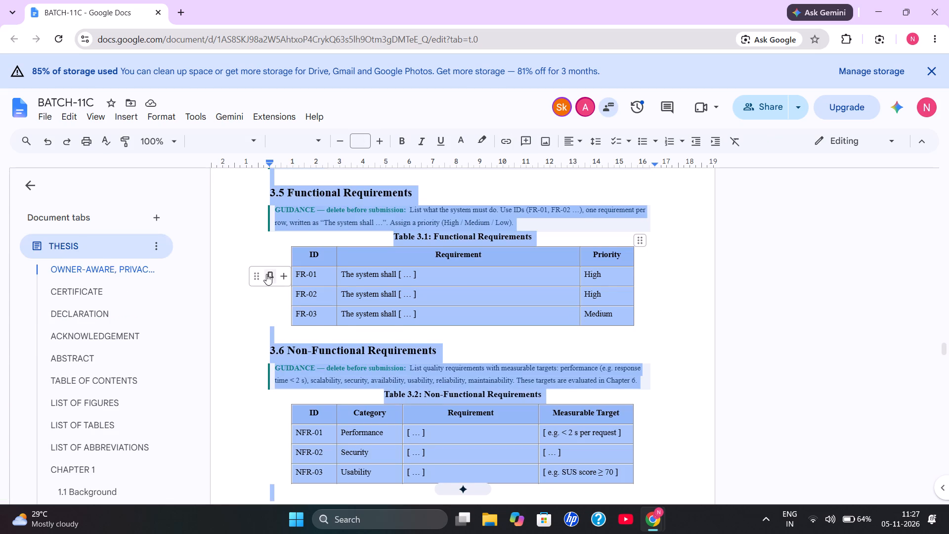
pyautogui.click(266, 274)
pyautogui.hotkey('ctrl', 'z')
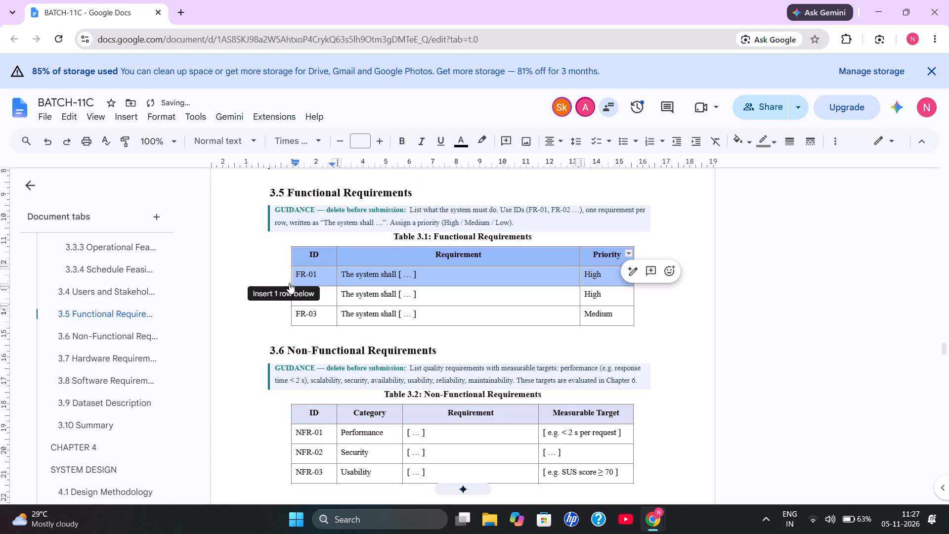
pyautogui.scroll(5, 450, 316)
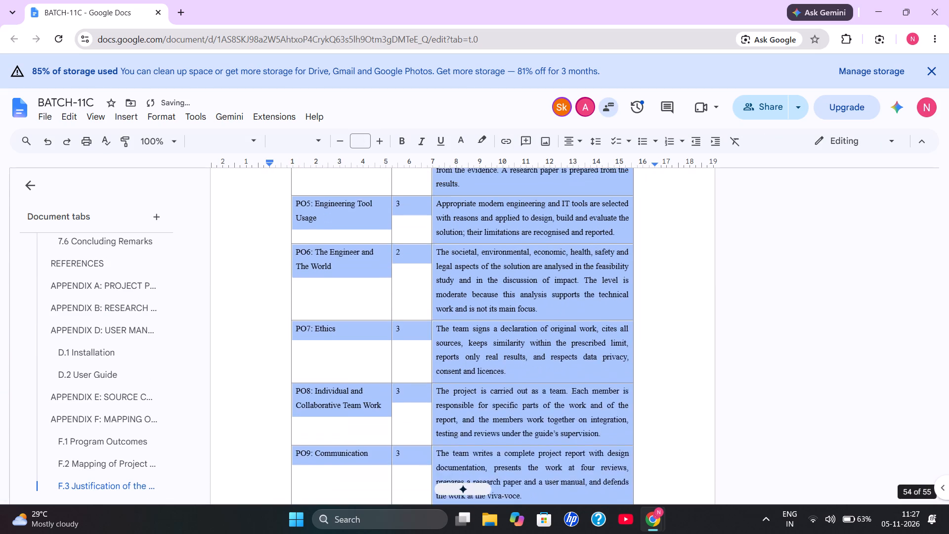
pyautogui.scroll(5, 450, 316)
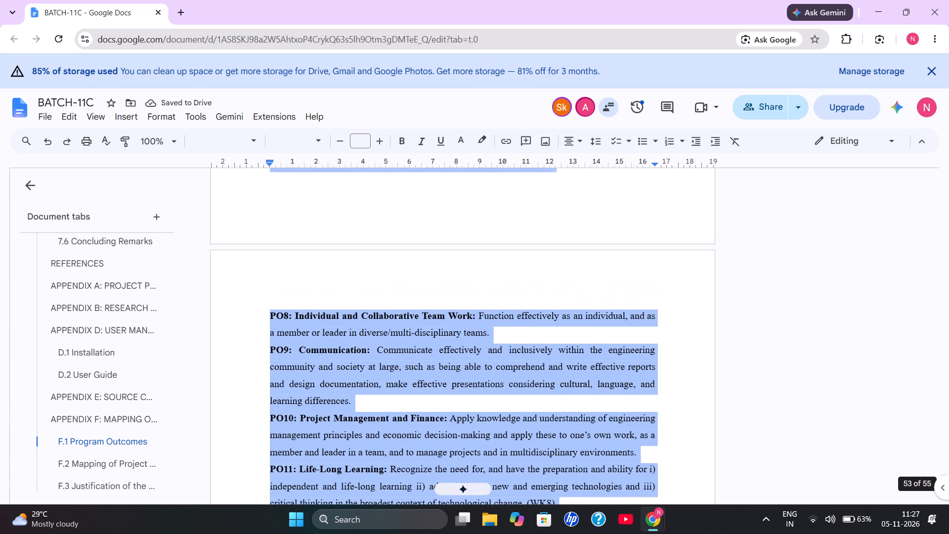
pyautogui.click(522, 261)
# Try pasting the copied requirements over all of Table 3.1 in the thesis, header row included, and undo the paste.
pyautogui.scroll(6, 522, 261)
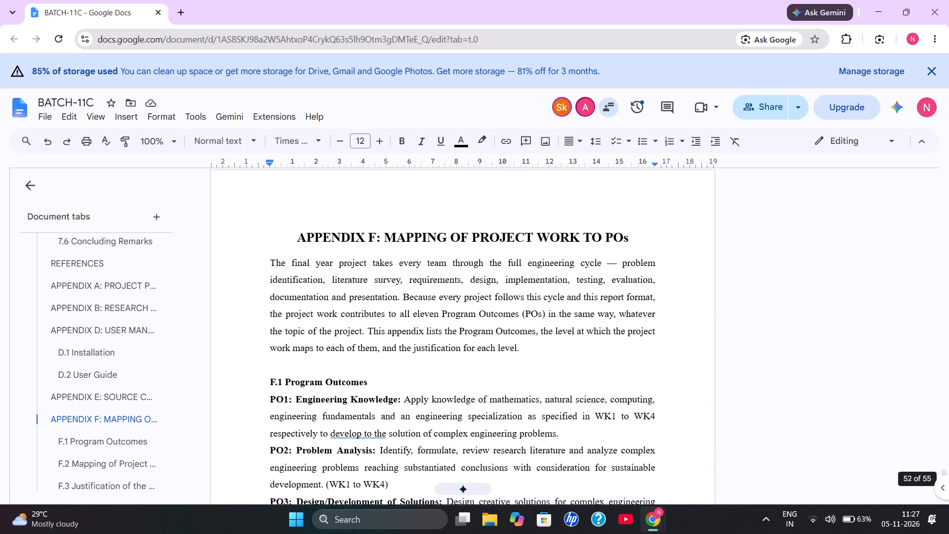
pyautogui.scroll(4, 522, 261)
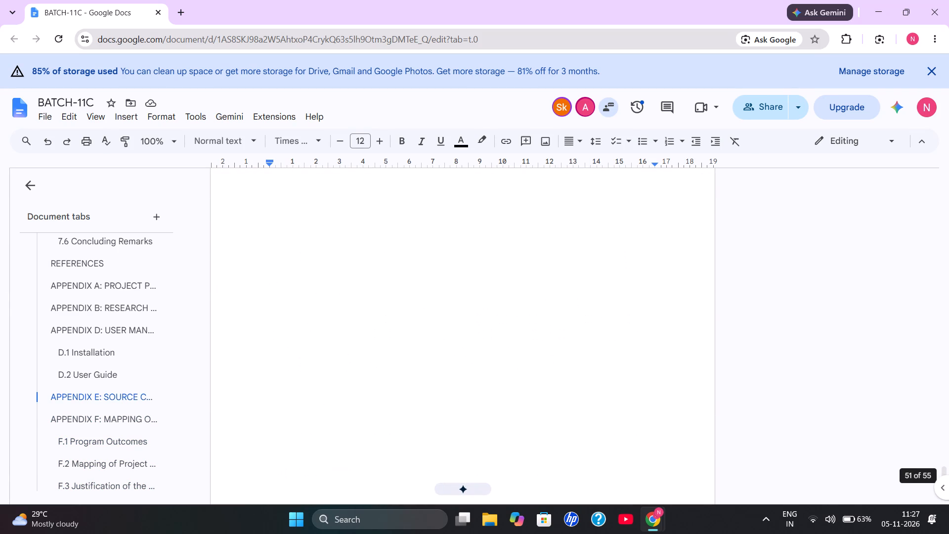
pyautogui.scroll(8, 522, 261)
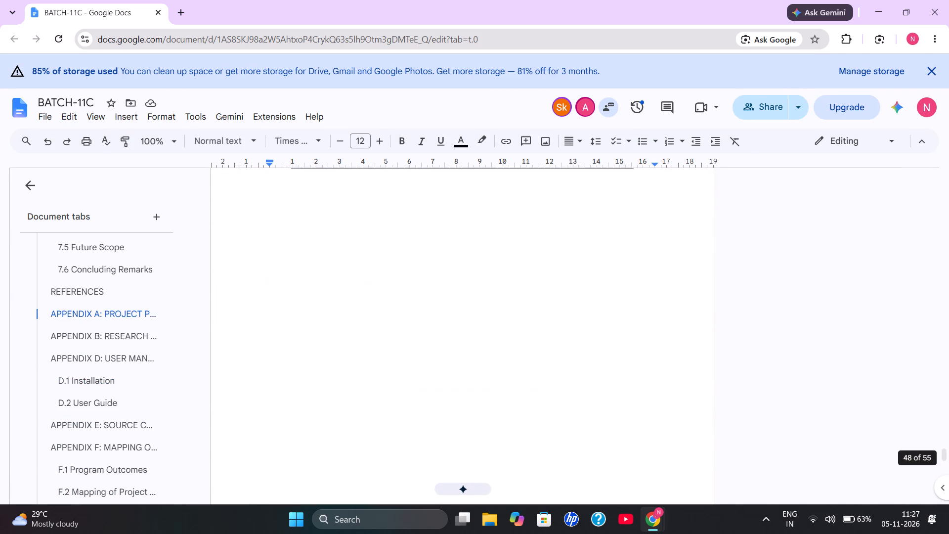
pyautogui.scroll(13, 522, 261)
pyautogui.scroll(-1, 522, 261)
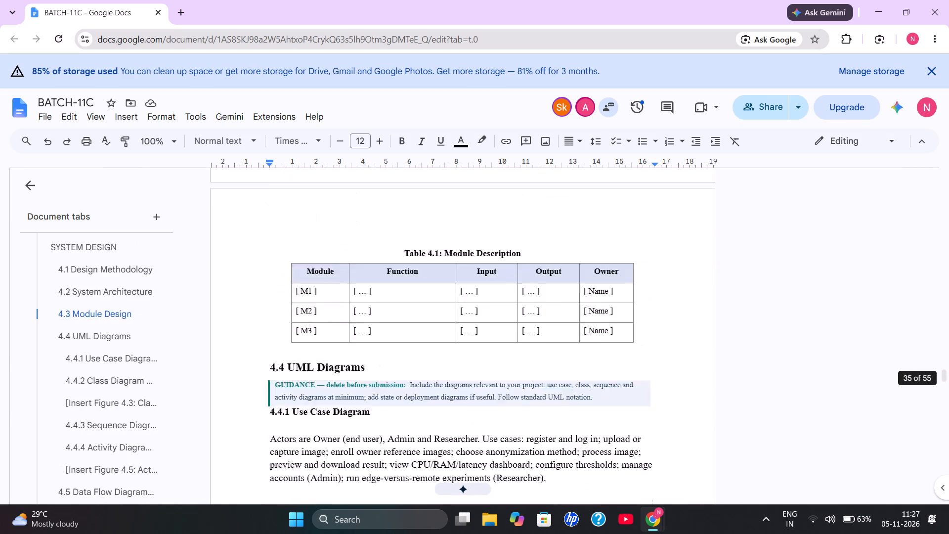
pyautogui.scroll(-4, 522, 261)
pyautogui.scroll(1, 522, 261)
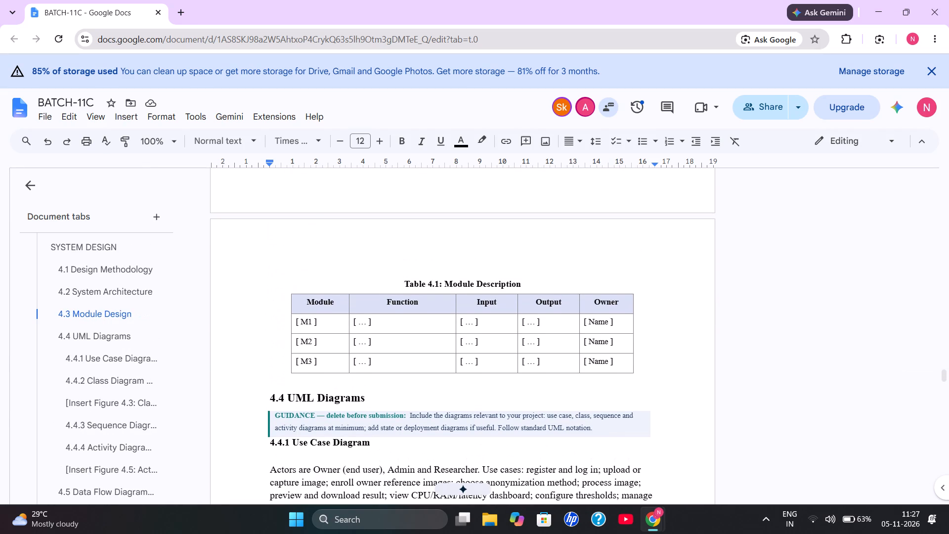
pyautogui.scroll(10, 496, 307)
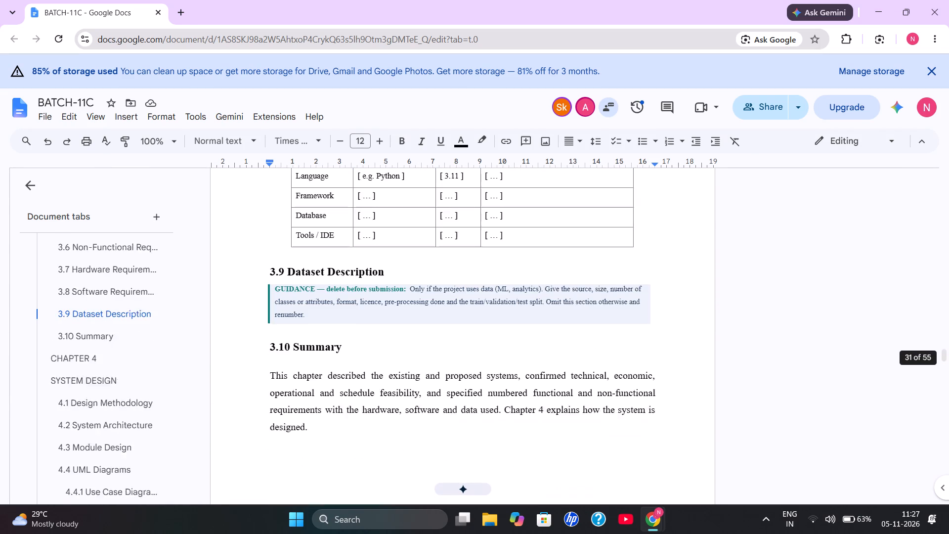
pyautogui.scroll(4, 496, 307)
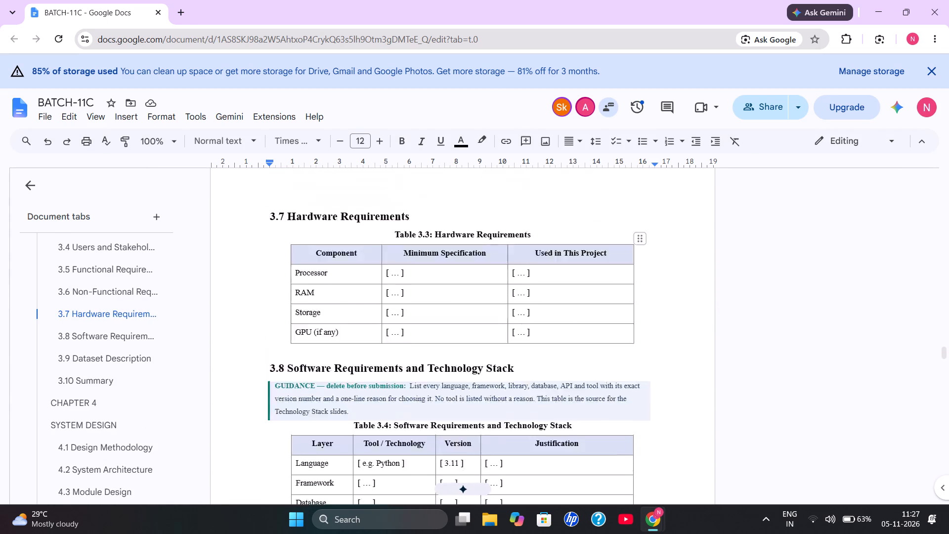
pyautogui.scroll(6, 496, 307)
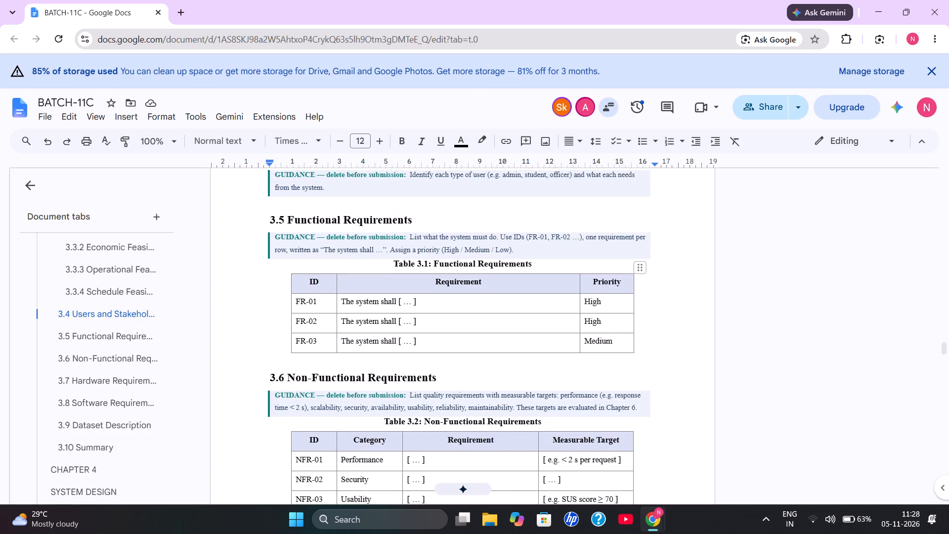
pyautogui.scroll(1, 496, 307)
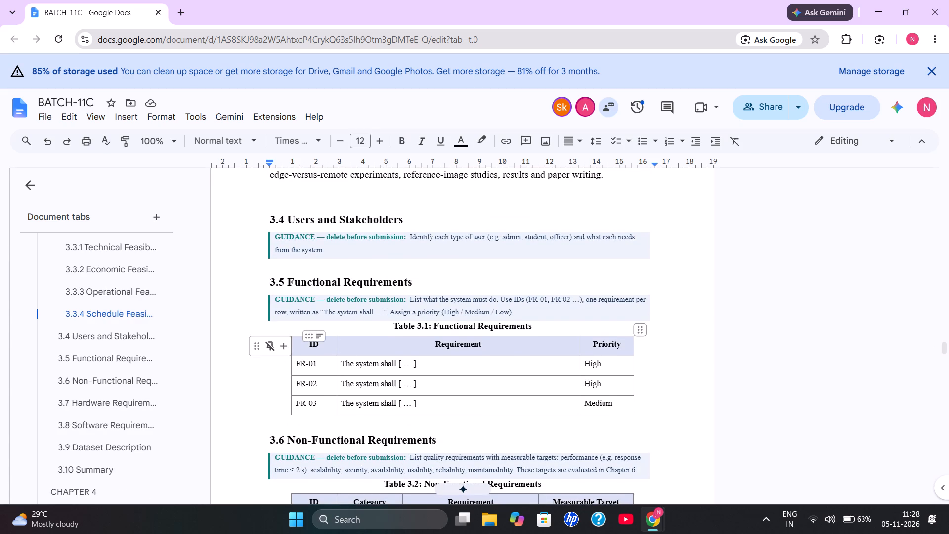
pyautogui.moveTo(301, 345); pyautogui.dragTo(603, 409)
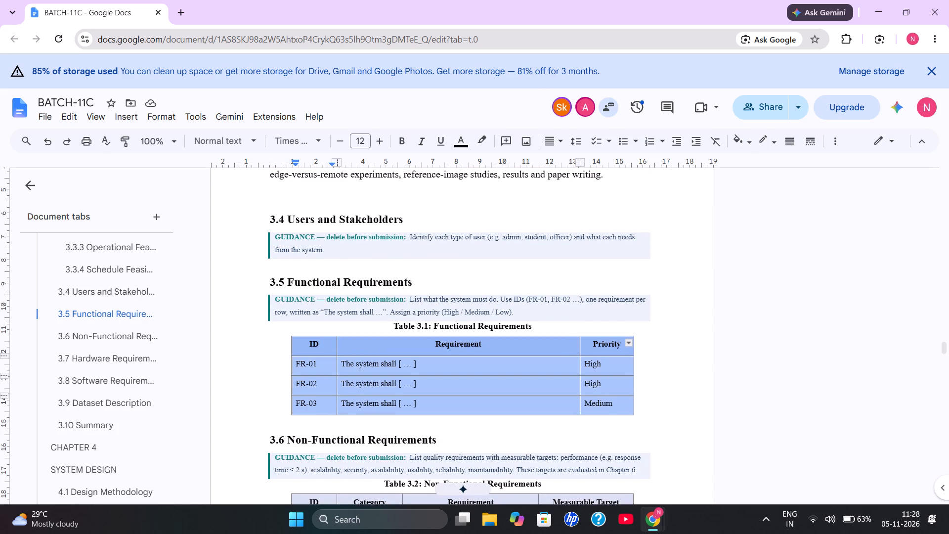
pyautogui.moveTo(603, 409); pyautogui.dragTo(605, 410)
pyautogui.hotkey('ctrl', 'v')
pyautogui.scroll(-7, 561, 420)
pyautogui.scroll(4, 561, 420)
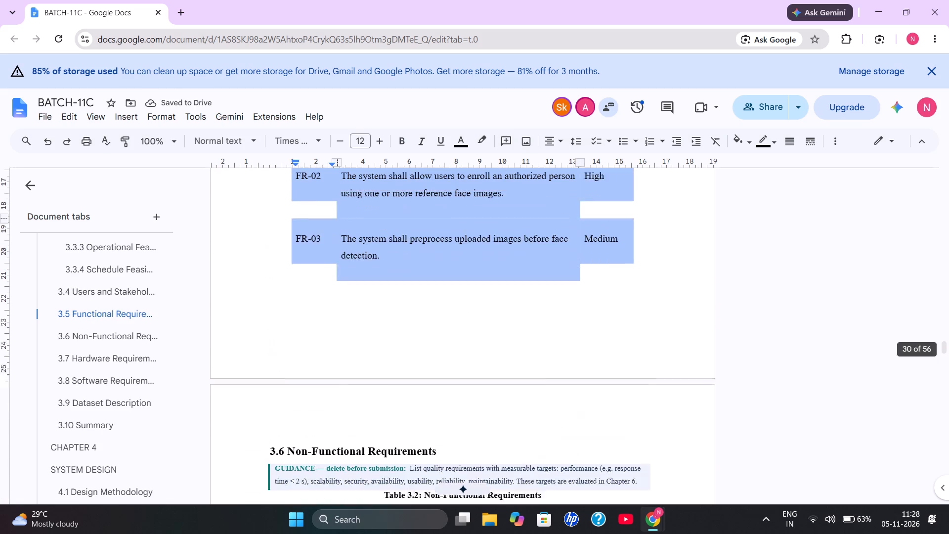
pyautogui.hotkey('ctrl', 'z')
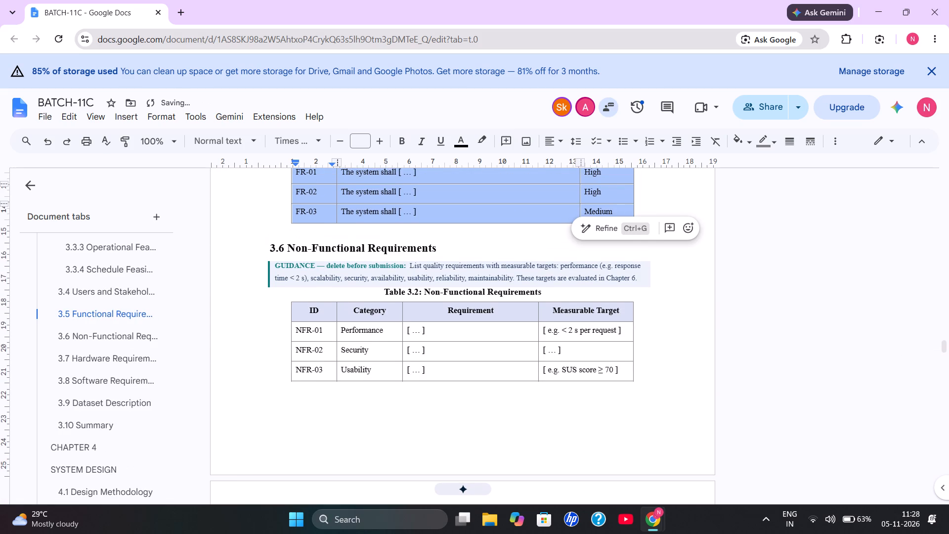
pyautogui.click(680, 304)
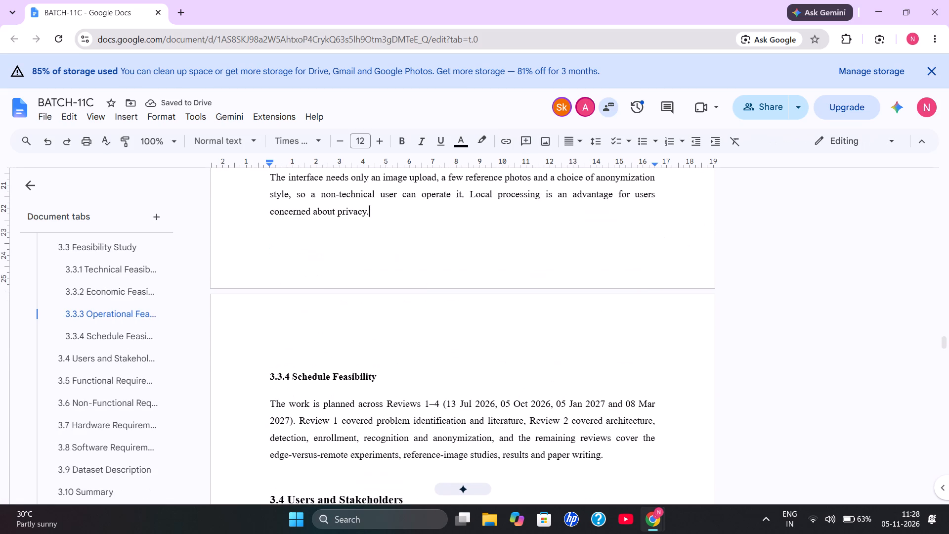
pyautogui.scroll(-3, 629, 316)
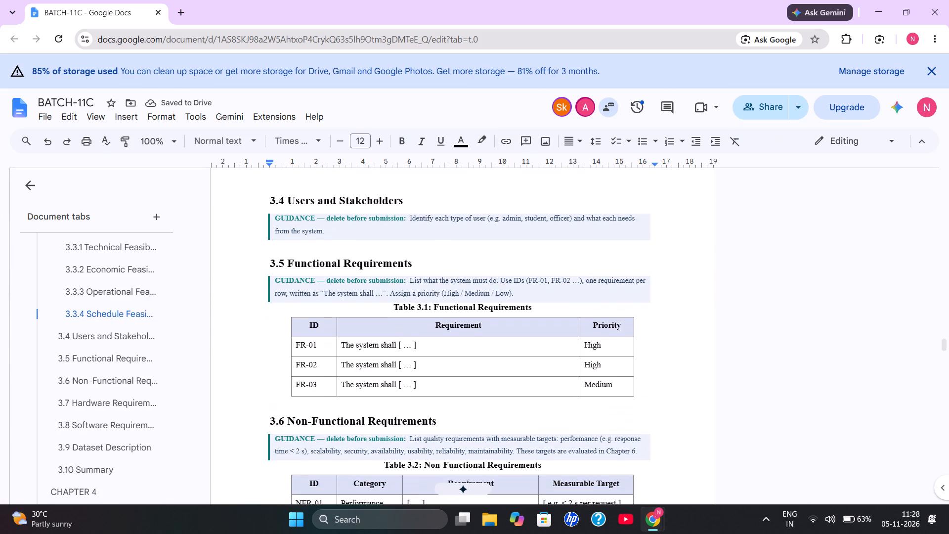
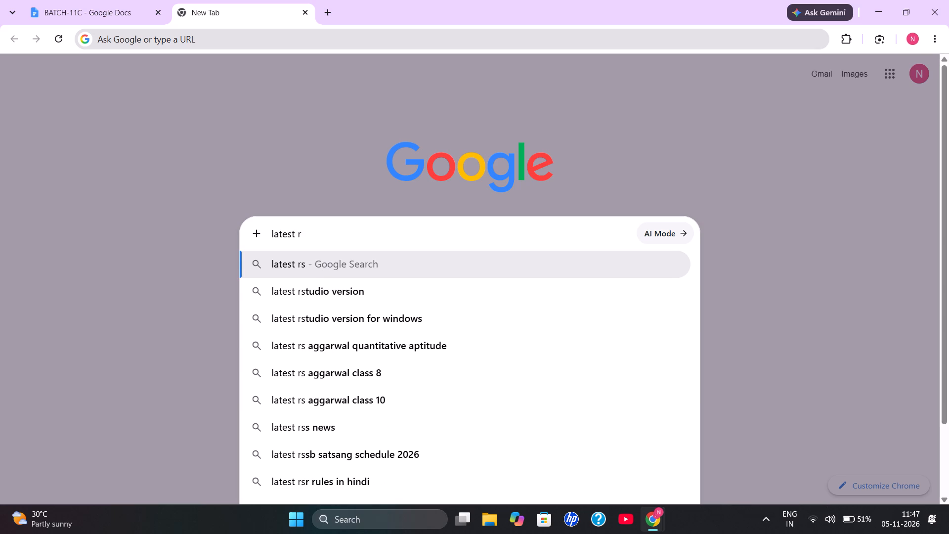
pyautogui.write('es')
pyautogui.write('actr')
pyautogui.press('space')
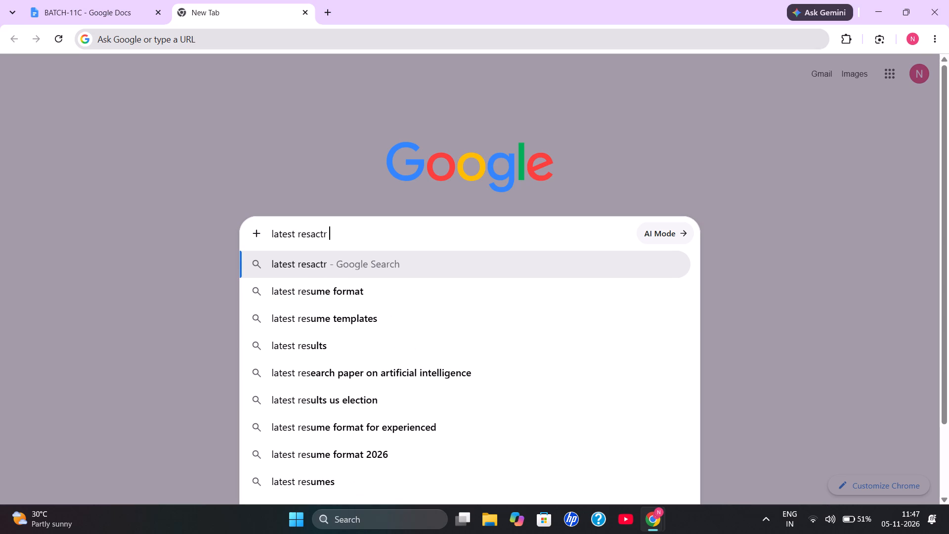
pyautogui.press('BackSpace')
pyautogui.press('BackSpace')
pyautogui.press('BackSpace')
pyautogui.press('BackSpace')
pyautogui.press('BackSpace')
pyautogui.press('BackSpace')
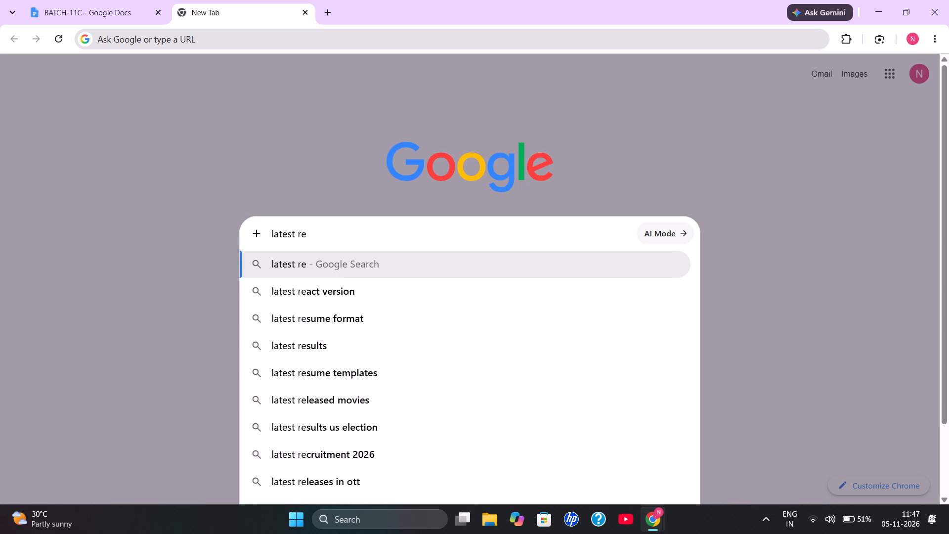
pyautogui.write('act verion')
pyautogui.press('Return')
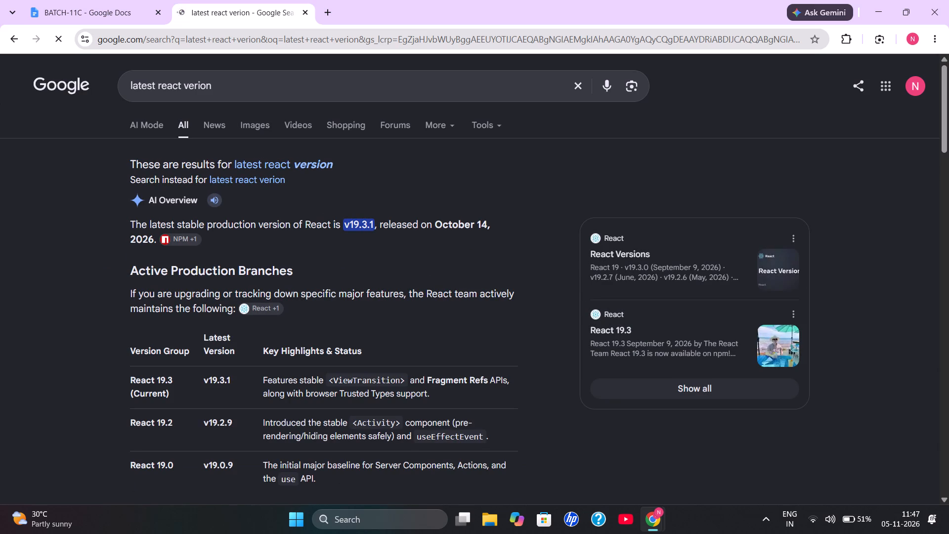
# Replace "As installed" in the Frontend-Framework row's Version cell with "v19.2.9" from the Google results.
pyautogui.moveTo(371, 226); pyautogui.dragTo(365, 225)
pyautogui.moveTo(365, 225); pyautogui.dragTo(376, 287)
pyautogui.scroll(-1, 376, 287)
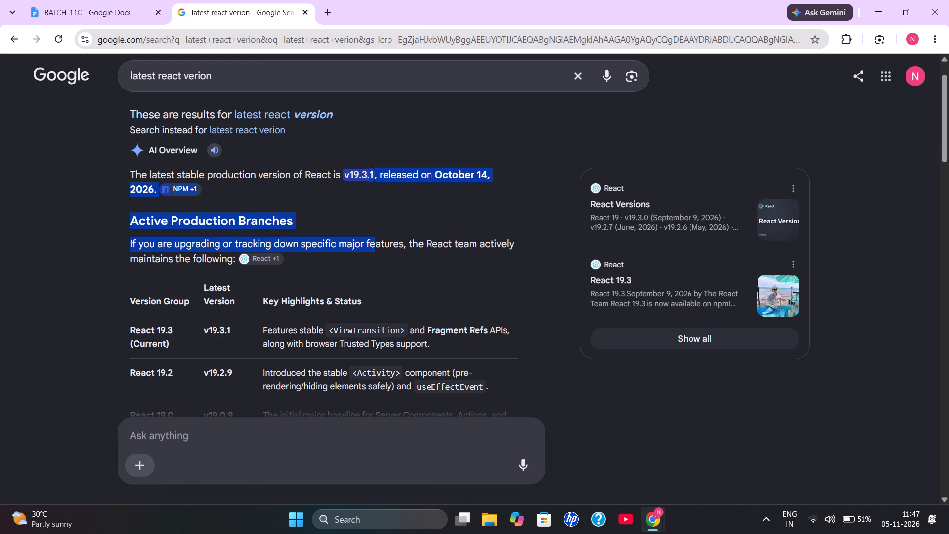
pyautogui.moveTo(230, 371); pyautogui.dragTo(203, 371)
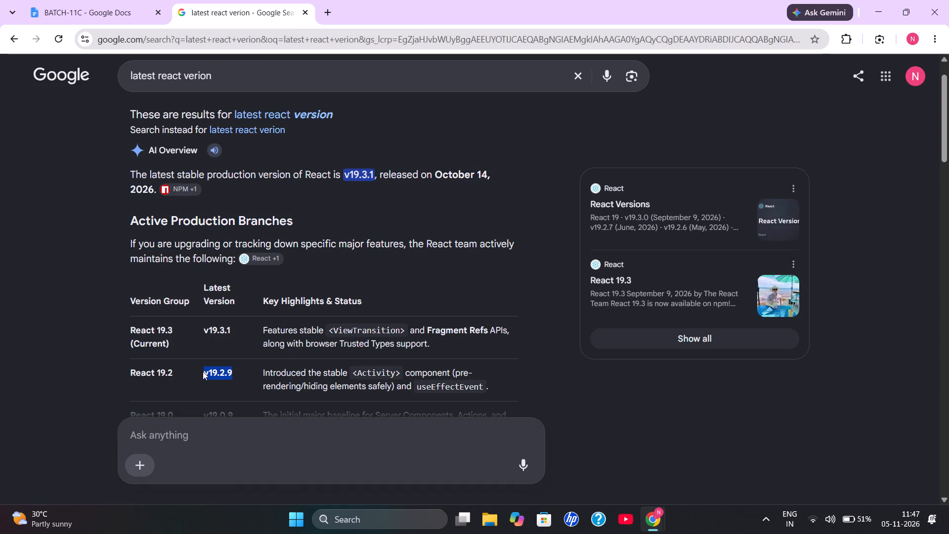
pyautogui.hotkey('ctrl', 'c')
pyautogui.hotkey('alt', 'Tab')
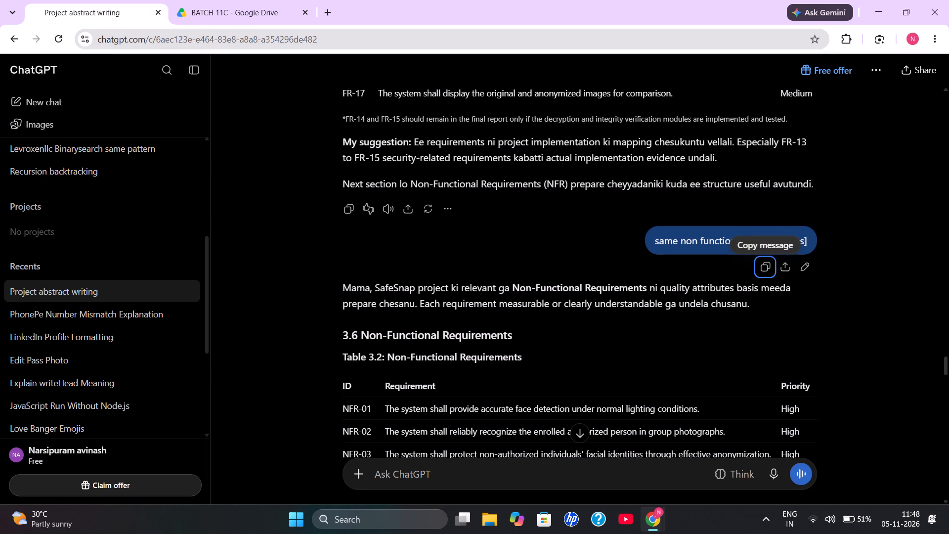
pyautogui.hotkey('alt', 'Tab')
pyautogui.click(68, 0)
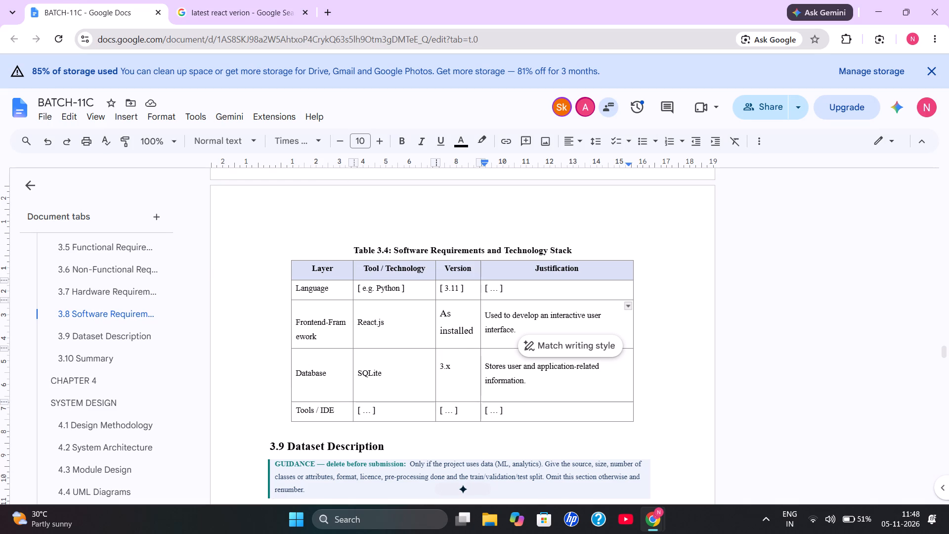
pyautogui.moveTo(442, 315); pyautogui.dragTo(482, 340)
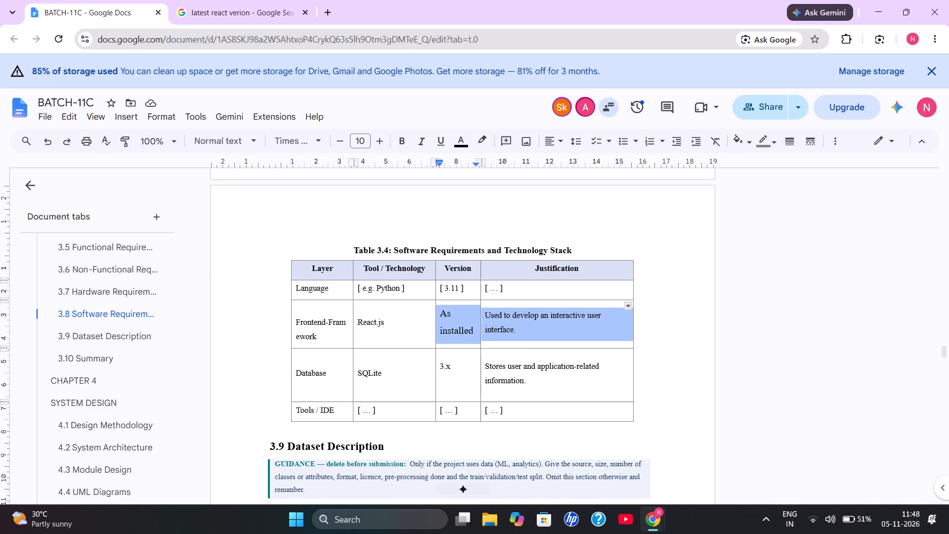
pyautogui.moveTo(482, 340); pyautogui.dragTo(475, 334)
pyautogui.hotkey('ctrl', 'v')
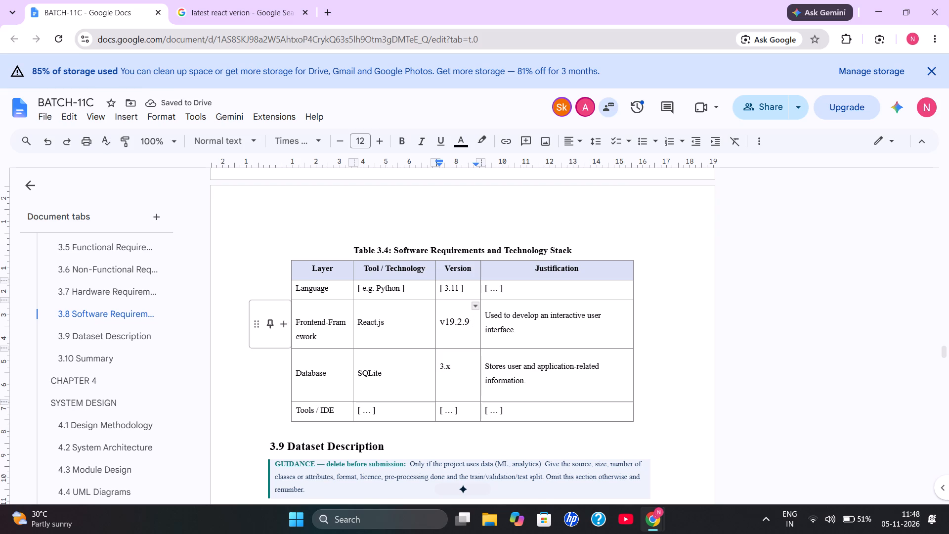
# Insert a row below Frontend-Framework in Table 3.4 and enter "Backend-Framework" under Layer.
pyautogui.click(278, 325)
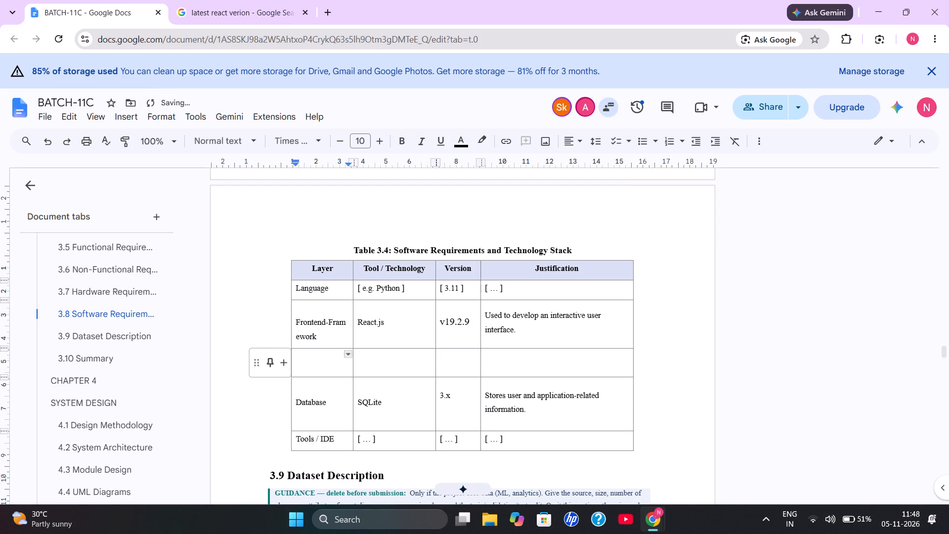
pyautogui.write('ackend-')
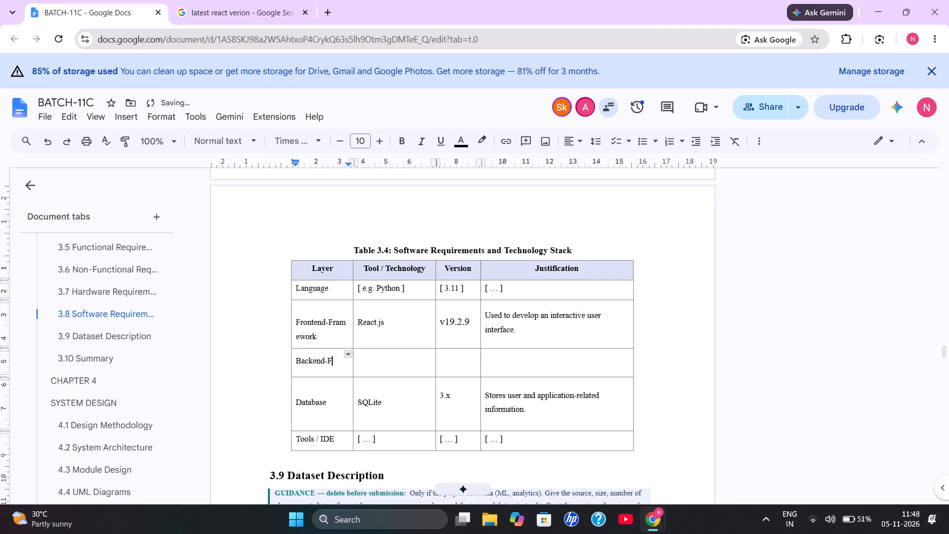
pyautogui.write('ramewiork')
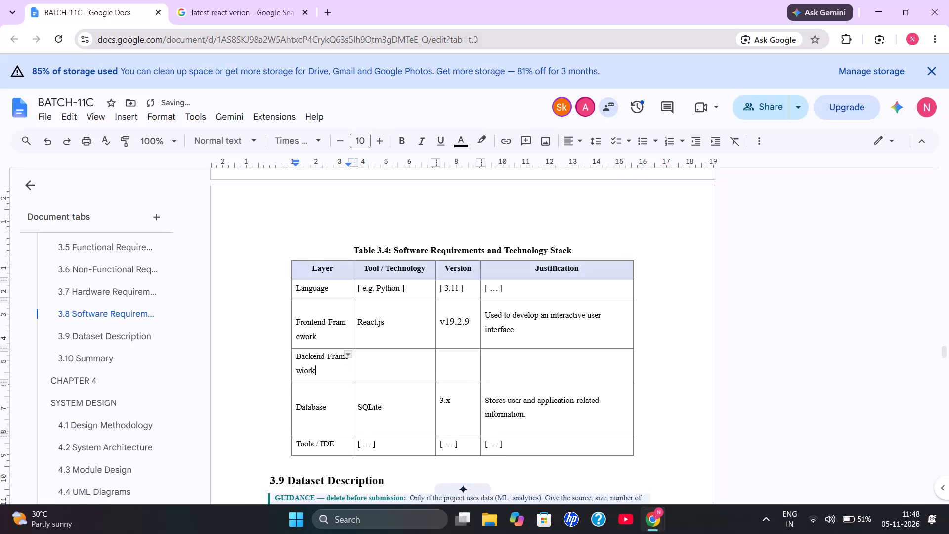
pyautogui.press('Left')
pyautogui.press('Left')
pyautogui.press('Left')
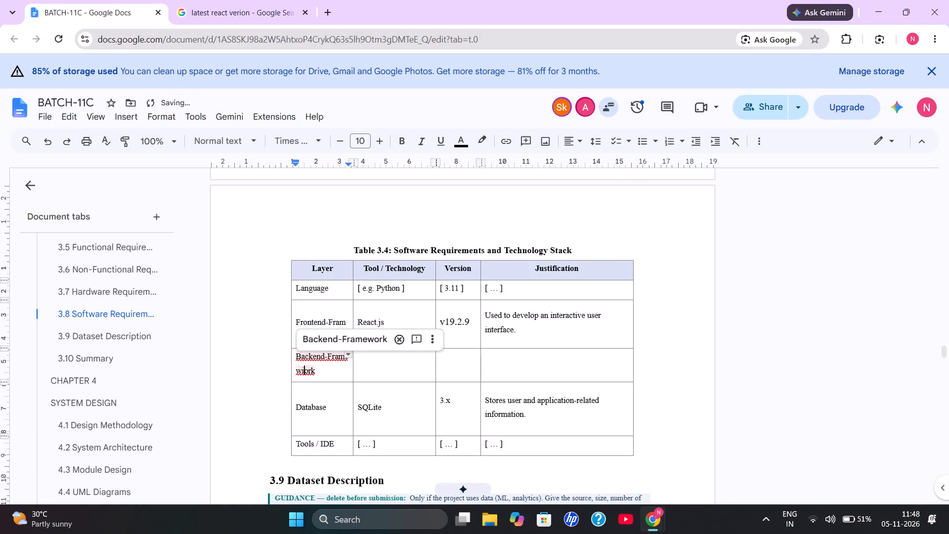
pyautogui.click(340, 333)
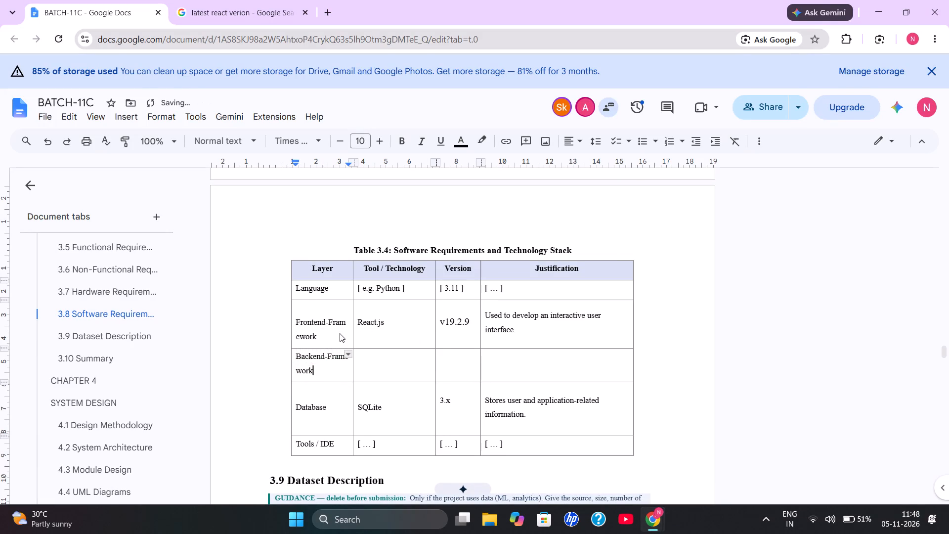
# Enter "Djnago" under Tool / Technology in the Backend-Framework row and place the cursor in its Version cell.
pyautogui.click(371, 361)
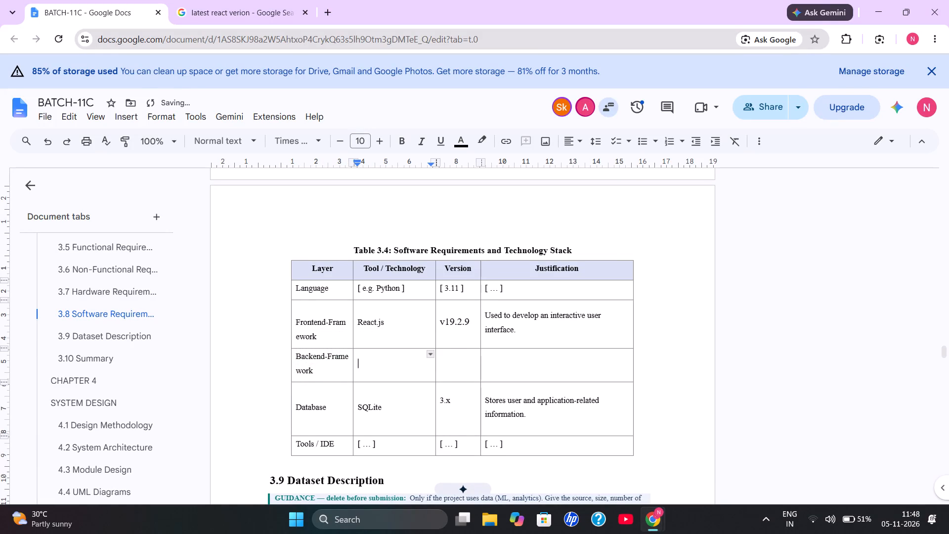
pyautogui.write('jnago')
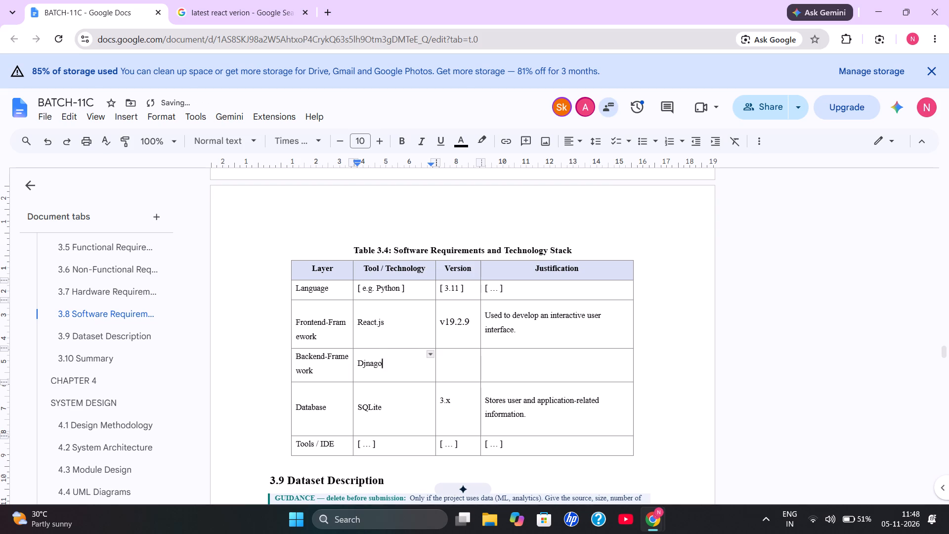
pyautogui.click(456, 366)
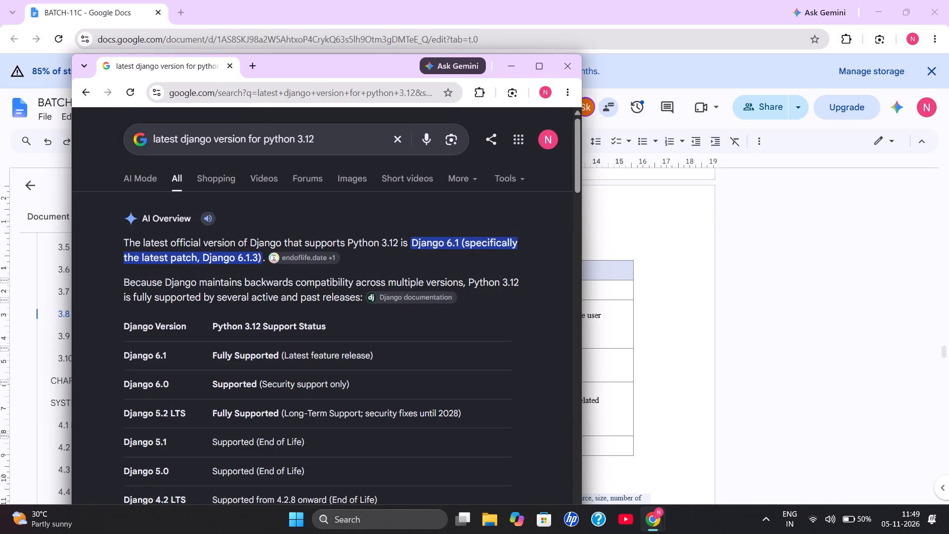
# Refine the Google search to "django version for python 3.12 in 2025".
pyautogui.click(321, 146)
pyautogui.press('space')
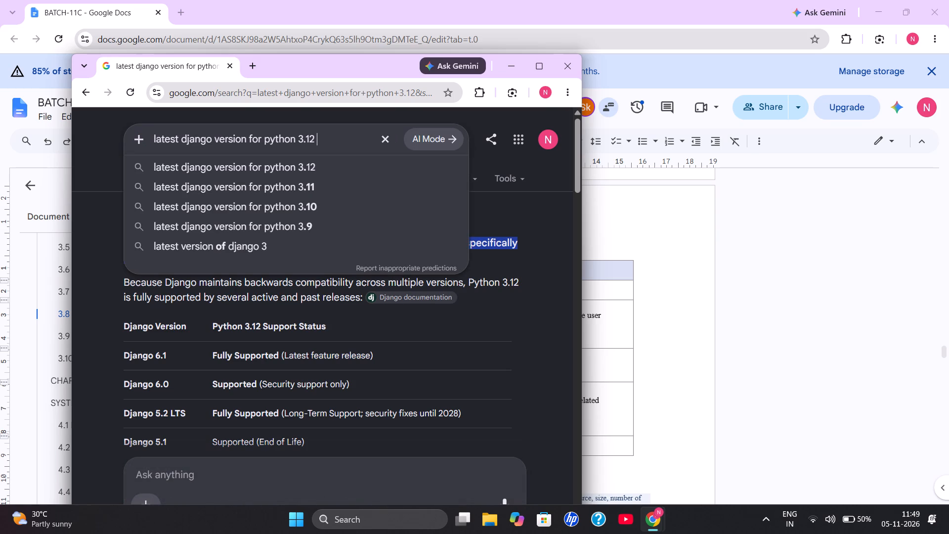
pyautogui.write('in')
pyautogui.press('space')
pyautogui.write('2025')
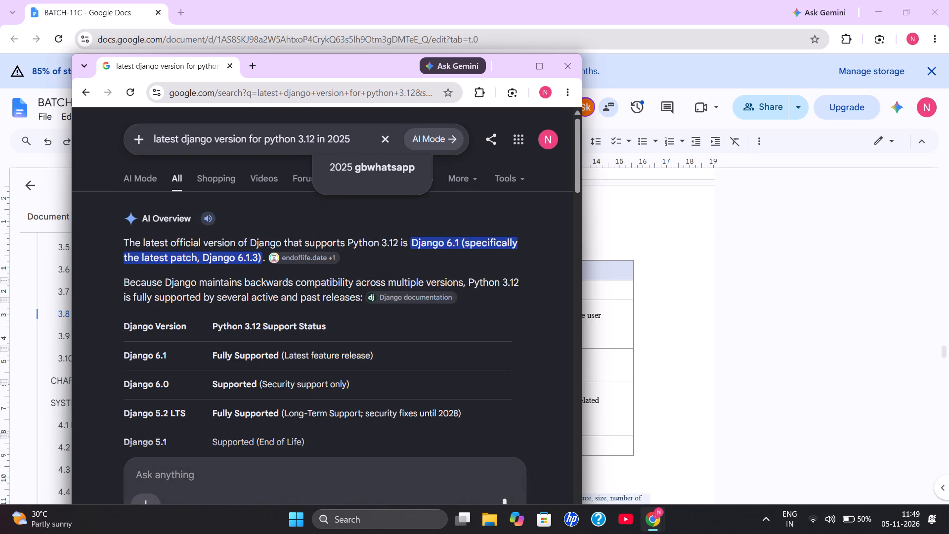
pyautogui.press('Left')
pyautogui.press('Left')
pyautogui.press('Left')
pyautogui.press('Left')
pyautogui.press('Left')
pyautogui.press('Left')
pyautogui.press('Left')
pyautogui.press('Left')
pyautogui.press('Left')
pyautogui.press('Left')
pyautogui.press('Left')
pyautogui.press('Left')
pyautogui.press('Left')
pyautogui.press('Left')
pyautogui.press('Left')
pyautogui.press('Left')
pyautogui.press('Left')
pyautogui.press('Left')
pyautogui.press('Left')
pyautogui.press('Left')
pyautogui.press('Left')
pyautogui.press('Left')
pyautogui.press('Left')
pyautogui.press('Left')
pyautogui.press('Left')
pyautogui.press('Left')
pyautogui.press('Left')
pyautogui.press('Left')
pyautogui.press('Left')
pyautogui.press('Left')
pyautogui.press('BackSpace')
pyautogui.press('BackSpace')
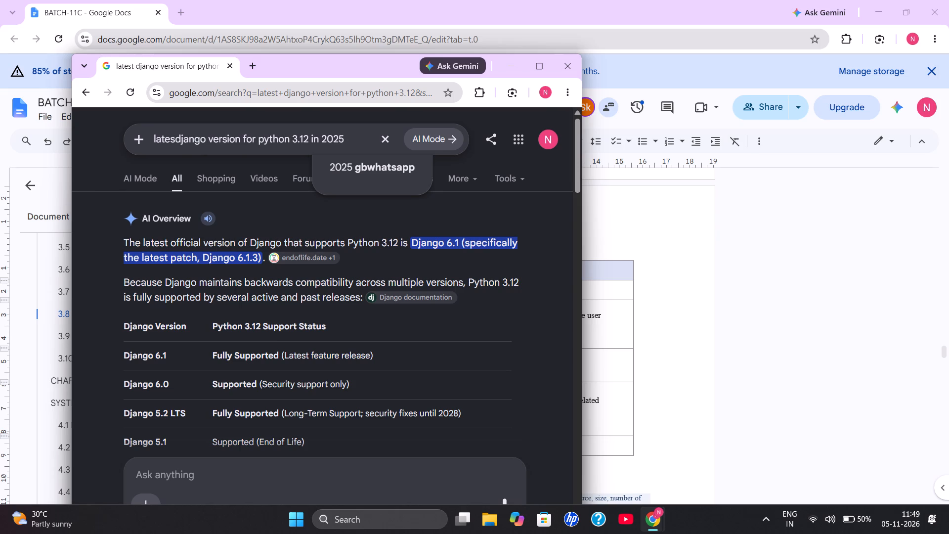
pyautogui.press('BackSpace')
pyautogui.press('BackSpace')
pyautogui.press('BackSpace')
pyautogui.press('BackSpace')
pyautogui.press('BackSpace')
pyautogui.press('Return')
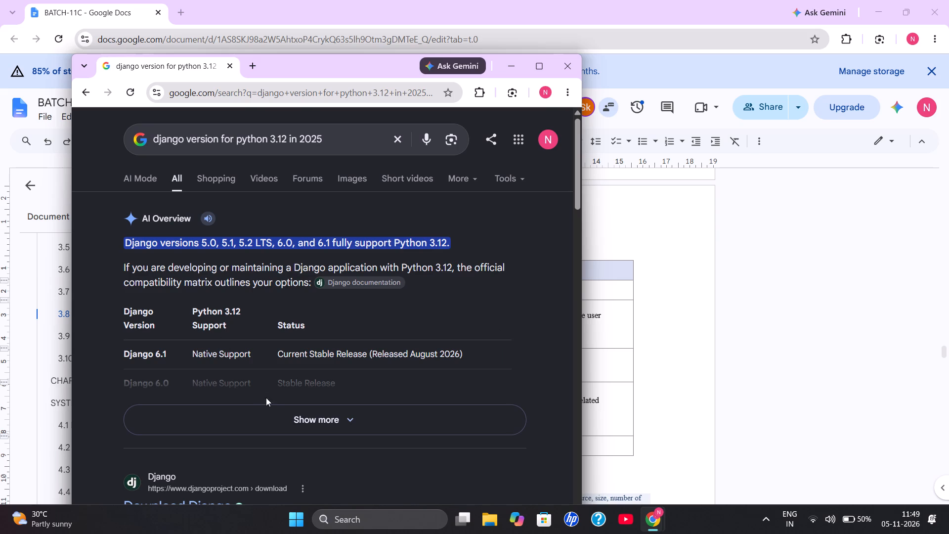
# Expand the AI Overview and copy "Django 6.0" from it into the Backend-Framework row's Version cell in Table 3.4.
pyautogui.click(281, 411)
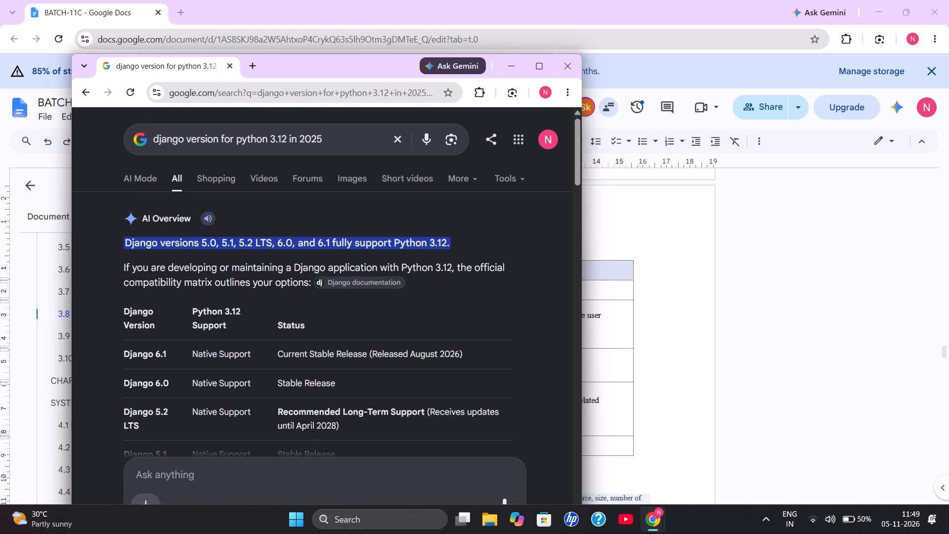
pyautogui.moveTo(125, 388); pyautogui.dragTo(171, 384)
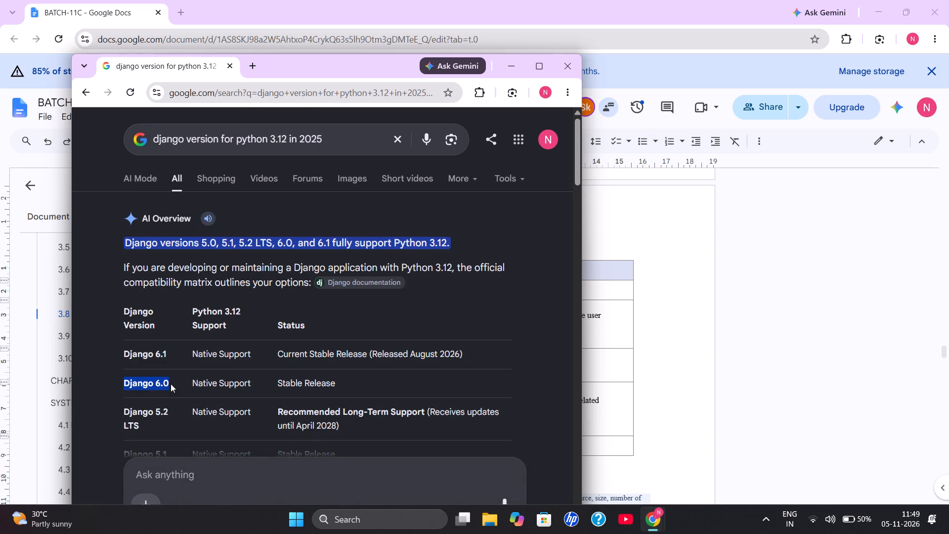
pyautogui.moveTo(171, 384); pyautogui.dragTo(173, 384)
pyautogui.hotkey('ctrl', 'c')
pyautogui.hotkey('alt', 'Tab')
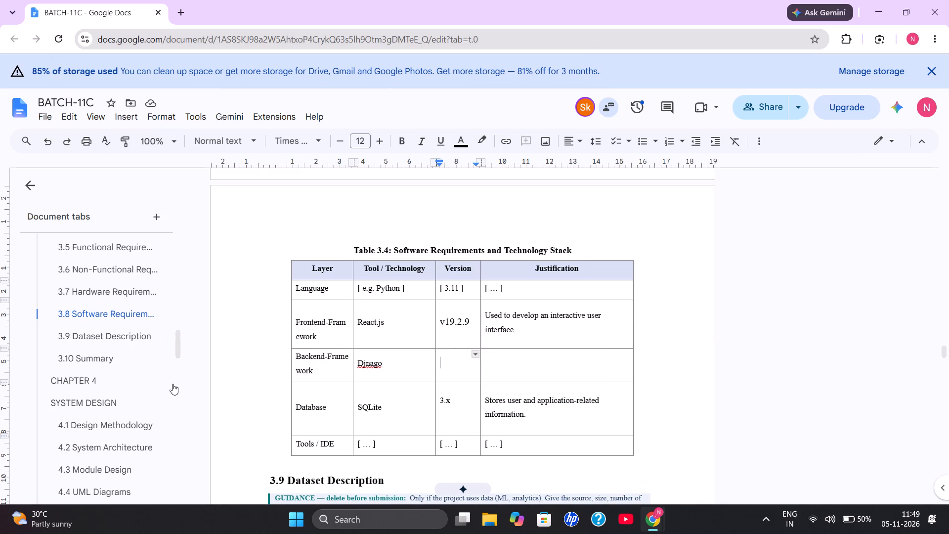
pyautogui.hotkey('ctrl', 'v')
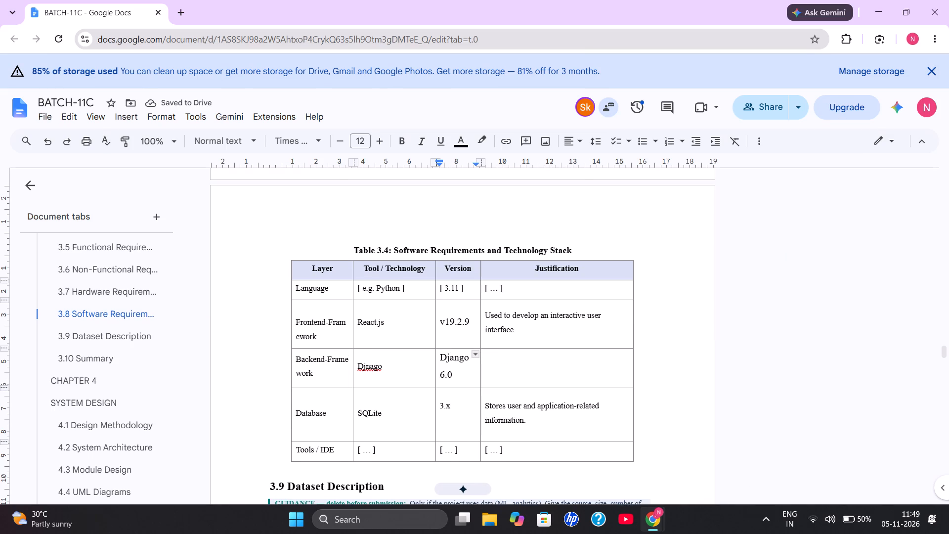
# Close the Google search window and fill the Backend-Framework row's Justification with ChatGPT's "Handles application logic, image processing requests, and backend operations.".
pyautogui.click(523, 359)
pyautogui.hotkey('alt', 'Tab')
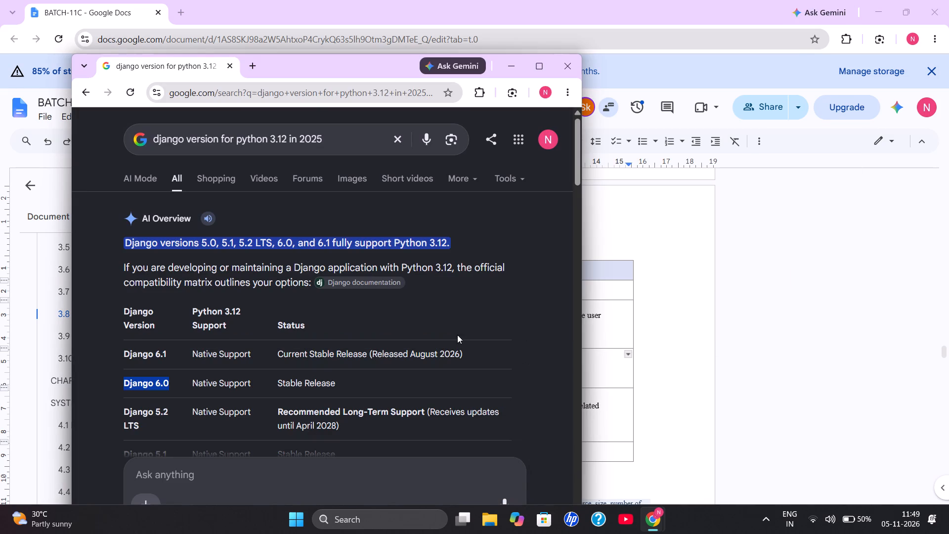
pyautogui.click(562, 71)
pyautogui.hotkey('alt', 'Tab')
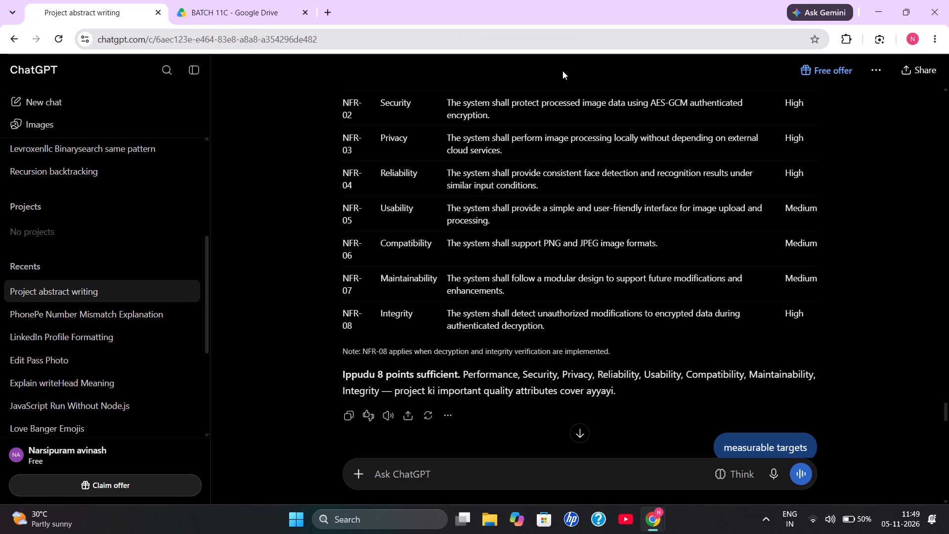
pyautogui.hotkey('alt', 'Tab')
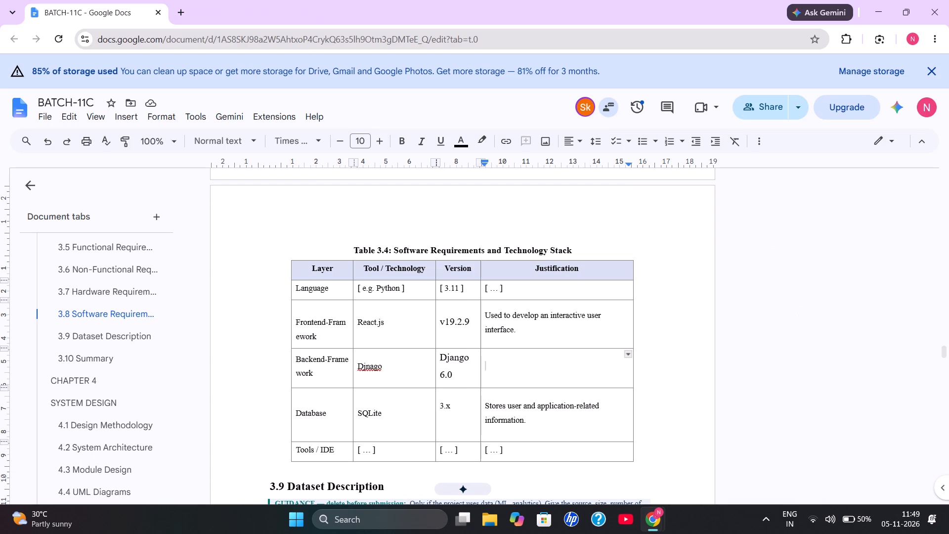
pyautogui.hotkey('alt', 'Tab')
pyautogui.scroll(-5, 632, 194)
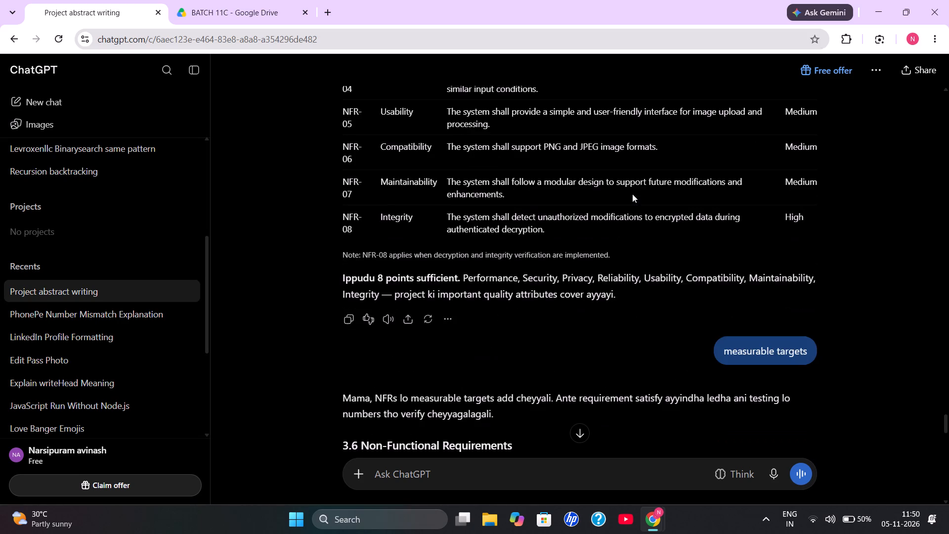
pyautogui.scroll(-10, 632, 194)
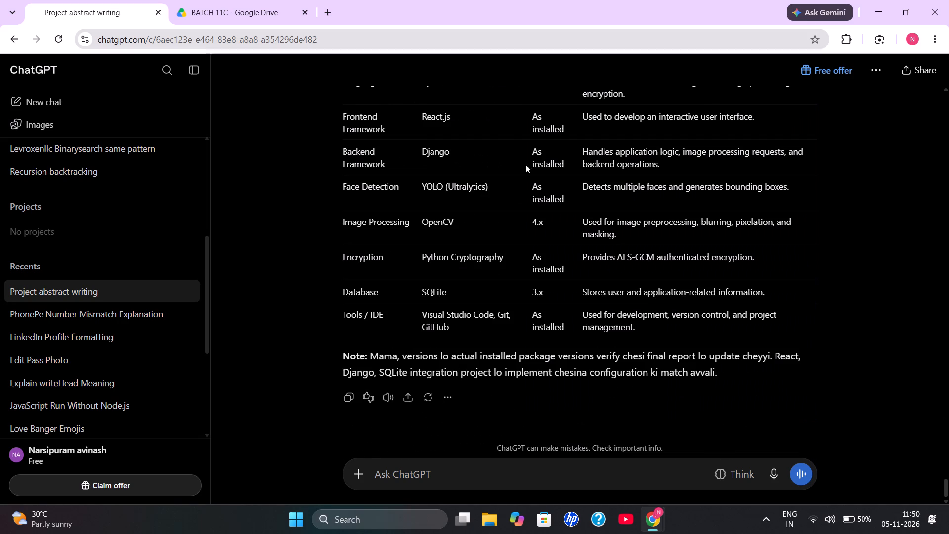
pyautogui.moveTo(581, 150); pyautogui.dragTo(659, 161)
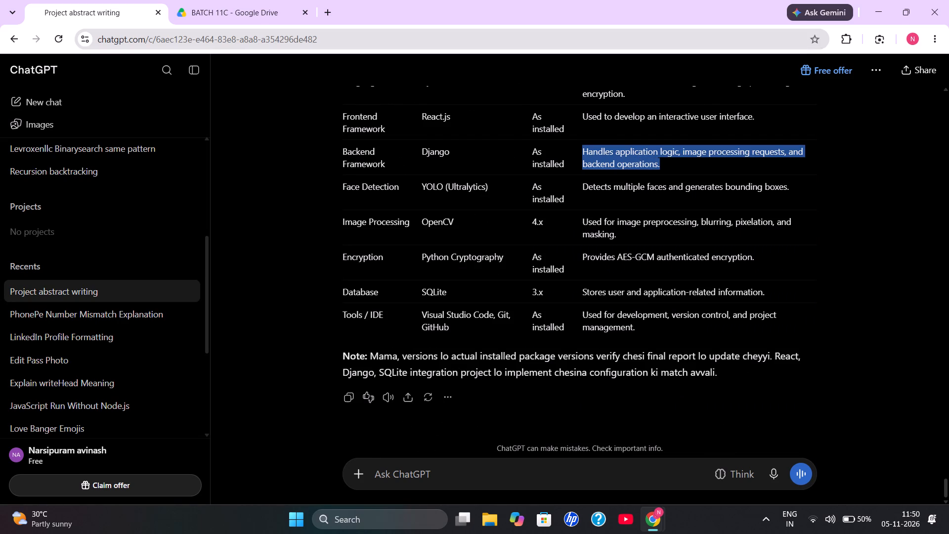
pyautogui.moveTo(659, 161); pyautogui.dragTo(661, 162)
pyautogui.hotkey('ctrl', 'c')
pyautogui.hotkey('alt', 'Tab')
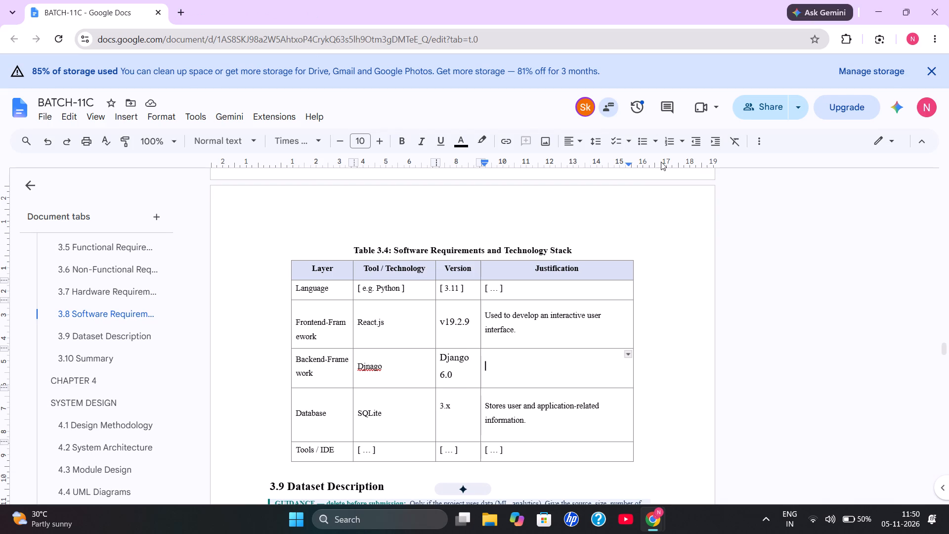
pyautogui.hotkey('ctrl', 'v')
# Replace the Language row's Justification placeholder in Table 3.4 with ChatGPT's "Used for face detection, recognition, image processing, and encryption.".
pyautogui.hotkey('alt', 'Tab')
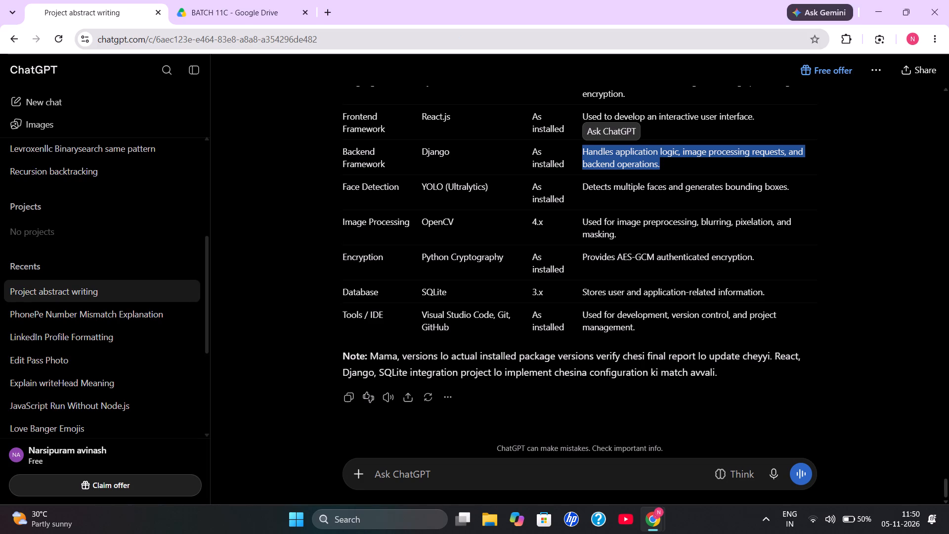
pyautogui.scroll(2, 589, 130)
pyautogui.scroll(1, 526, 150)
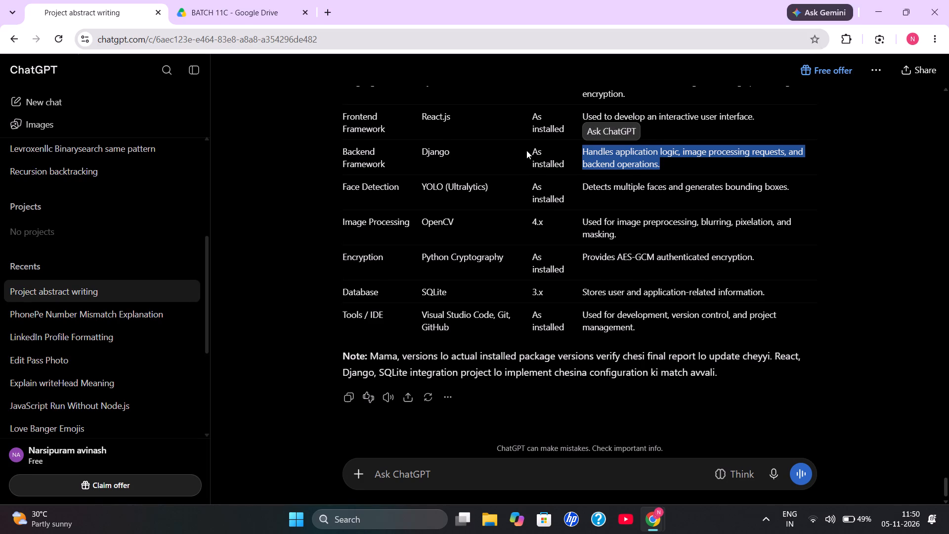
pyautogui.scroll(1, 526, 150)
pyautogui.moveTo(584, 195); pyautogui.dragTo(627, 210)
pyautogui.hotkey('ctrl', 'c')
pyautogui.hotkey('alt', 'Tab')
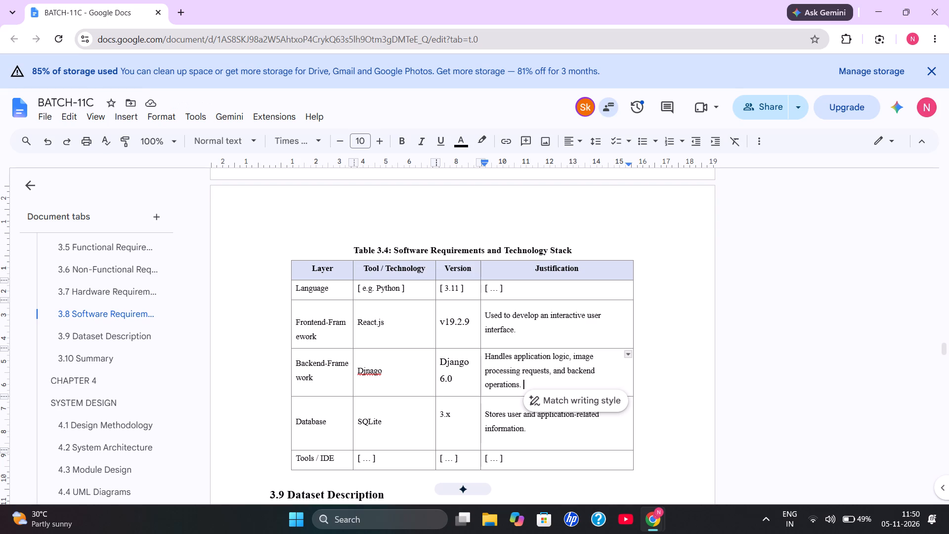
pyautogui.moveTo(523, 288); pyautogui.dragTo(482, 291)
pyautogui.press('BackSpace')
pyautogui.hotkey('ctrl', 'v')
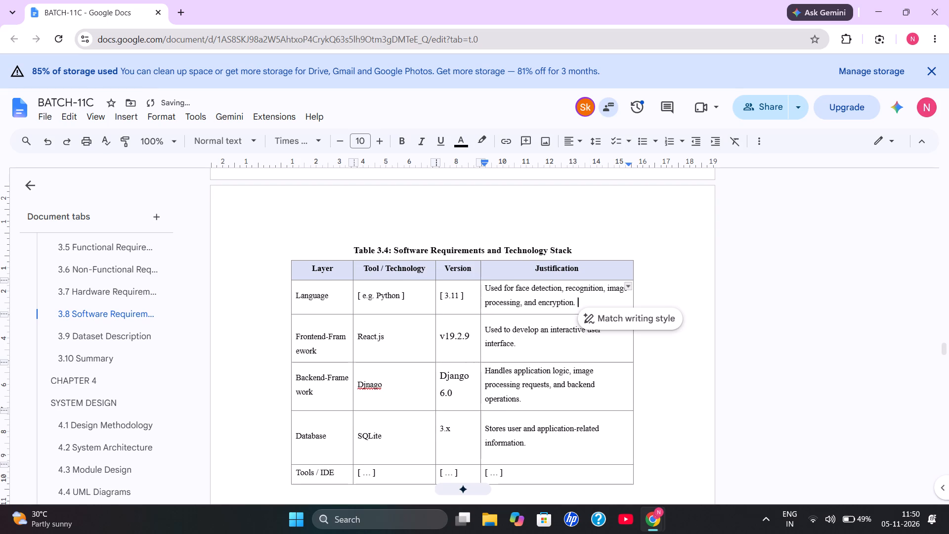
# Insert a row below Backend-Framework in Table 3.4 and fill its Layer cell with "Image Processing" copied from ChatGPT's table.
pyautogui.scroll(-1, 406, 347)
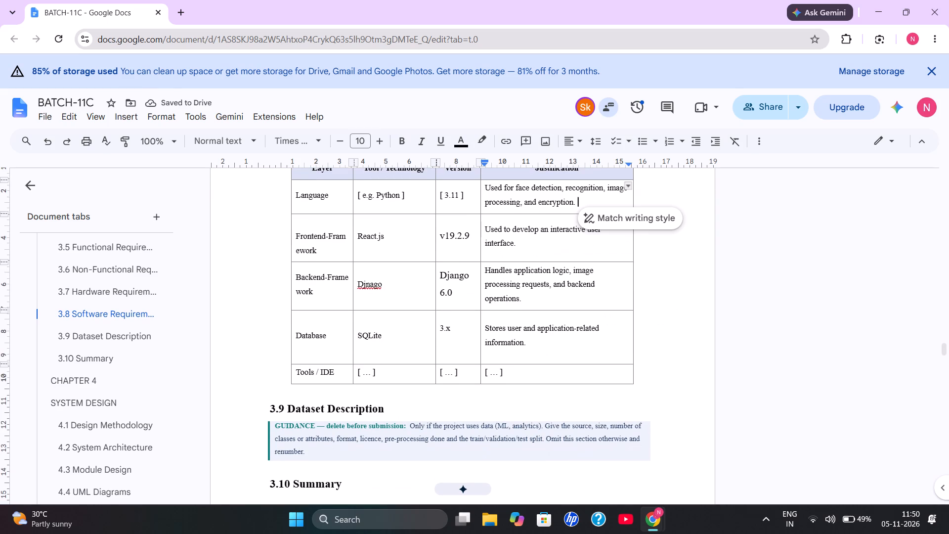
pyautogui.hotkey('alt', 'Tab')
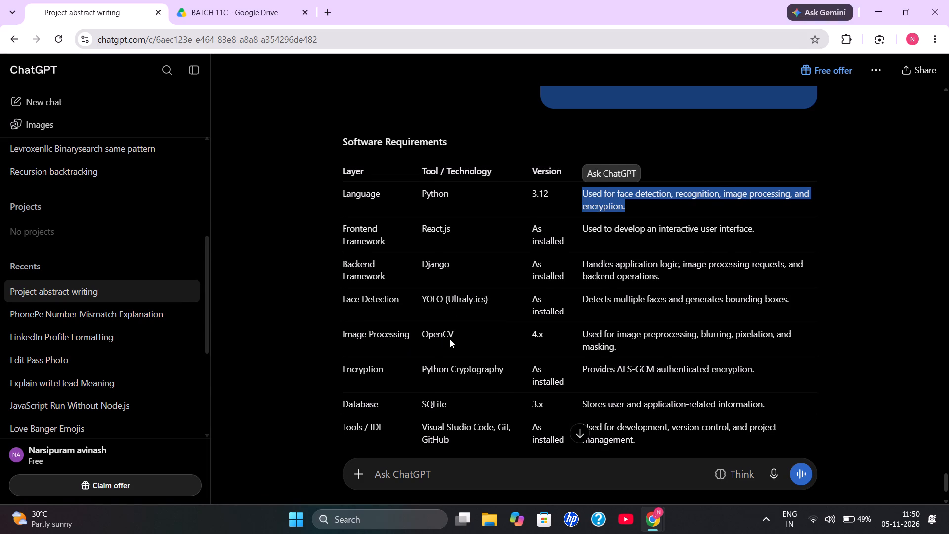
pyautogui.scroll(-1, 450, 339)
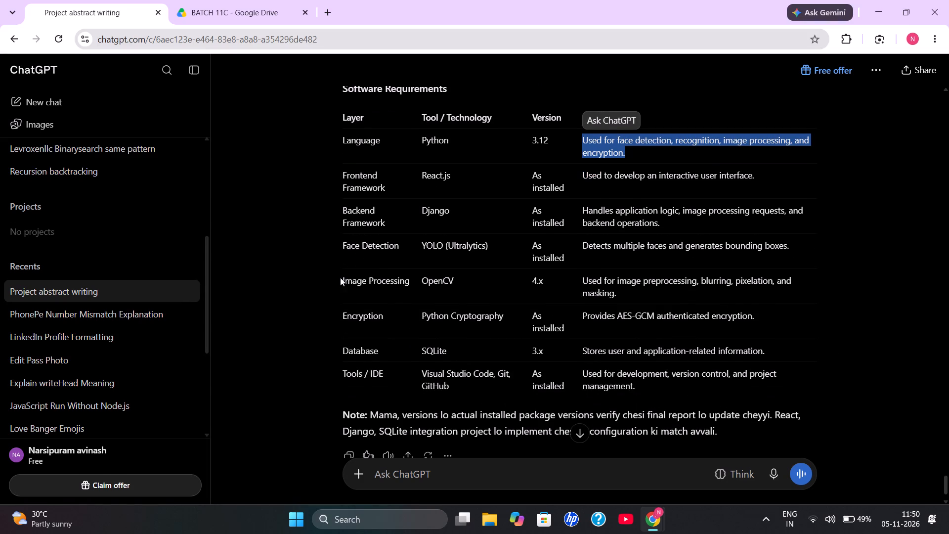
pyautogui.moveTo(340, 277); pyautogui.dragTo(410, 283)
pyautogui.click(410, 283)
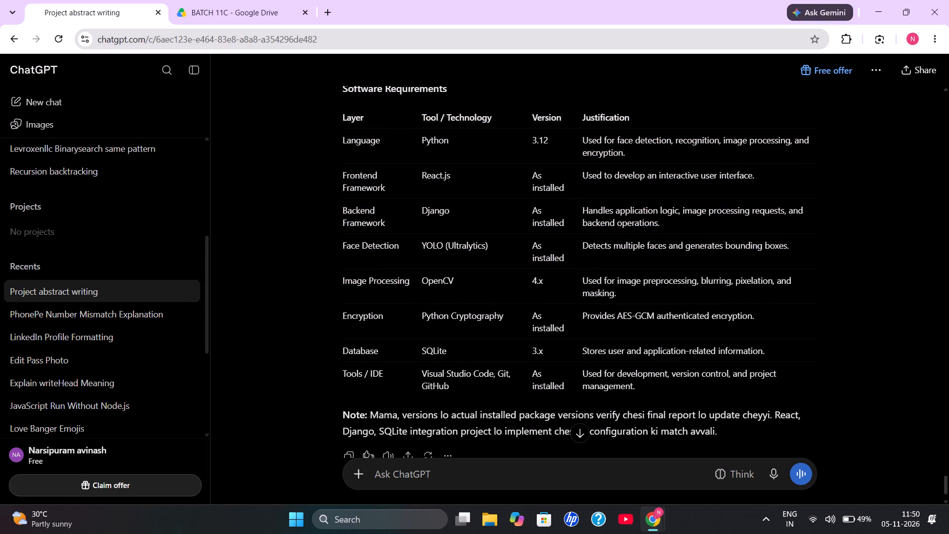
pyautogui.moveTo(343, 280); pyautogui.dragTo(413, 275)
pyautogui.hotkey('ctrl', 'c')
pyautogui.hotkey('alt', 'Tab')
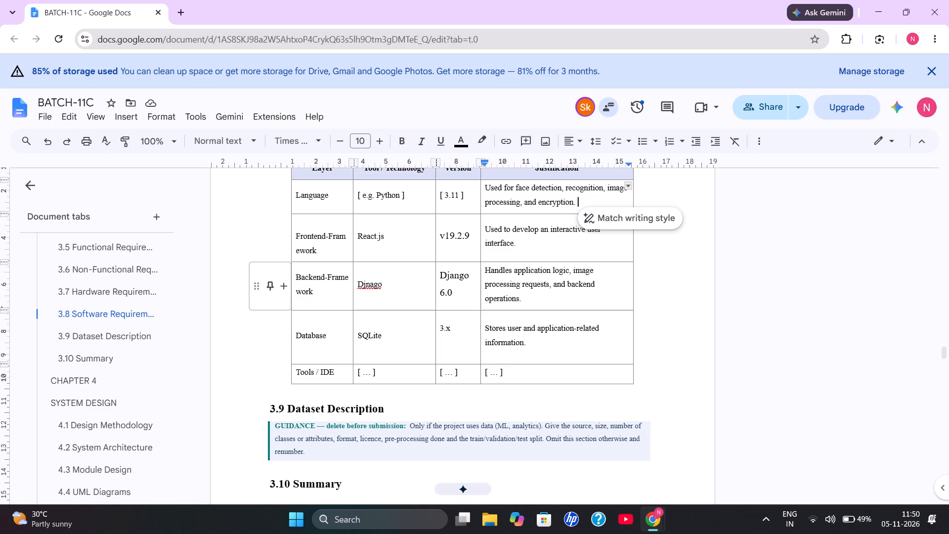
pyautogui.click(284, 292)
pyautogui.hotkey('ctrl', 'v')
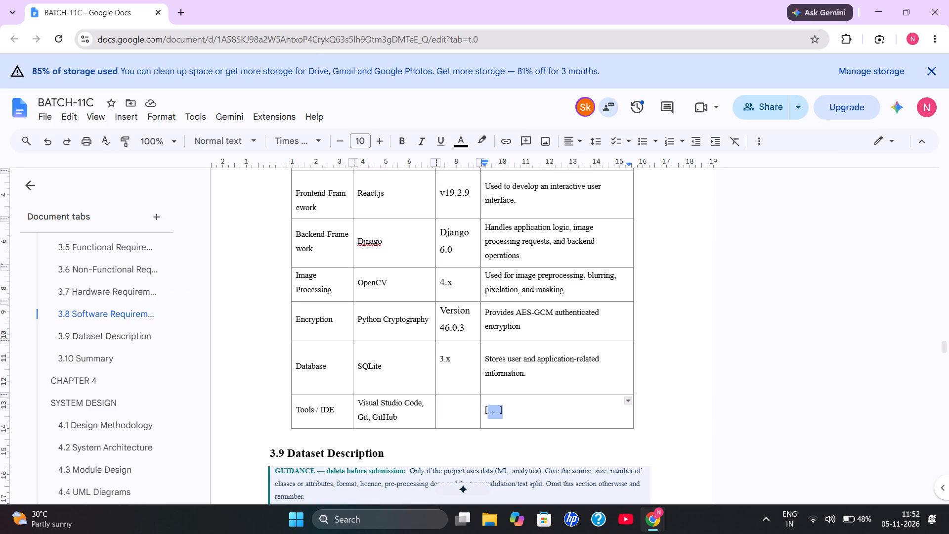
pyautogui.moveTo(488, 410); pyautogui.dragTo(485, 410)
pyautogui.press('BackSpace')
pyautogui.hotkey('ctrl', 'v')
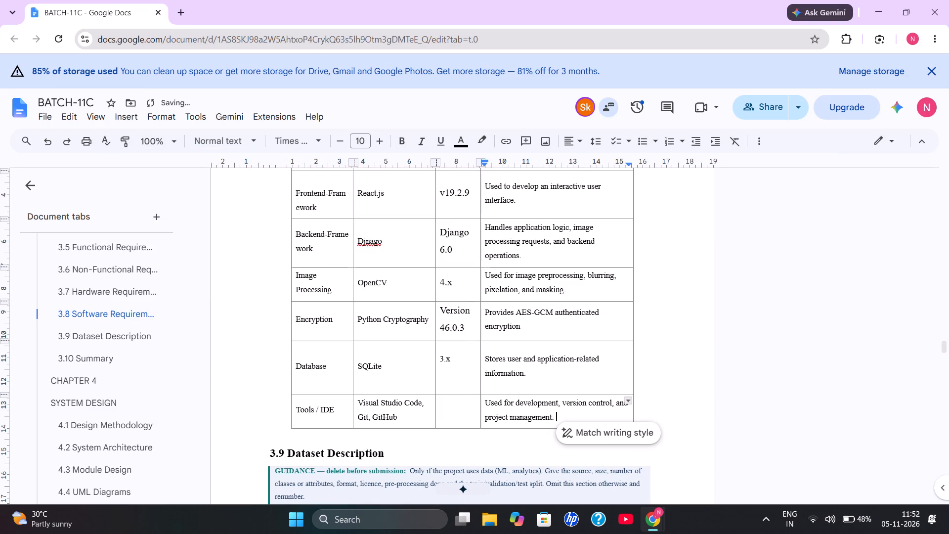
# Search Google in a new browser tab for "latest vs code version" and expand the AI overview.
pyautogui.click(446, 407)
pyautogui.scroll(1, 446, 407)
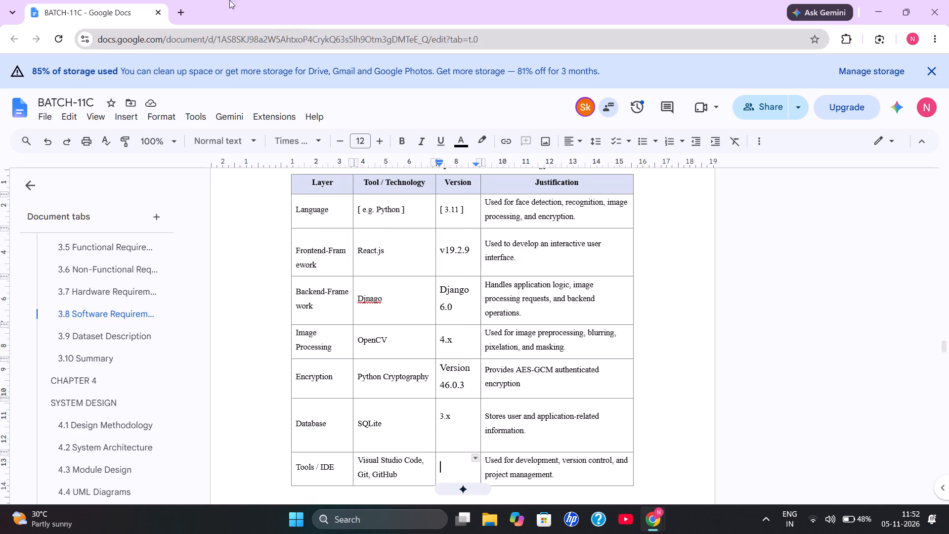
pyautogui.click(181, 15)
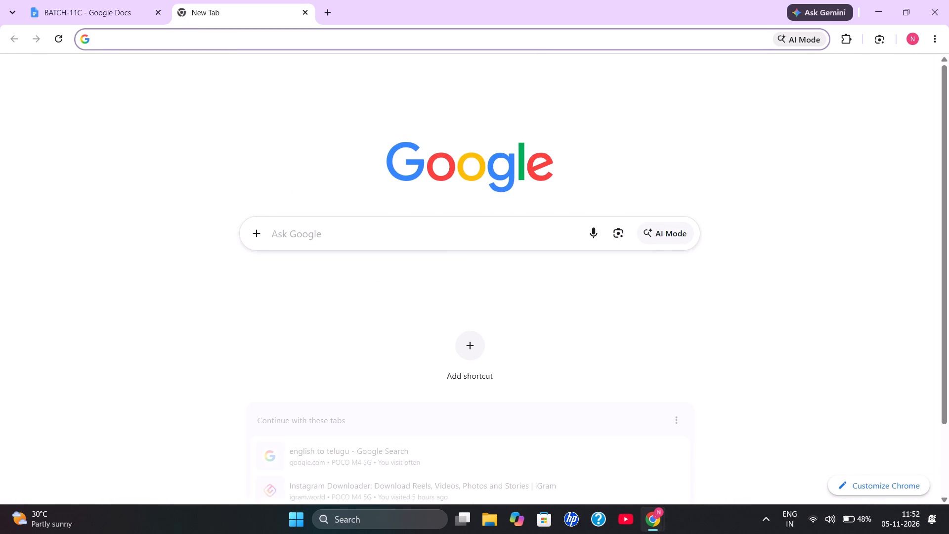
pyautogui.click(318, 240)
pyautogui.write('latest vs code')
pyautogui.press('space')
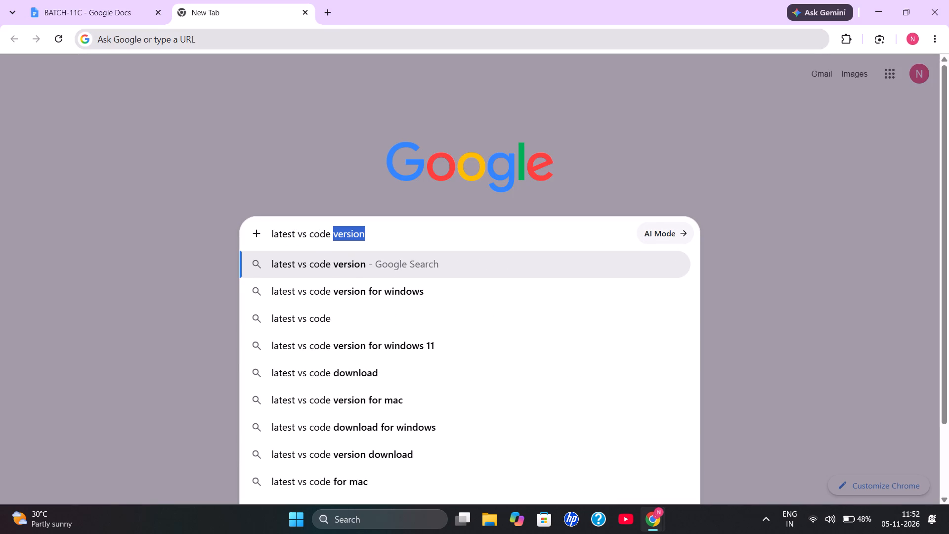
pyautogui.write('version')
pyautogui.press('Return')
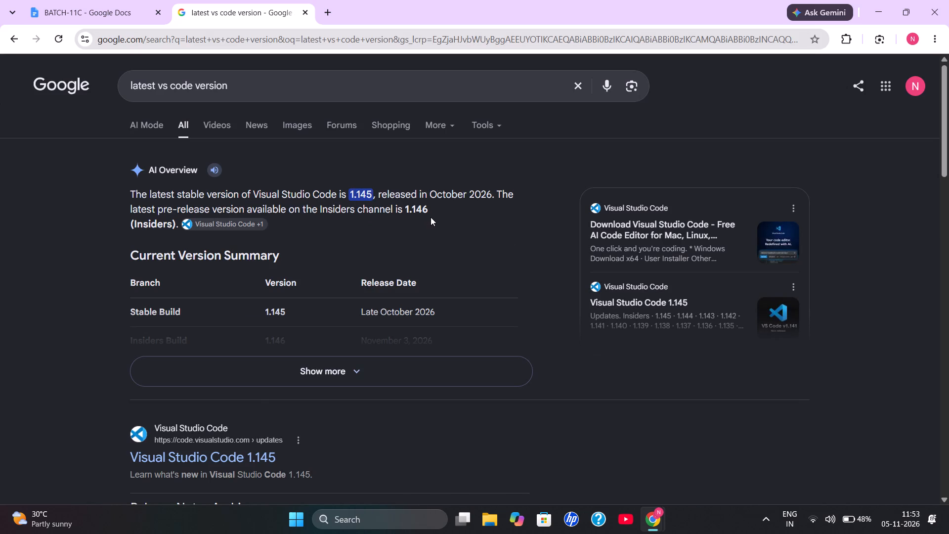
pyautogui.click(331, 367)
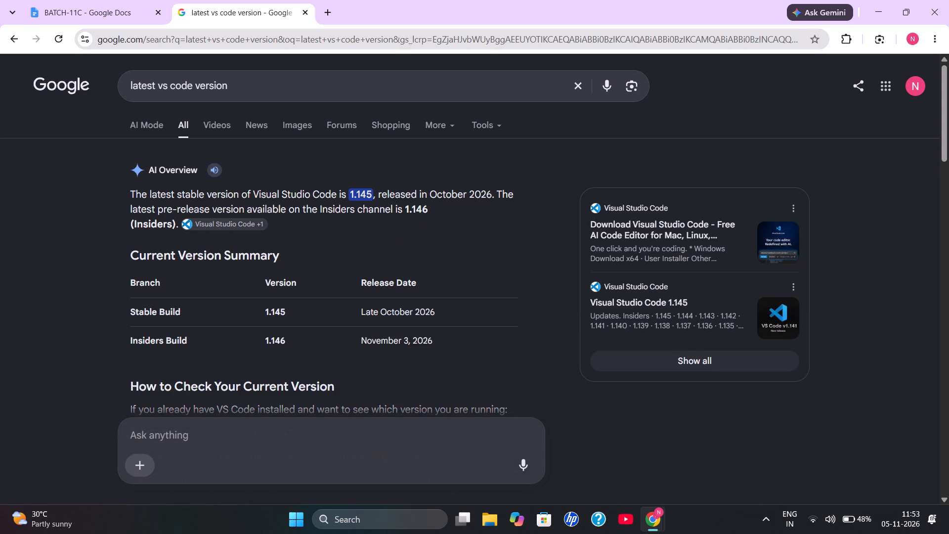
# Reword the Google search to "last vs code version" to look for earlier VS Code releases.
pyautogui.click(252, 87)
pyautogui.press('Left')
pyautogui.press('Left')
pyautogui.press('Left')
pyautogui.press('Left')
pyautogui.press('Left')
pyautogui.press('Left')
pyautogui.press('Left')
pyautogui.press('Left')
pyautogui.press('Left')
pyautogui.press('Left')
pyautogui.press('Left')
pyautogui.press('Left')
pyautogui.press('Left')
pyautogui.press('Left')
pyautogui.press('Left')
pyautogui.press('Left')
pyautogui.press('Left')
pyautogui.press('Left')
pyautogui.press('Left')
pyautogui.press('Left')
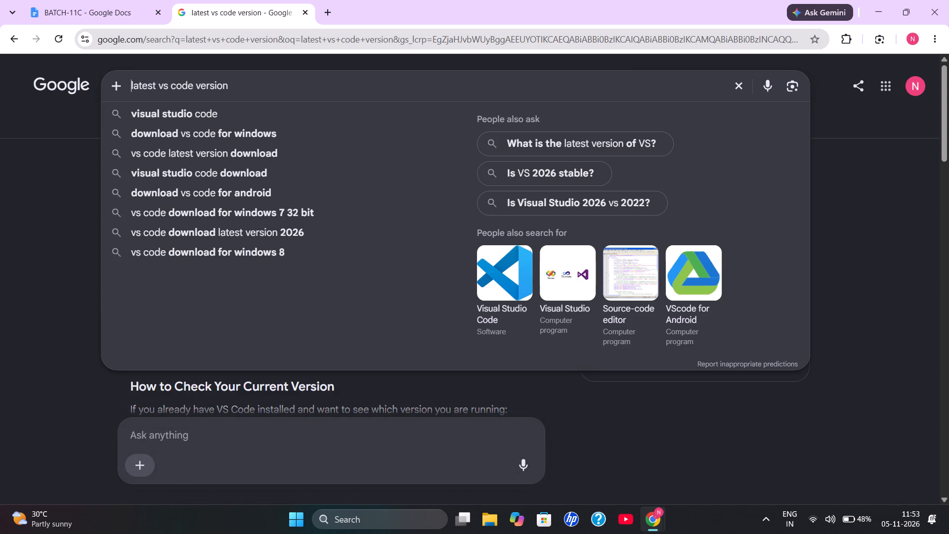
pyautogui.press('Right')
pyautogui.press('Right')
pyautogui.press('Right')
pyautogui.press('Right')
pyautogui.press('Right')
pyautogui.press('Left')
pyautogui.press('BackSpace')
pyautogui.press('BackSpace')
pyautogui.press('BackSpace')
pyautogui.write('as')
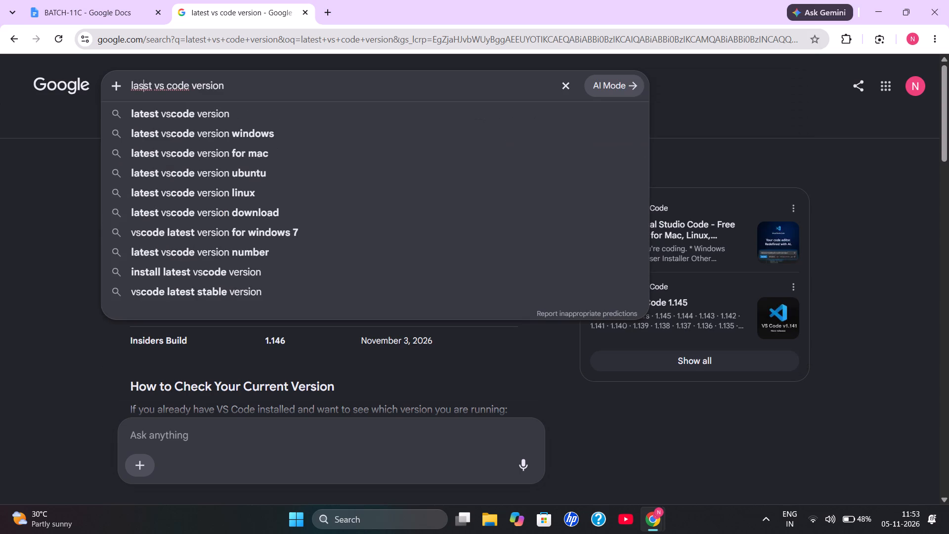
pyautogui.press('Return')
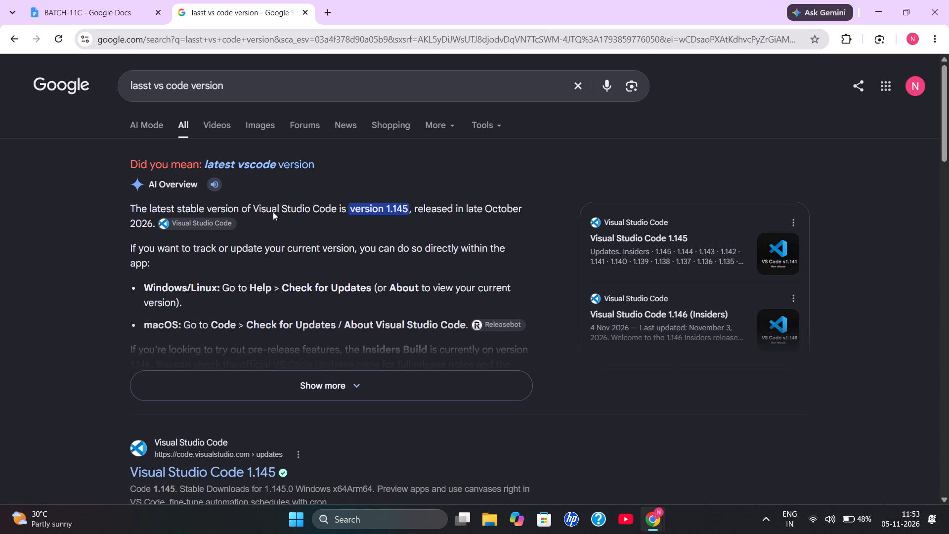
pyautogui.click(145, 85)
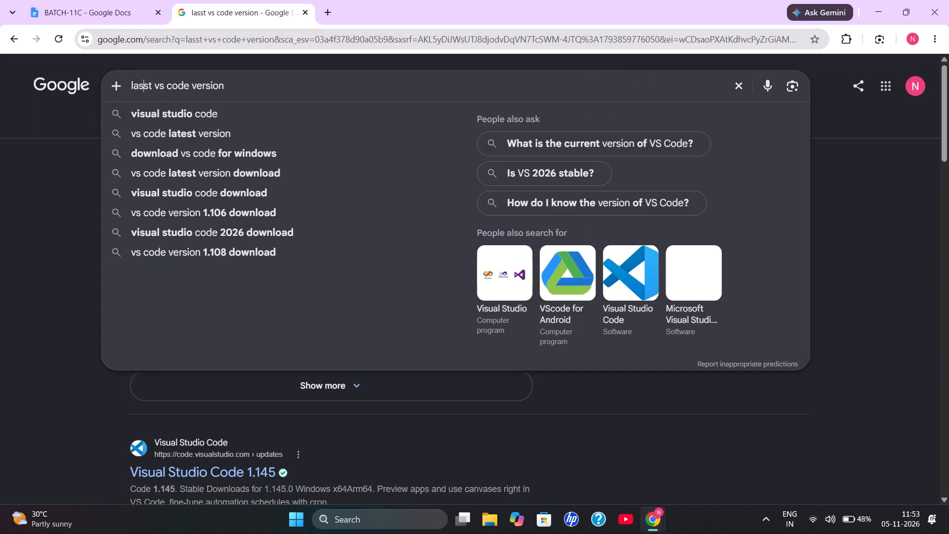
pyautogui.press('Right')
pyautogui.press('BackSpace')
pyautogui.press('Return')
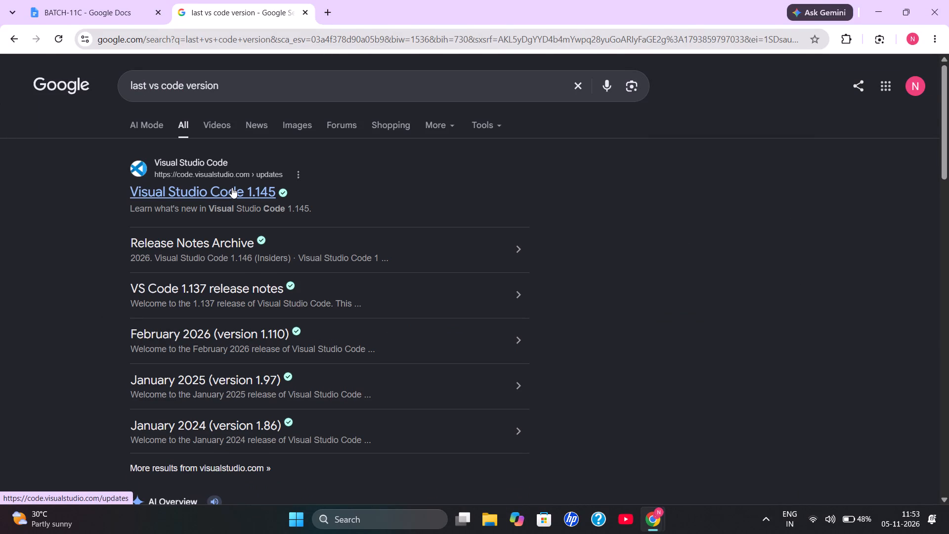
# Return to the BATCH-11C document and enter 1.137 as the Tools / IDE row's Version in Table 3.4.
pyautogui.click(88, 19)
pyautogui.hotkey('alt', 'Tab')
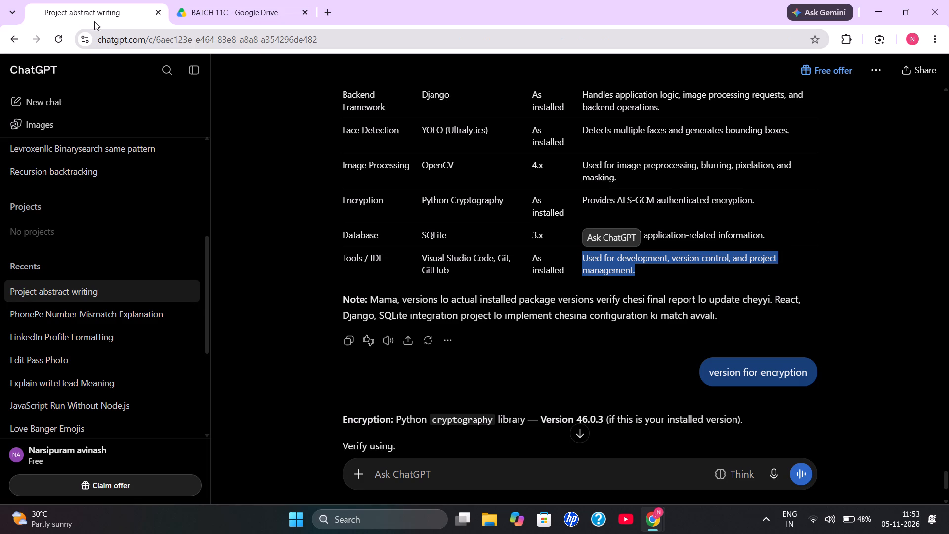
pyautogui.hotkey('alt', 'Tab')
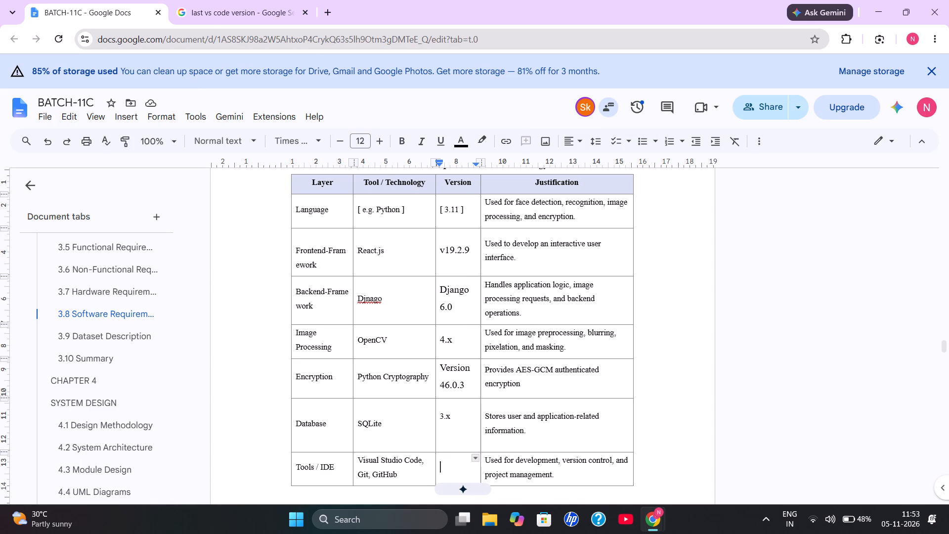
pyautogui.write('1.13.7')
pyautogui.press('BackSpace')
pyautogui.press('BackSpace')
pyautogui.press('7')
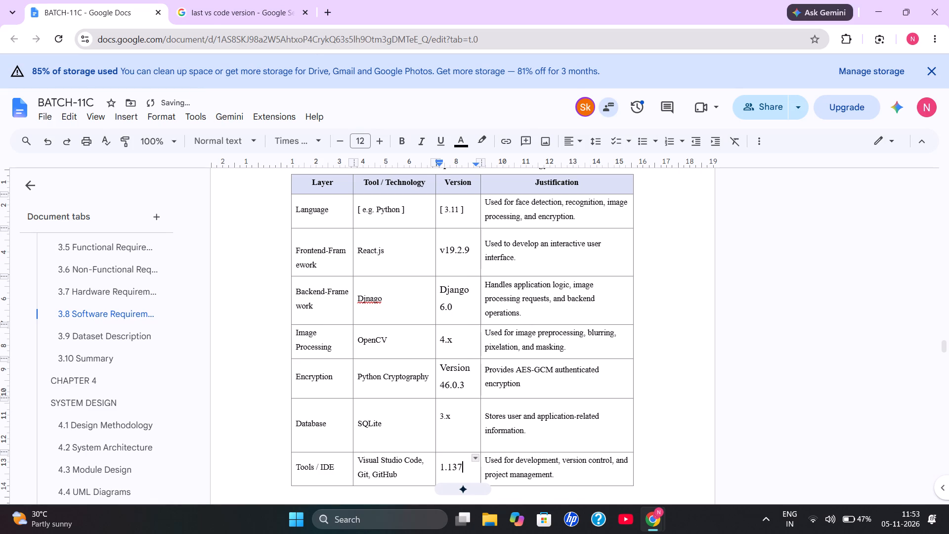
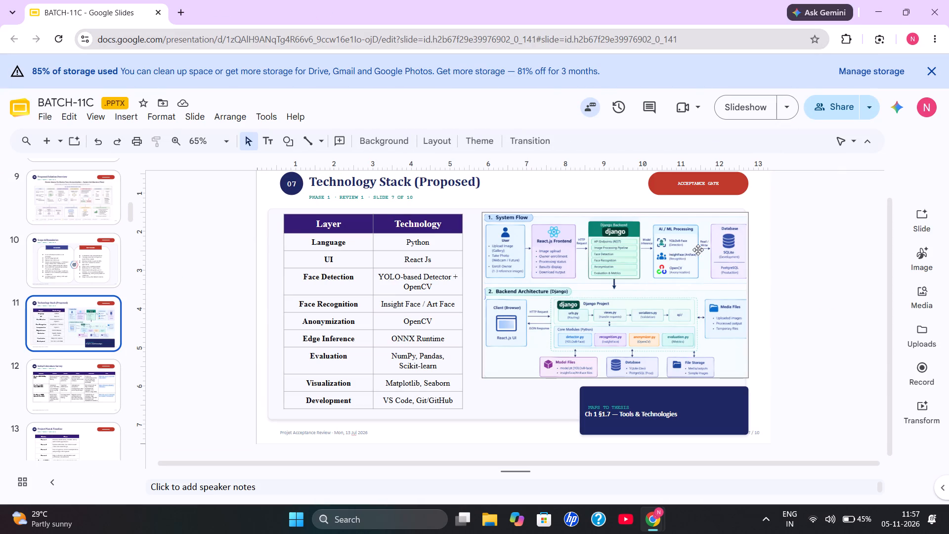
pyautogui.scroll(1, 700, 253)
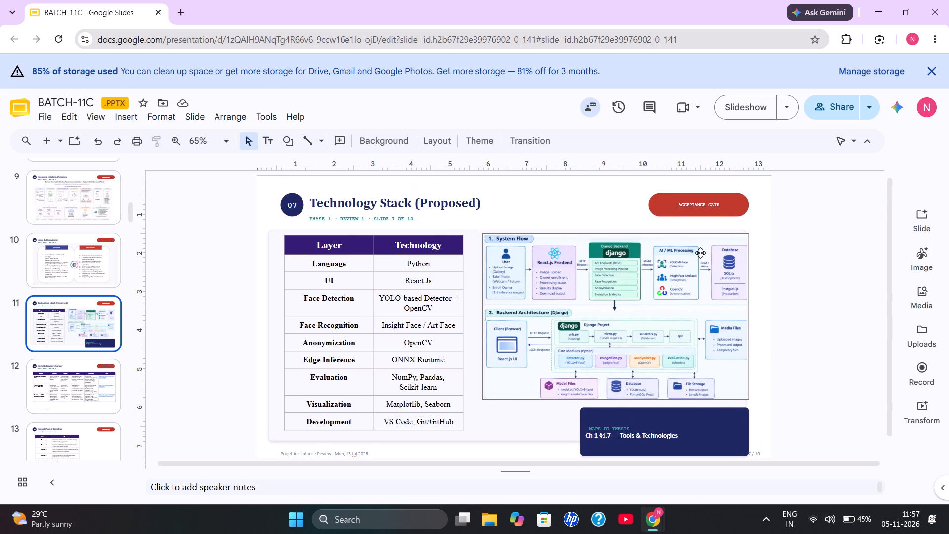
pyautogui.click(646, 309)
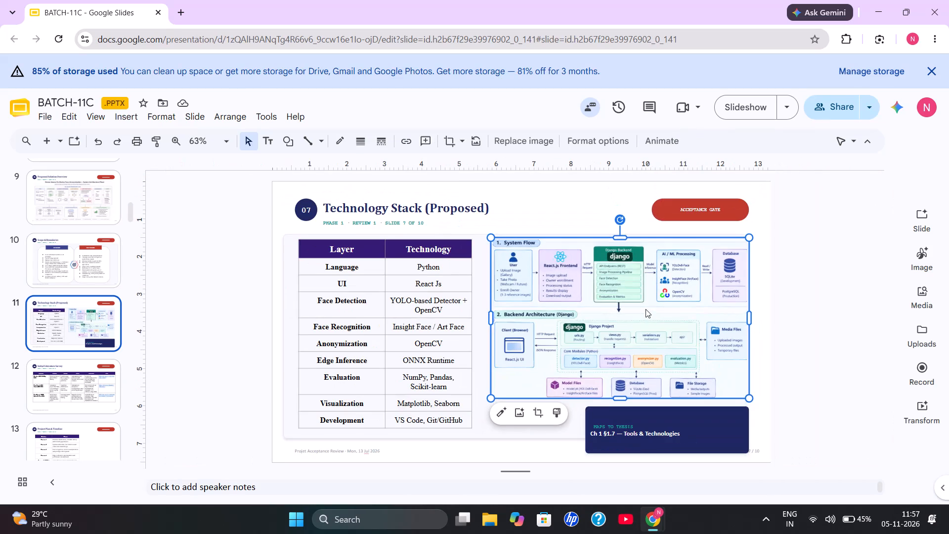
# In the BATCH-11C Google Docs document, enter V8 as the Face Detection version in Table 3.4.
pyautogui.hotkey('alt', 'Tab')
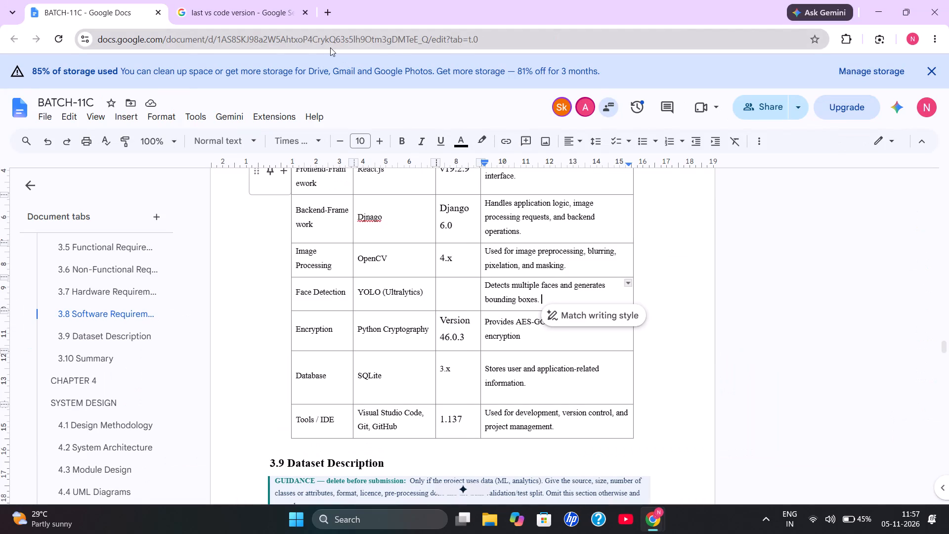
pyautogui.click(452, 294)
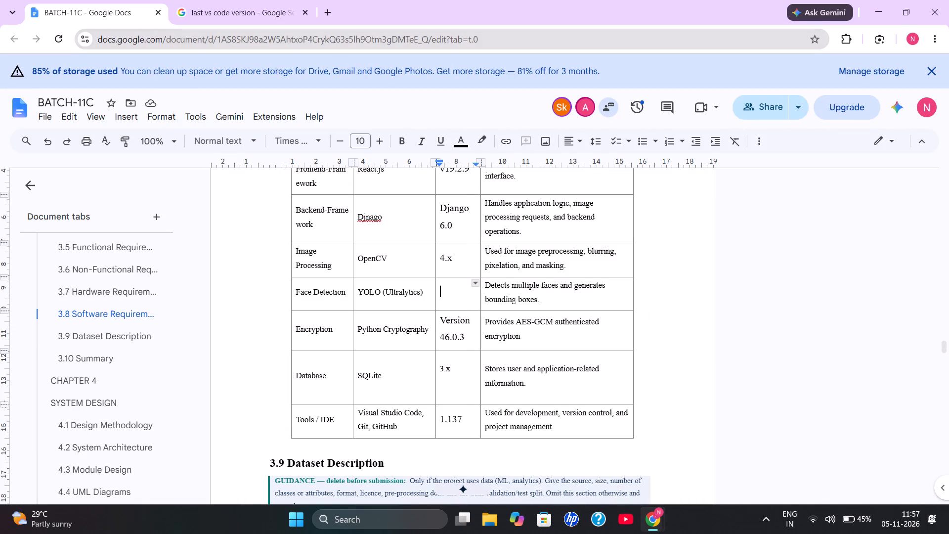
pyautogui.press('8')
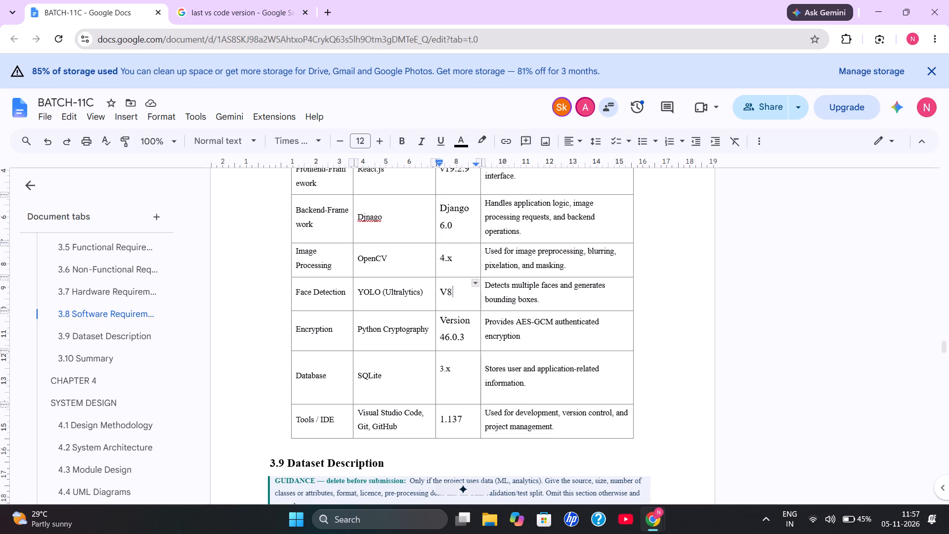
# Correct the misspelled backend framework name in Table 3.4 to the suggested spelling Django.
pyautogui.scroll(-5, 615, 420)
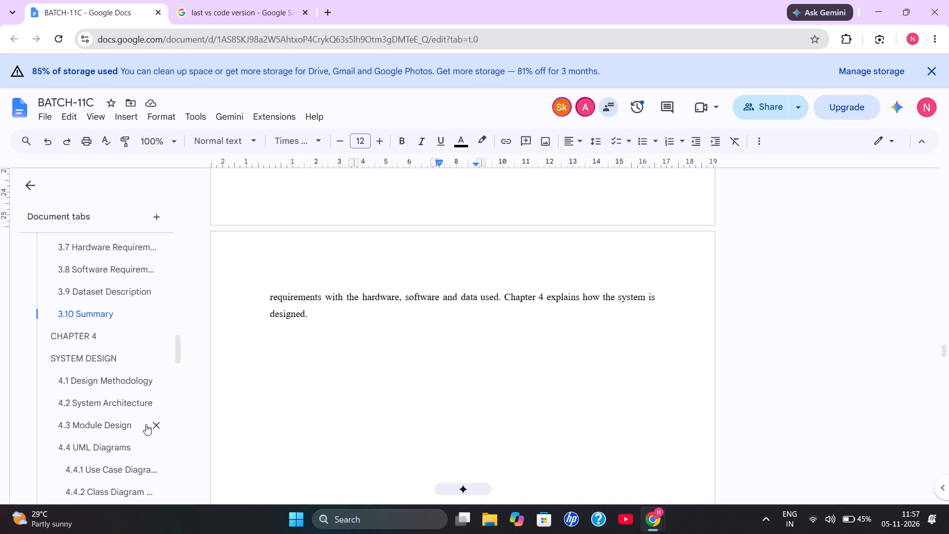
pyautogui.scroll(4, 363, 361)
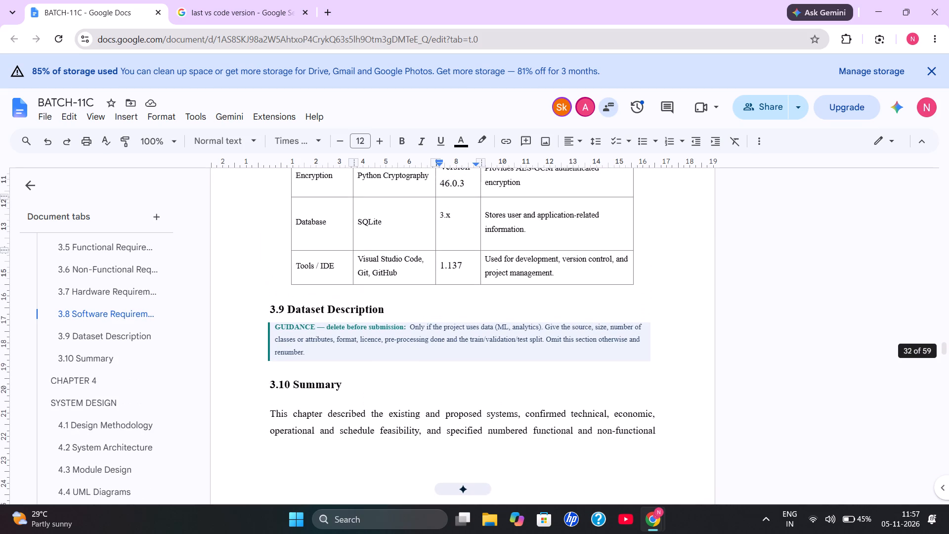
pyautogui.scroll(6, 363, 361)
pyautogui.scroll(-5, 363, 361)
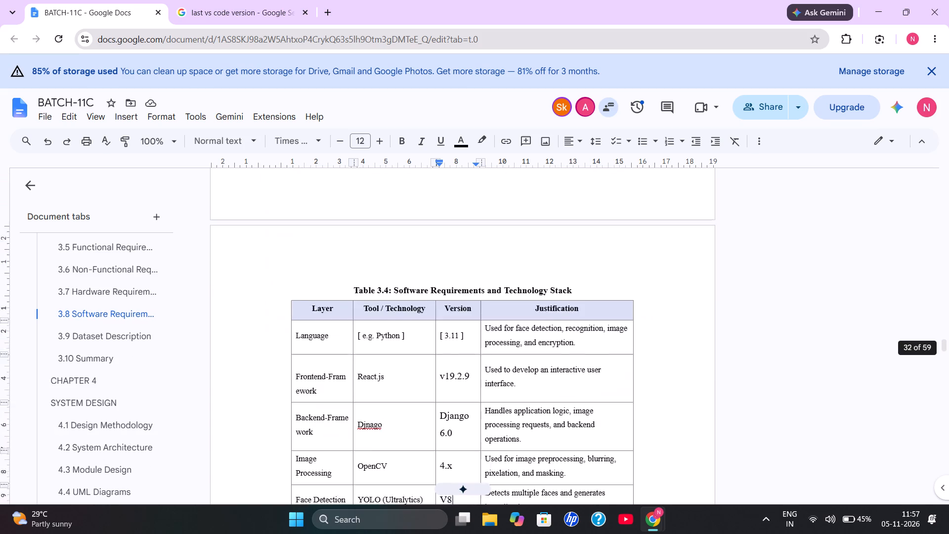
pyautogui.click(371, 389)
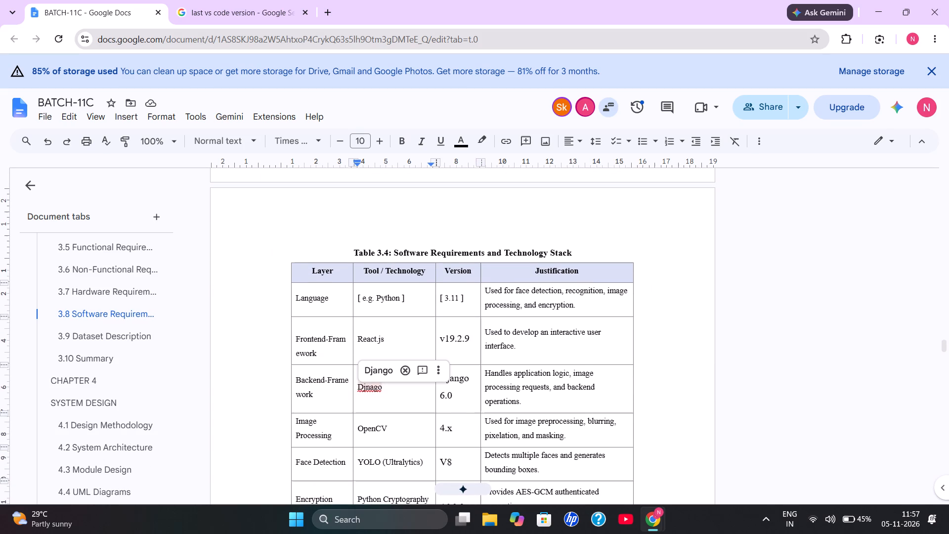
pyautogui.click(380, 368)
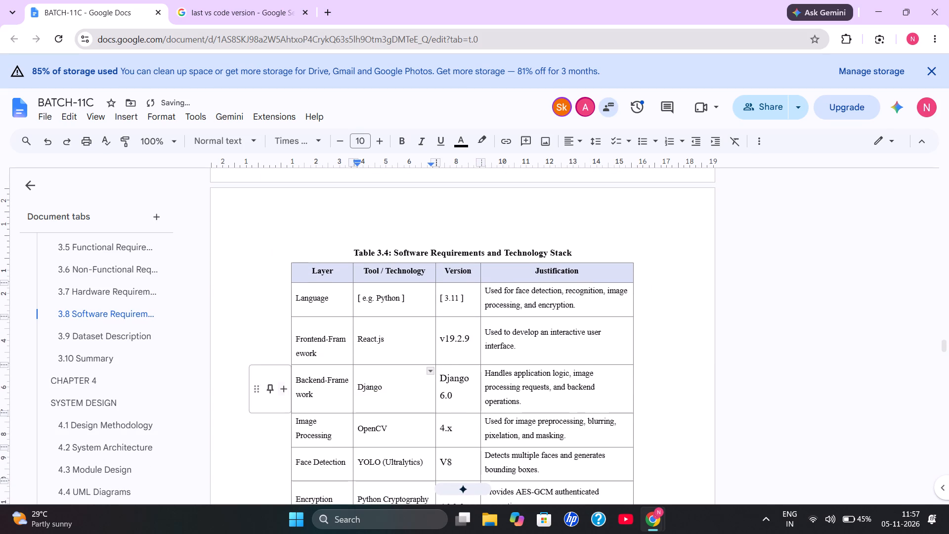
# Go to Chapter 4 System Design and examine the module table, UML diagram sections and figure placeholders that need content.
pyautogui.scroll(-2, 164, 416)
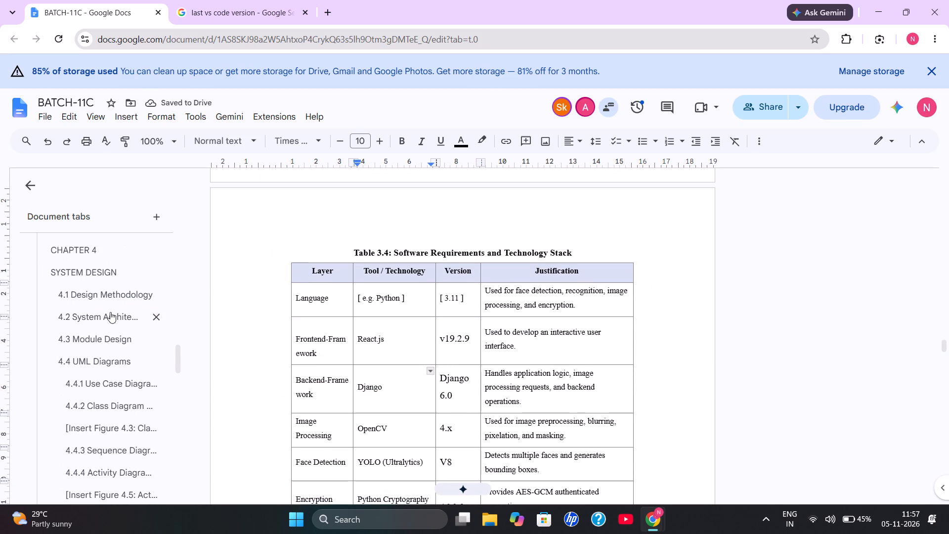
pyautogui.click(106, 281)
pyautogui.scroll(-1, 391, 407)
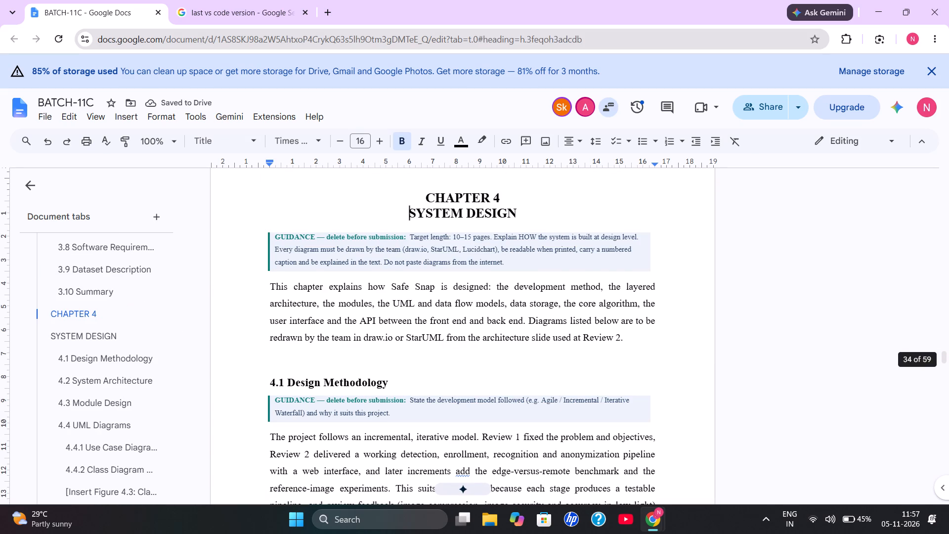
pyautogui.scroll(-10, 391, 407)
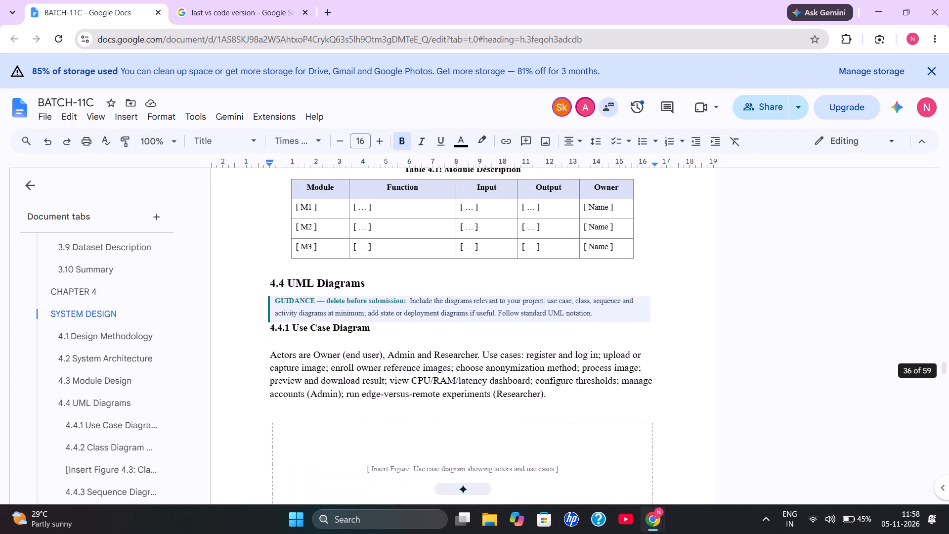
pyautogui.scroll(-4, 391, 407)
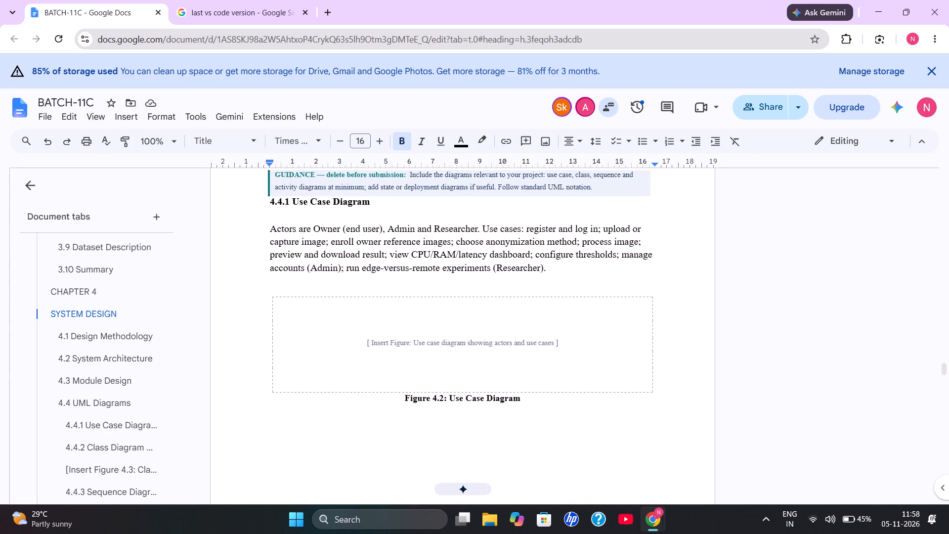
pyautogui.scroll(-1, 391, 407)
pyautogui.scroll(4, 391, 407)
pyautogui.scroll(-1, 391, 407)
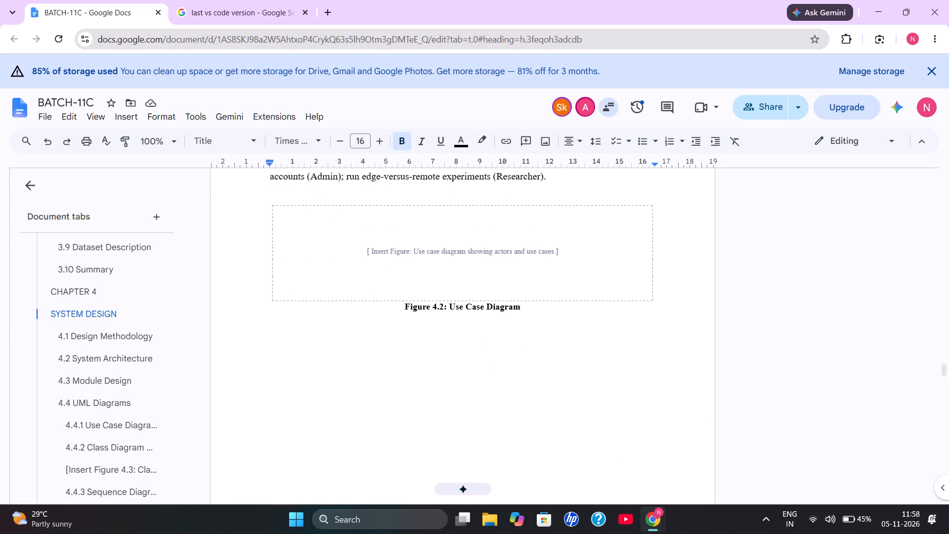
pyautogui.scroll(-6, 391, 407)
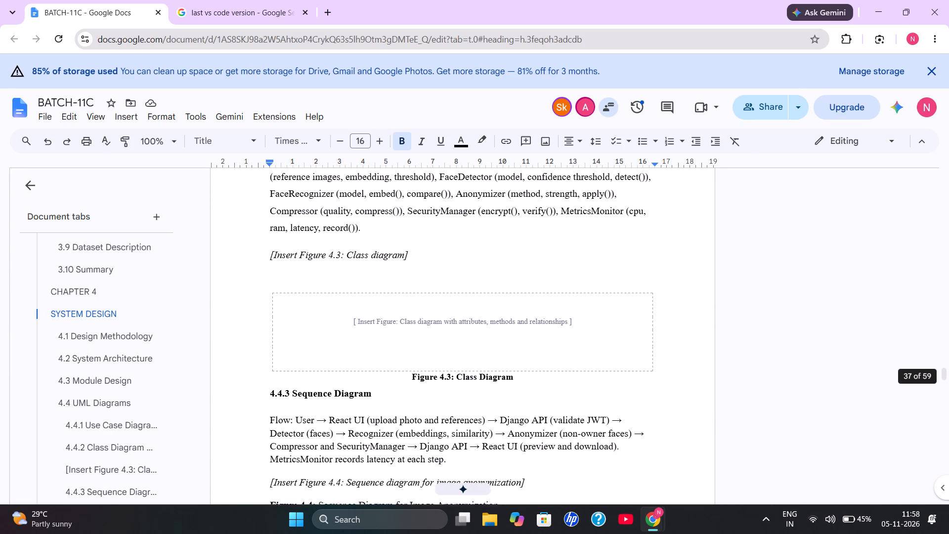
pyautogui.scroll(-3, 391, 407)
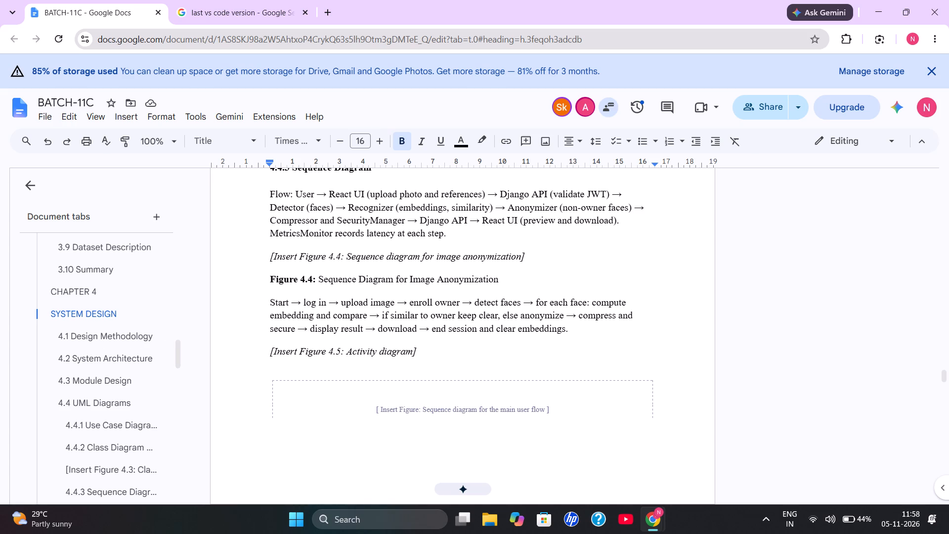
pyautogui.scroll(4, 453, 325)
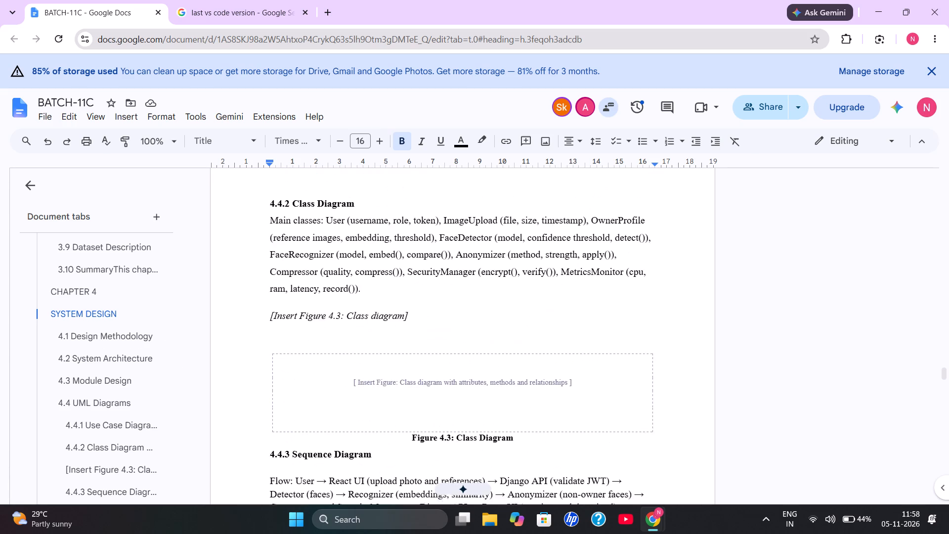
pyautogui.scroll(1, 453, 325)
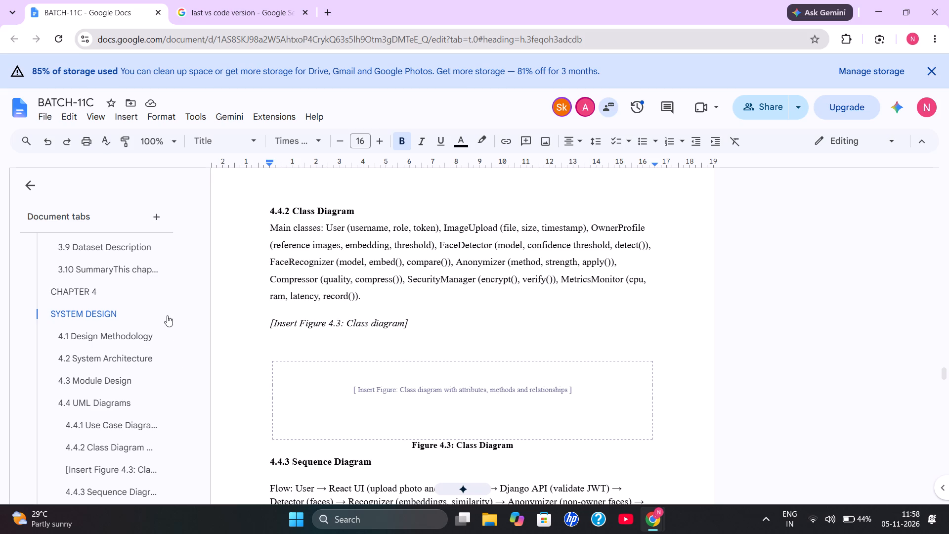
# Examine the rest of Chapter 4, from the class diagram to the API Specification table, for placeholders and guidance notes still needing content.
pyautogui.scroll(-2, 280, 352)
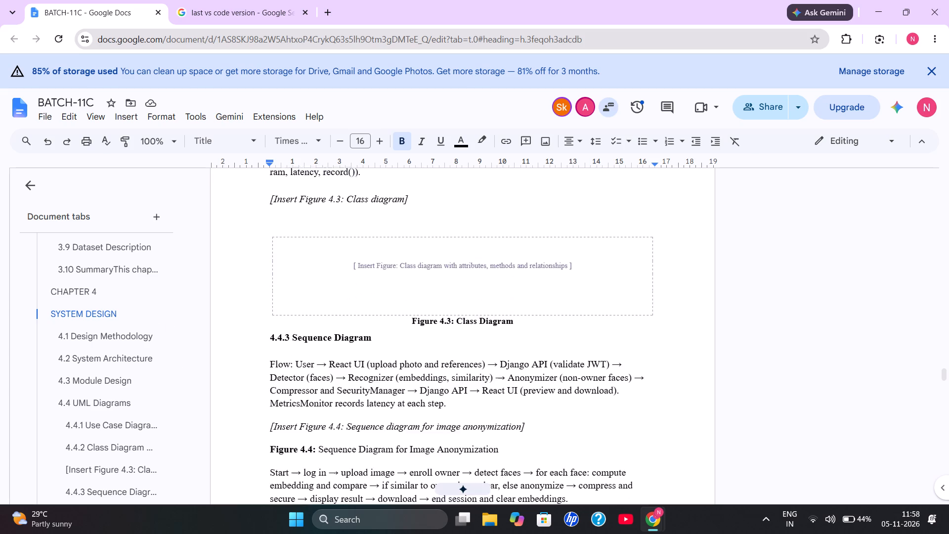
pyautogui.scroll(-8, 280, 352)
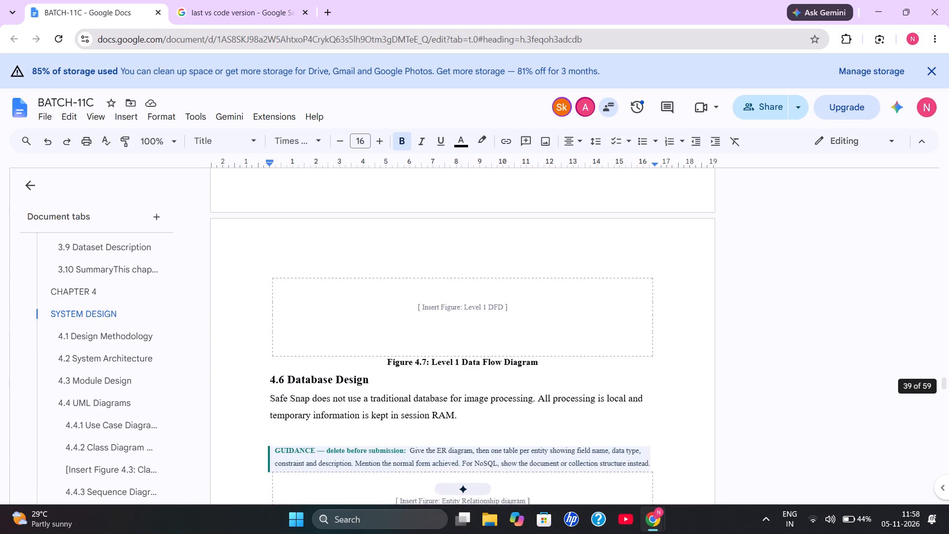
pyautogui.scroll(-6, 280, 352)
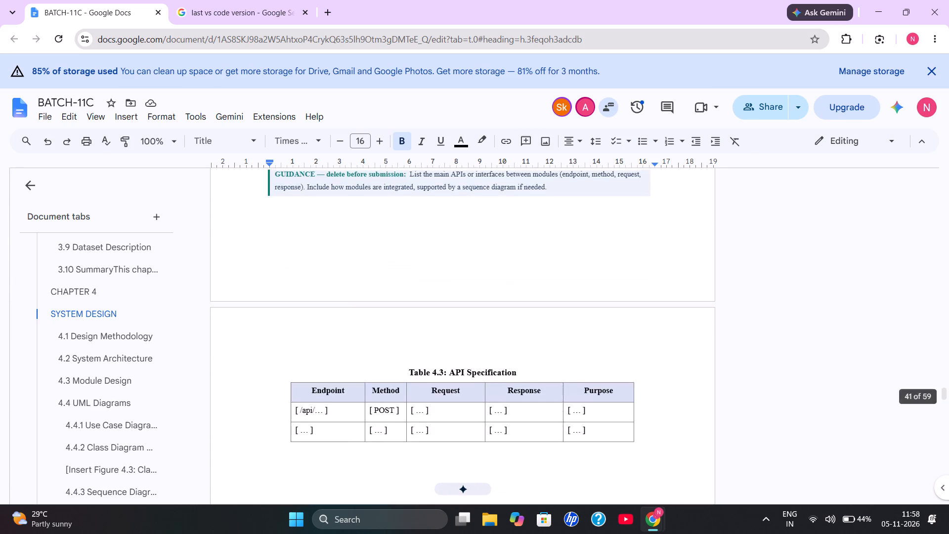
pyautogui.scroll(-2, 280, 352)
pyautogui.scroll(5, 280, 352)
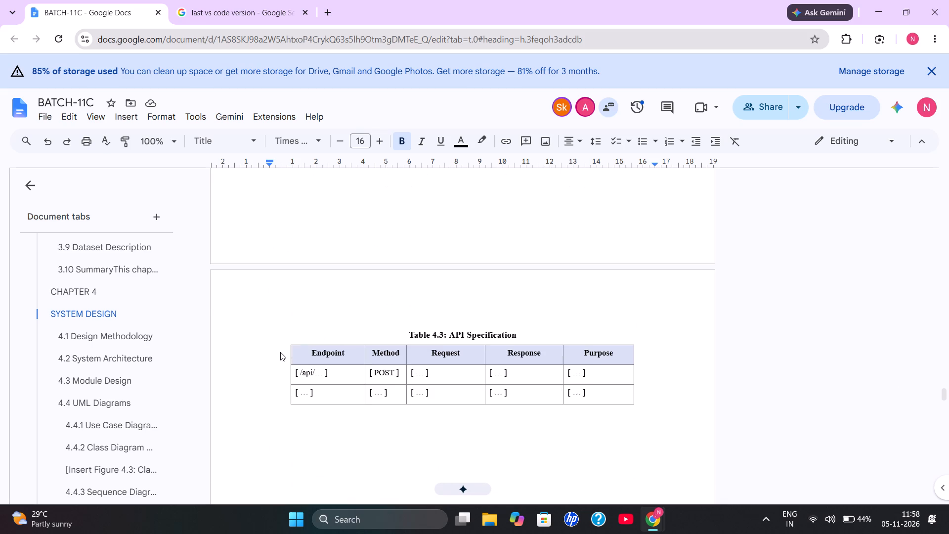
pyautogui.scroll(3, 280, 352)
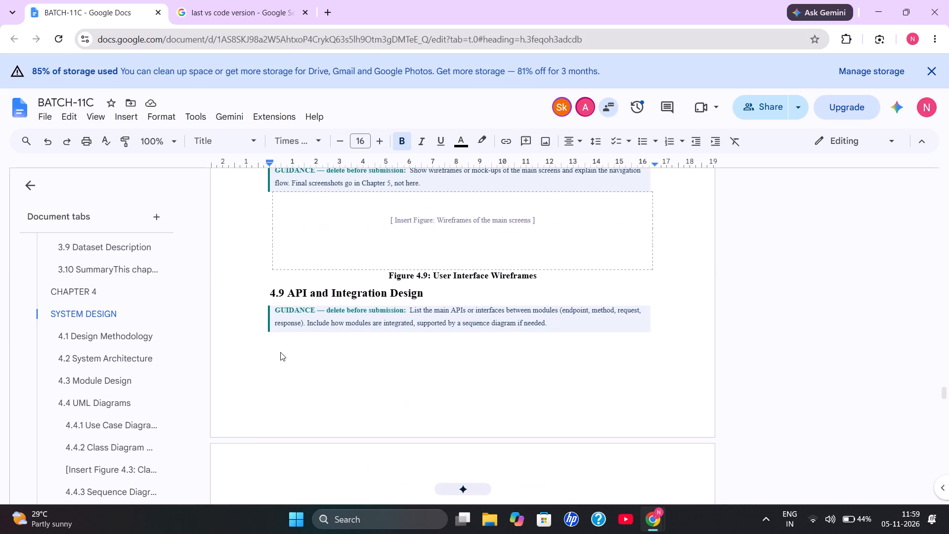
pyautogui.scroll(-2, 280, 352)
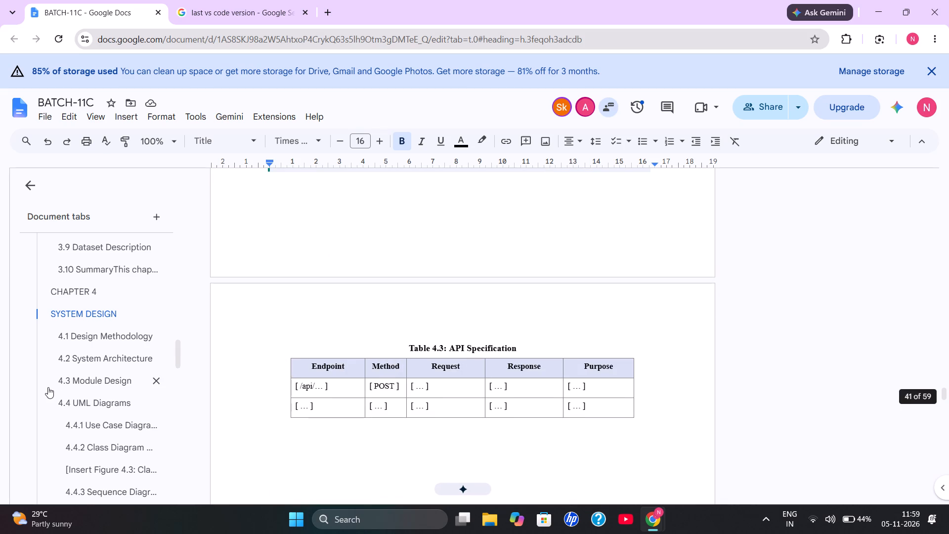
pyautogui.scroll(-2, 48, 387)
pyautogui.scroll(-1, 96, 441)
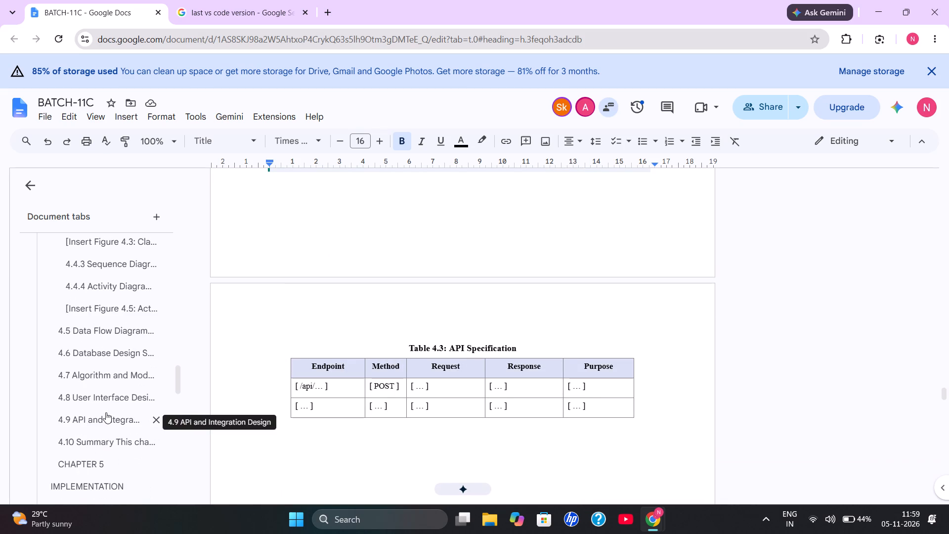
pyautogui.click(106, 412)
pyautogui.scroll(-2, 293, 396)
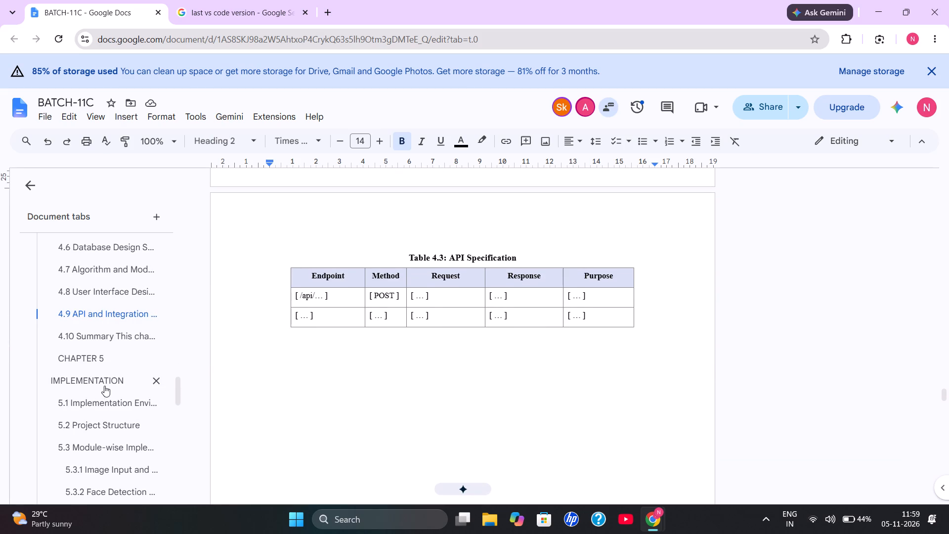
# Go to section 5.1 of the Implementation chapter and examine the 5.2 Project Structure folder listing and its guidance note.
pyautogui.click(100, 400)
pyautogui.scroll(-4, 324, 356)
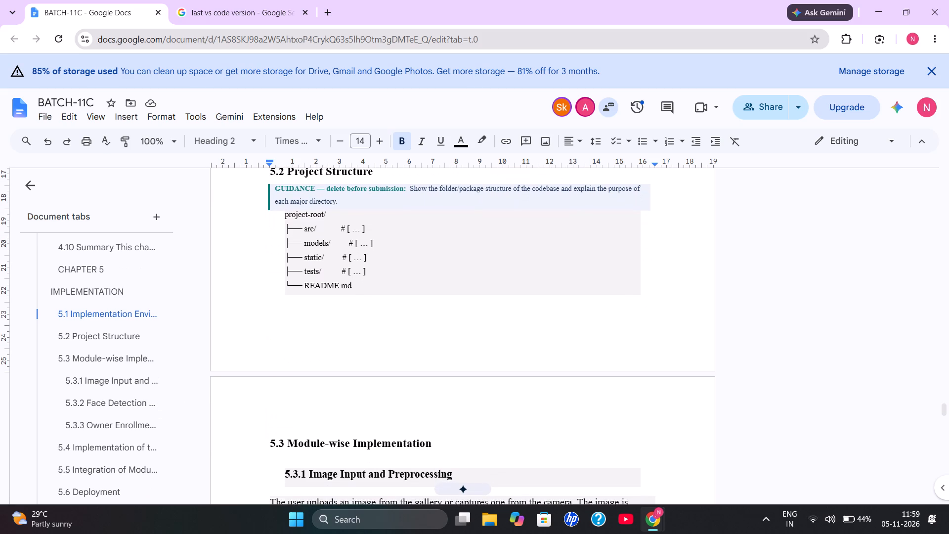
pyautogui.click(375, 301)
pyautogui.scroll(-1, 369, 291)
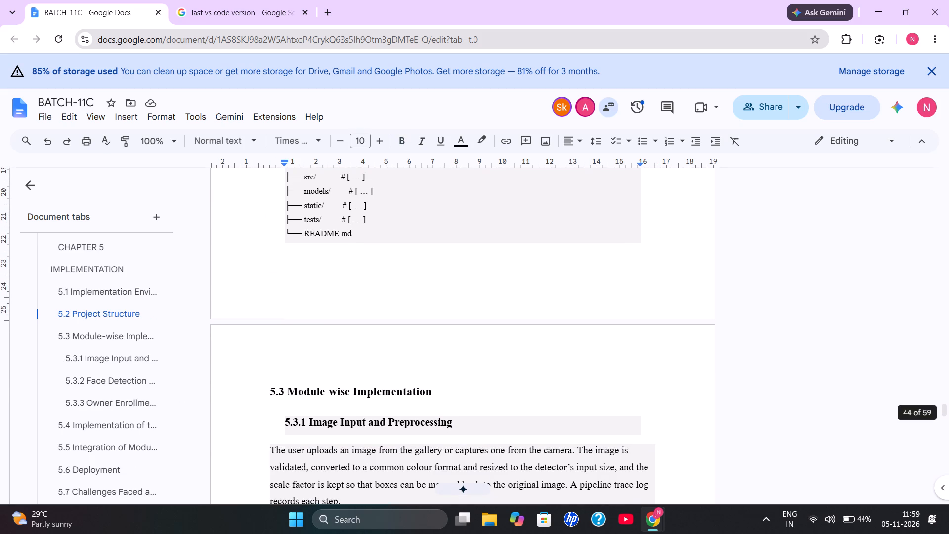
pyautogui.scroll(-1, 369, 291)
pyautogui.scroll(4, 369, 291)
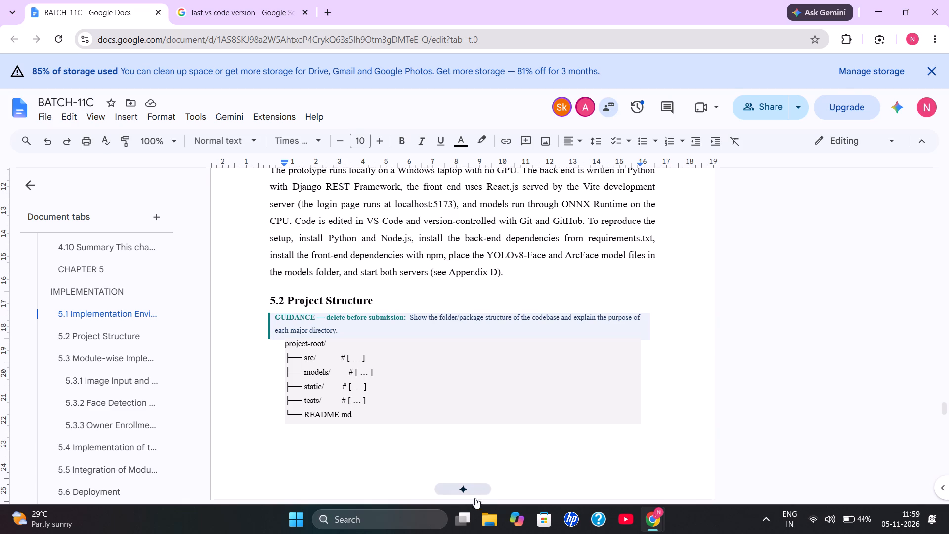
# Switch to Visual Studio Code and open the MAJORPROJECT folder from Local Disk (D:).
pyautogui.click(495, 520)
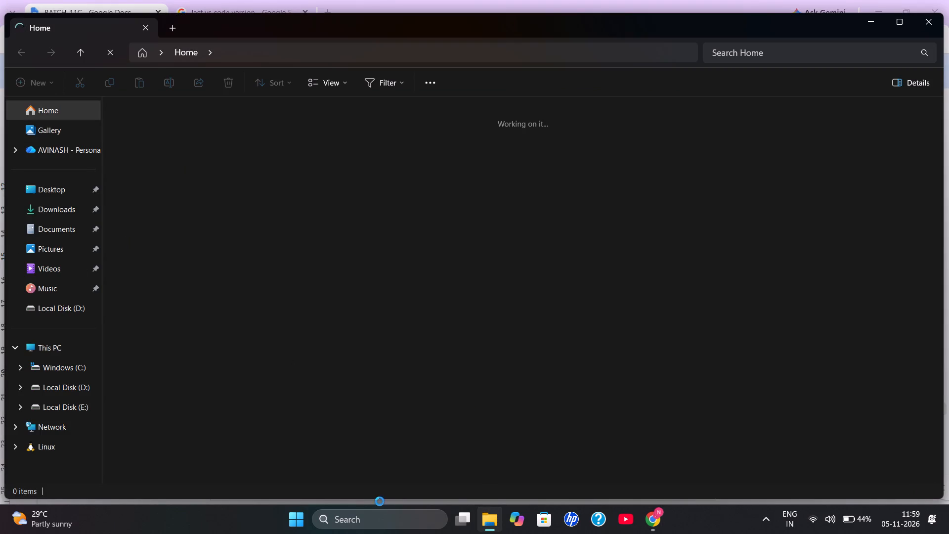
pyautogui.click(374, 529)
pyautogui.write('vscode]')
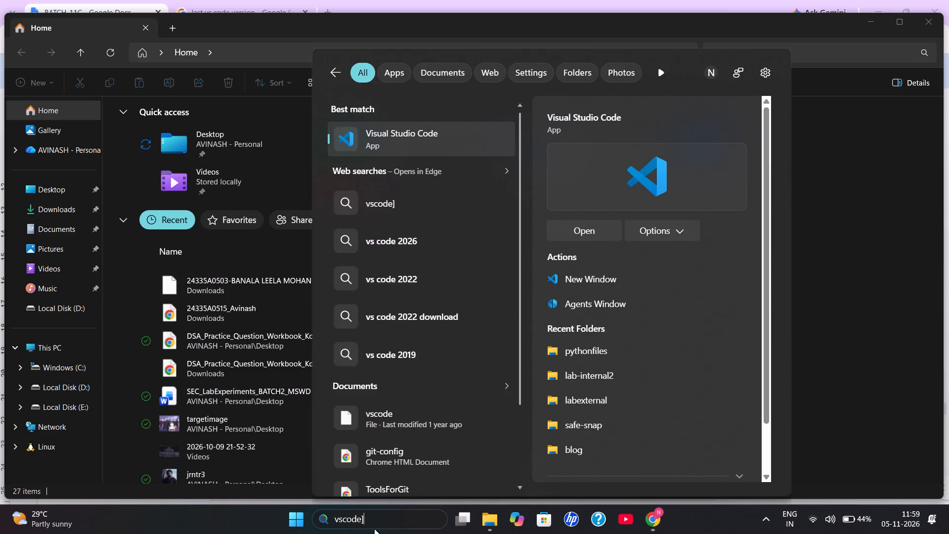
pyautogui.press('BackSpace')
pyautogui.press('Return')
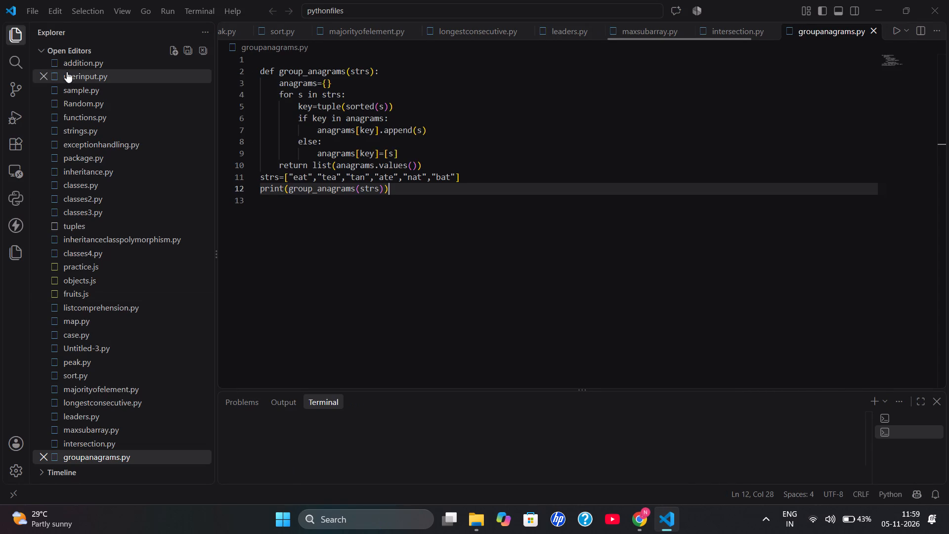
pyautogui.click(35, 15)
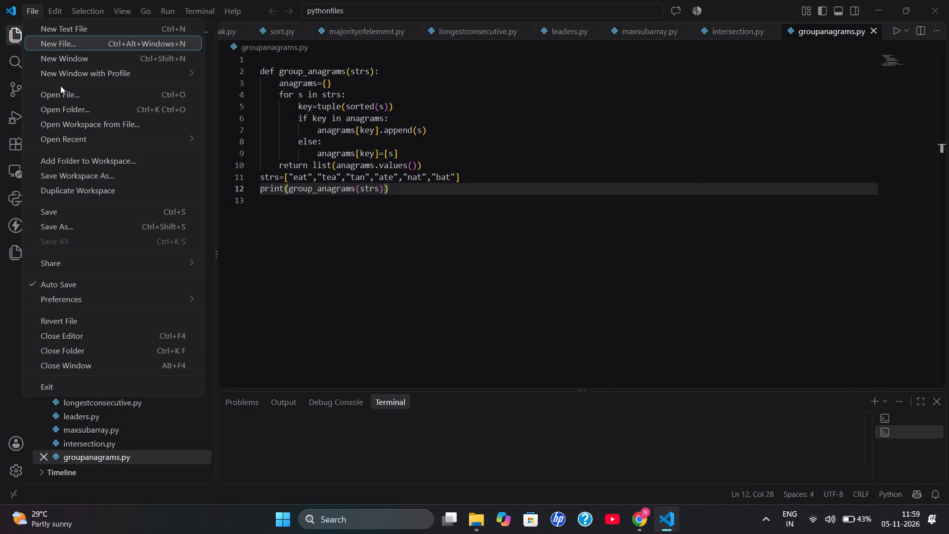
pyautogui.click(64, 107)
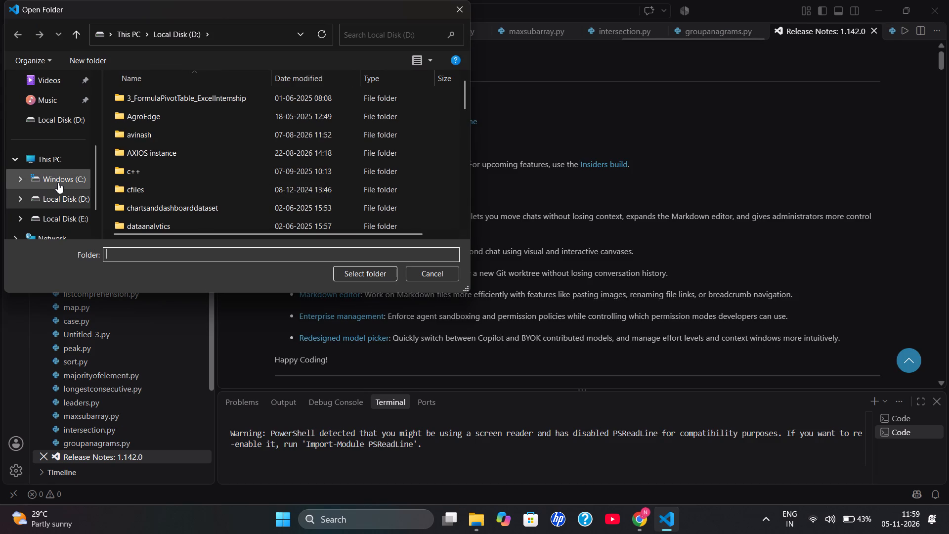
pyautogui.scroll(-3, 205, 177)
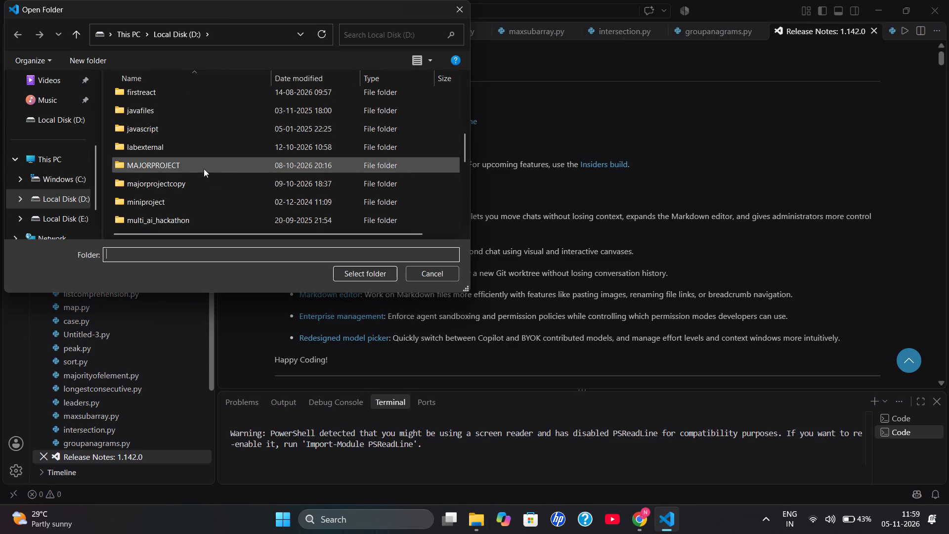
pyautogui.click(204, 168)
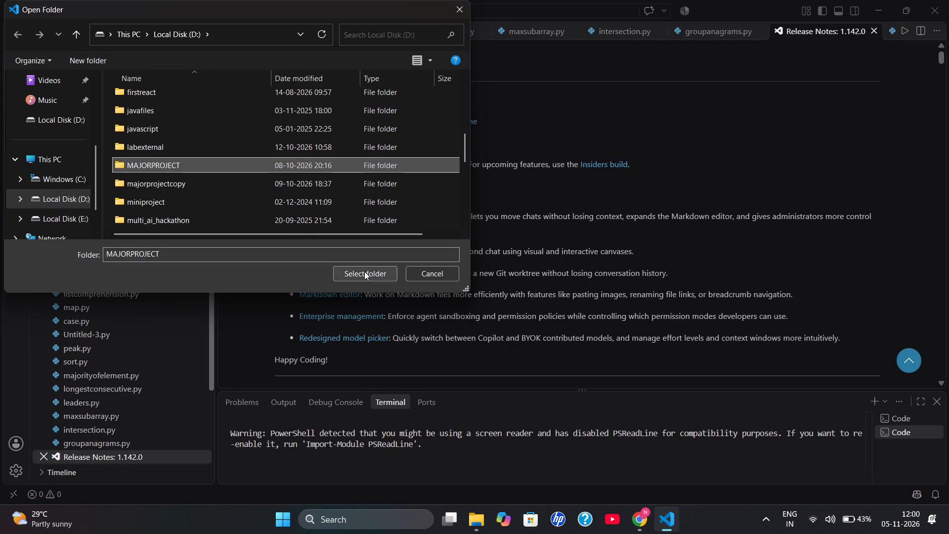
pyautogui.click(364, 271)
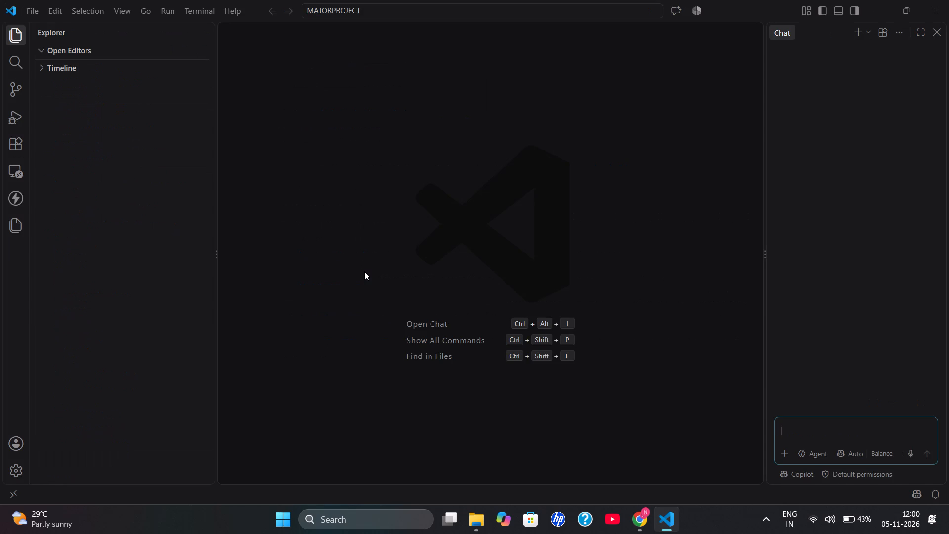
# Show the MAJORPROJECT file tree with the safe-snap folder and its backend and frontend subfolders expanded.
pyautogui.click(15, 250)
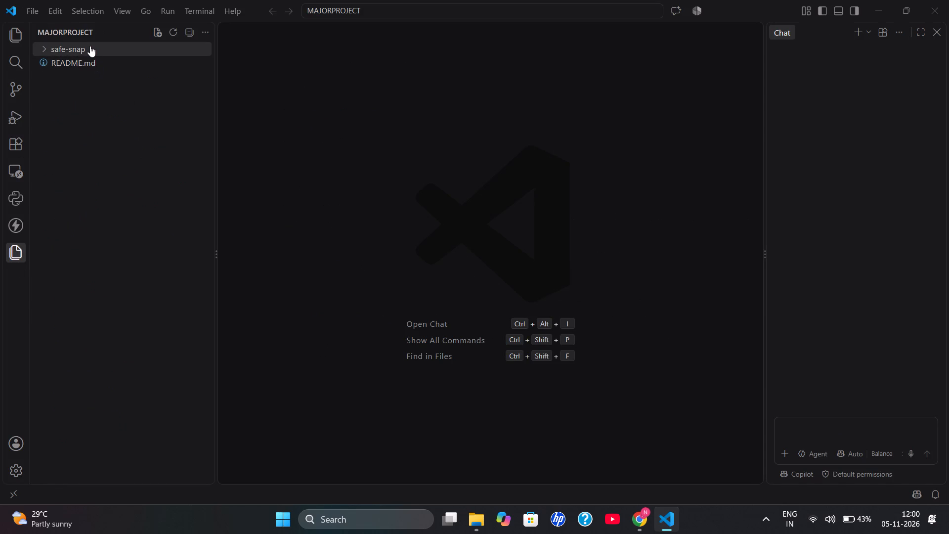
pyautogui.click(90, 46)
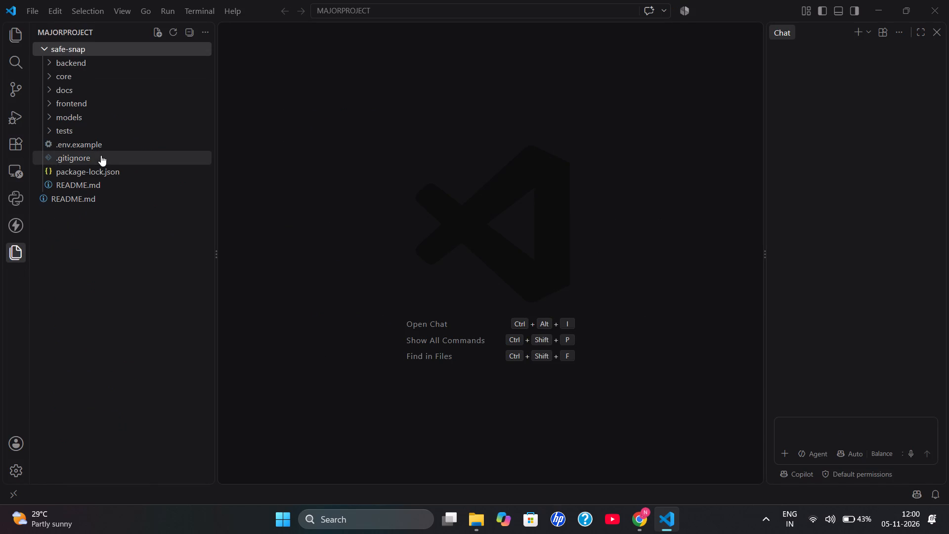
pyautogui.click(77, 57)
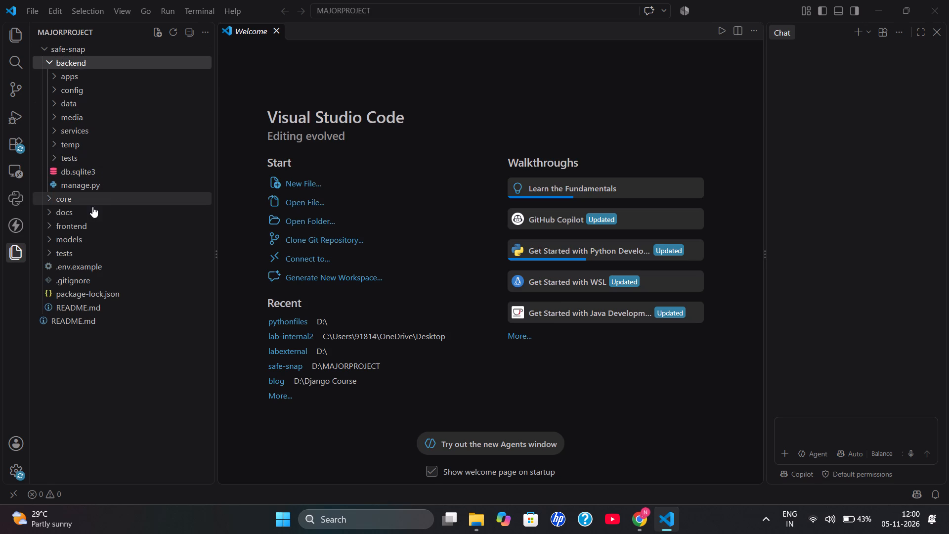
pyautogui.click(85, 219)
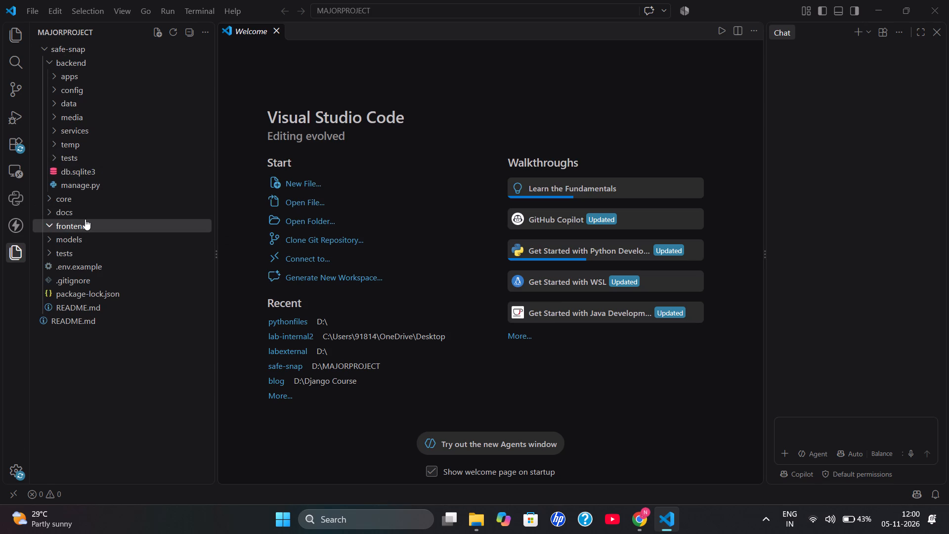
pyautogui.scroll(-1, 132, 345)
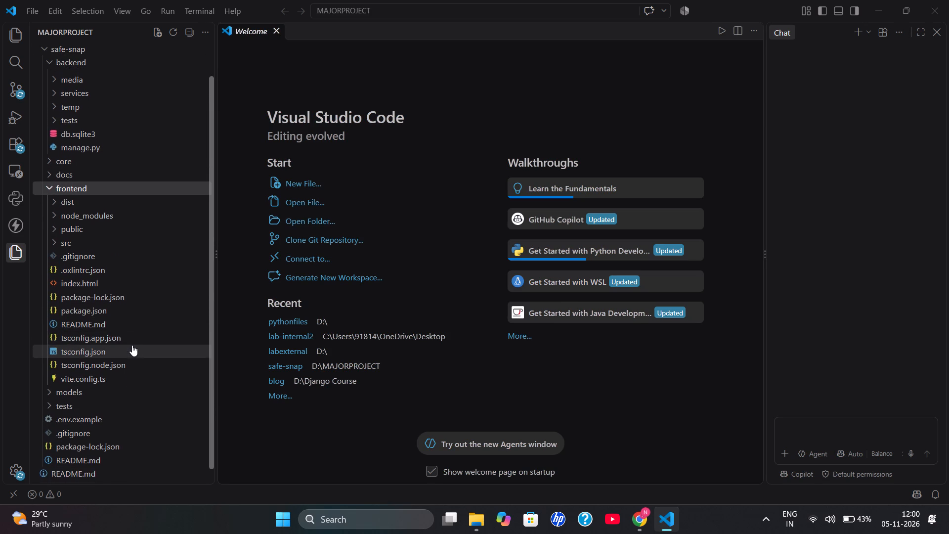
pyautogui.scroll(-1, 132, 345)
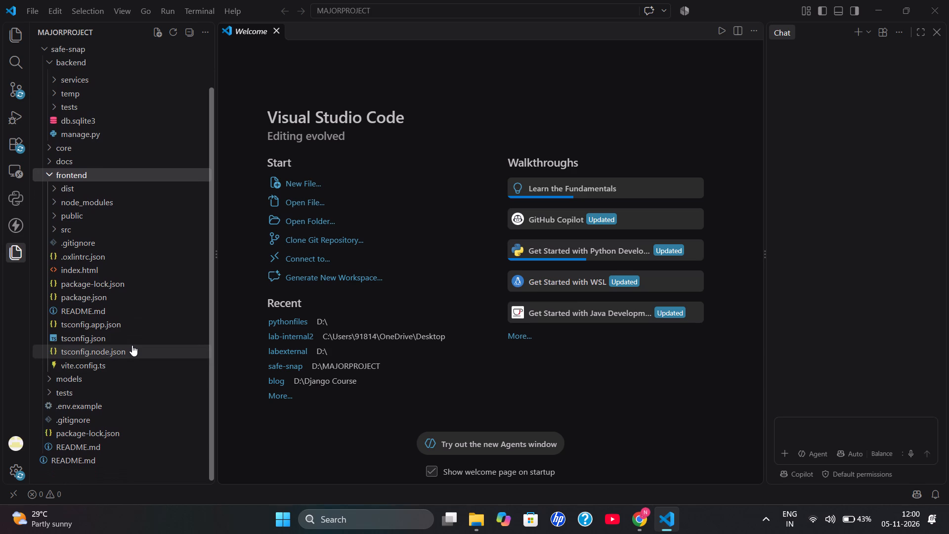
pyautogui.click(113, 83)
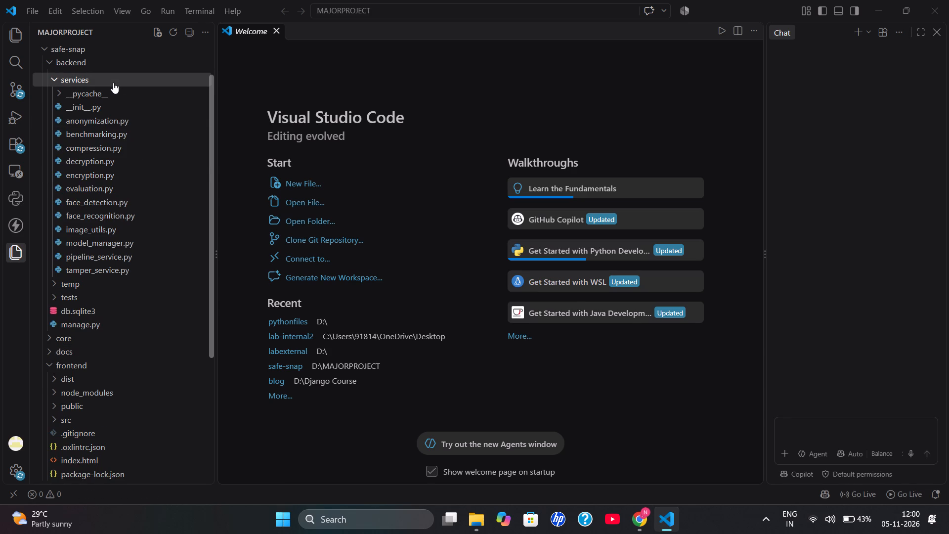
pyautogui.click(113, 83)
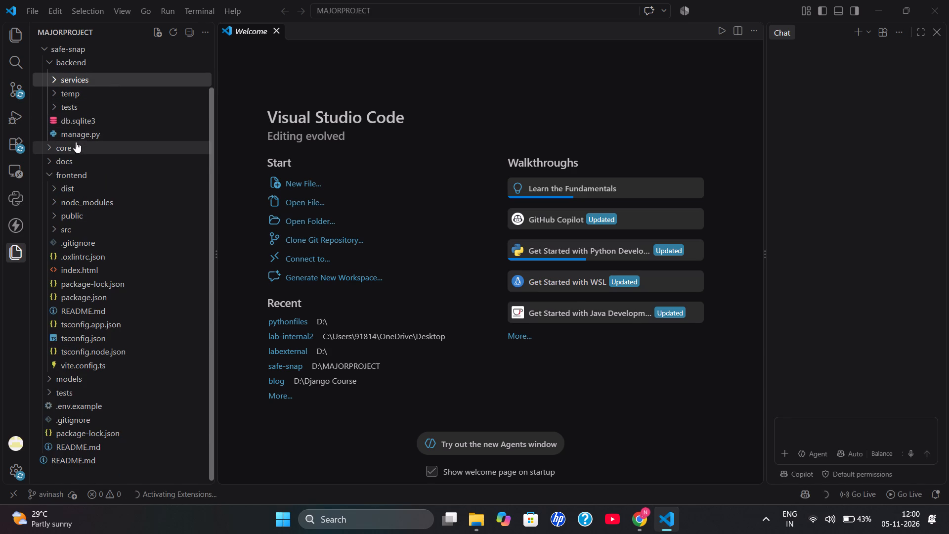
pyautogui.click(69, 172)
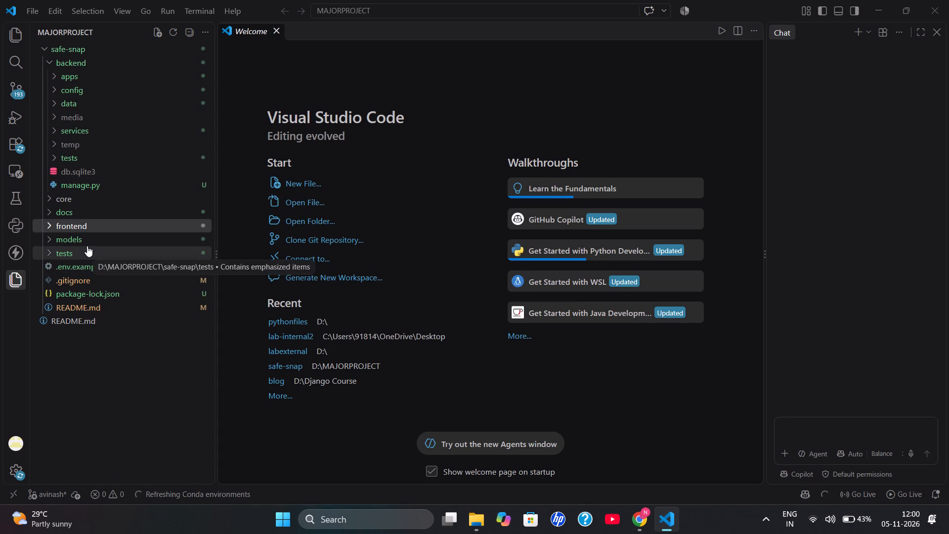
pyautogui.scroll(1, 87, 246)
pyautogui.click(84, 230)
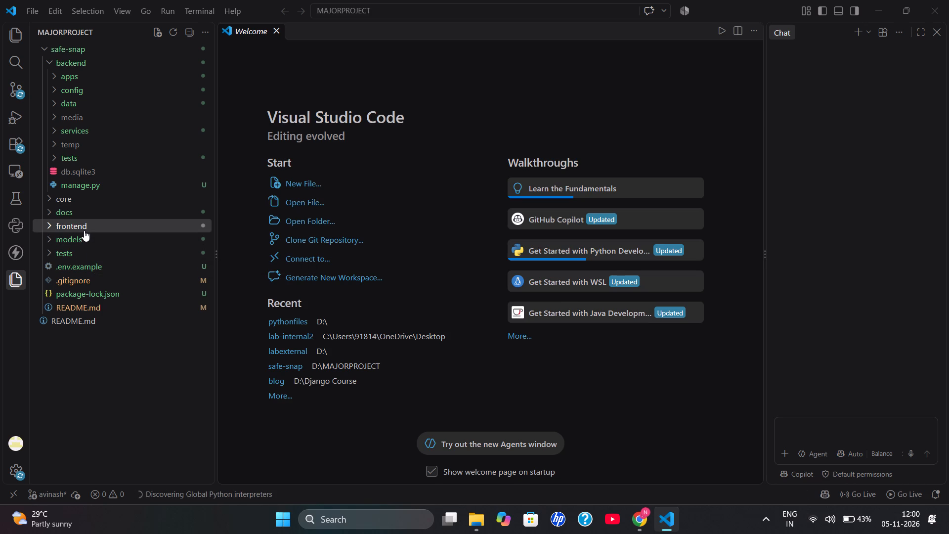
pyautogui.scroll(-2, 84, 230)
pyautogui.scroll(5, 84, 230)
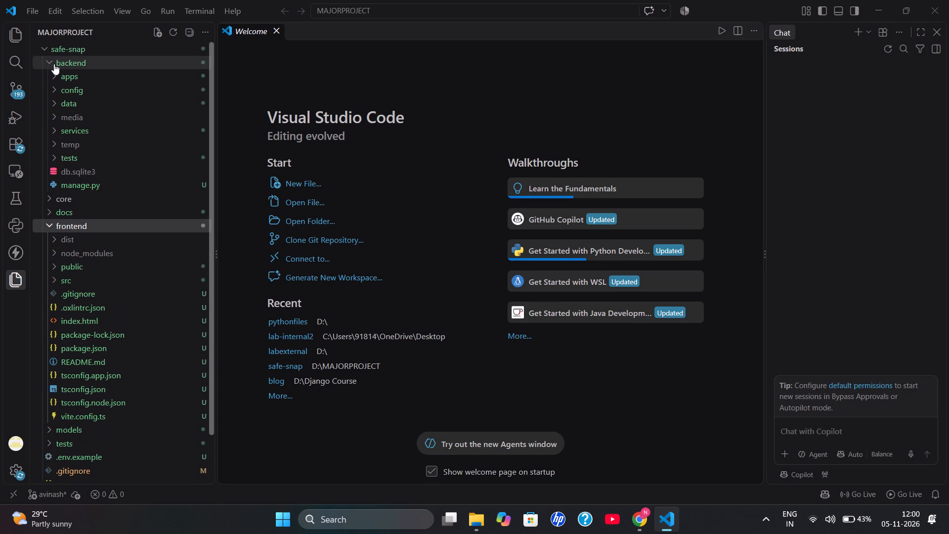
# Capture a screenshot of the expanded safe-snap file tree, from the safe-snap folder down to the .gitignore file.
pyautogui.press('Print')
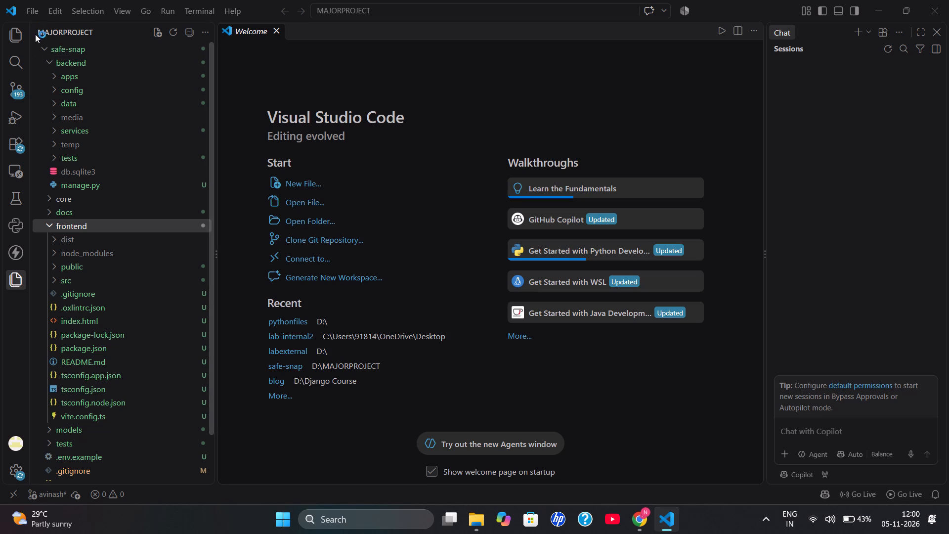
pyautogui.moveTo(40, 40); pyautogui.dragTo(145, 297)
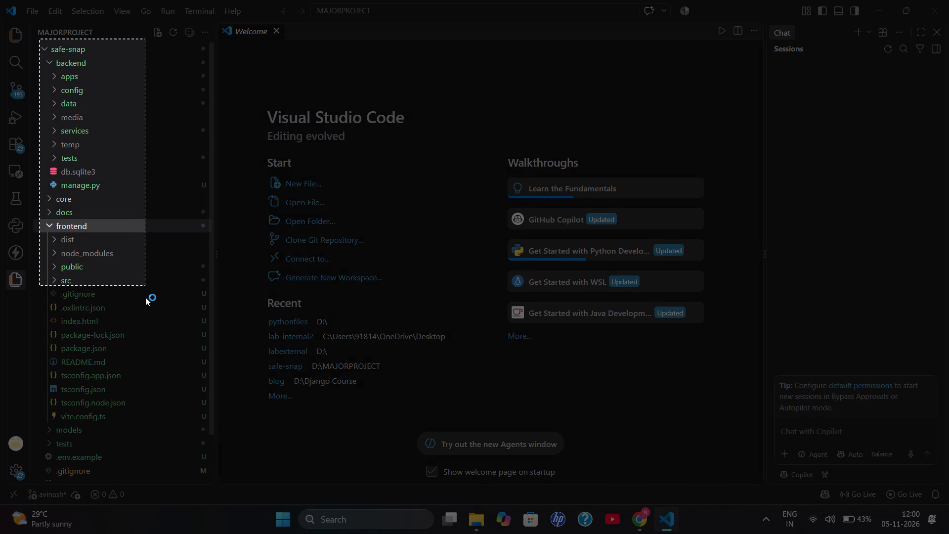
pyautogui.moveTo(145, 297); pyautogui.dragTo(193, 479)
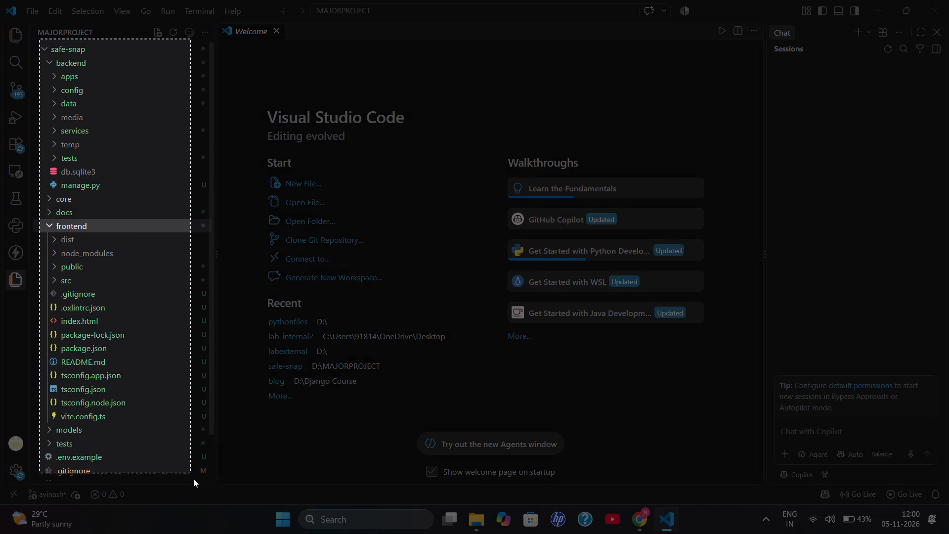
pyautogui.moveTo(193, 479); pyautogui.dragTo(216, 481)
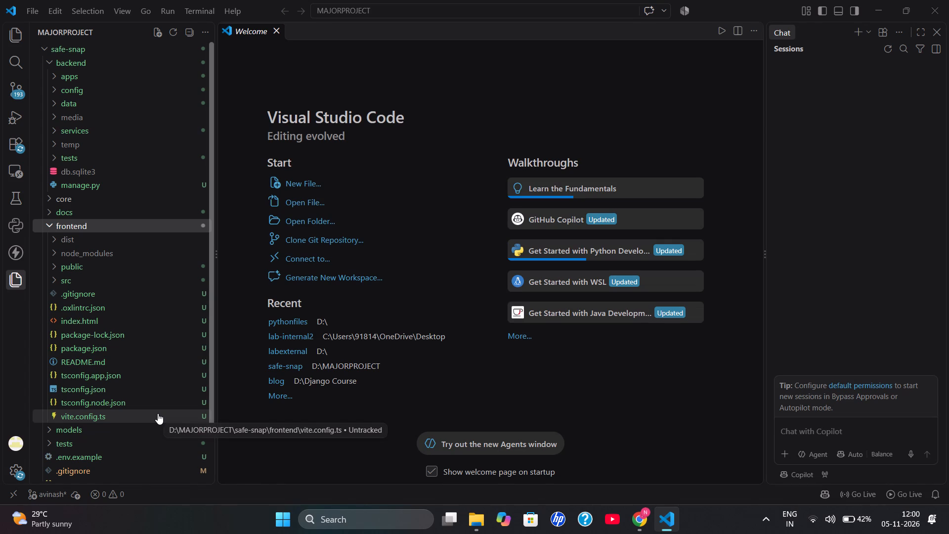
# Switch to the Chrome window showing the BATCH 11C folder in Google Drive.
pyautogui.hotkey('alt', 'Tab')
pyautogui.hotkey('alt', 'Tab')
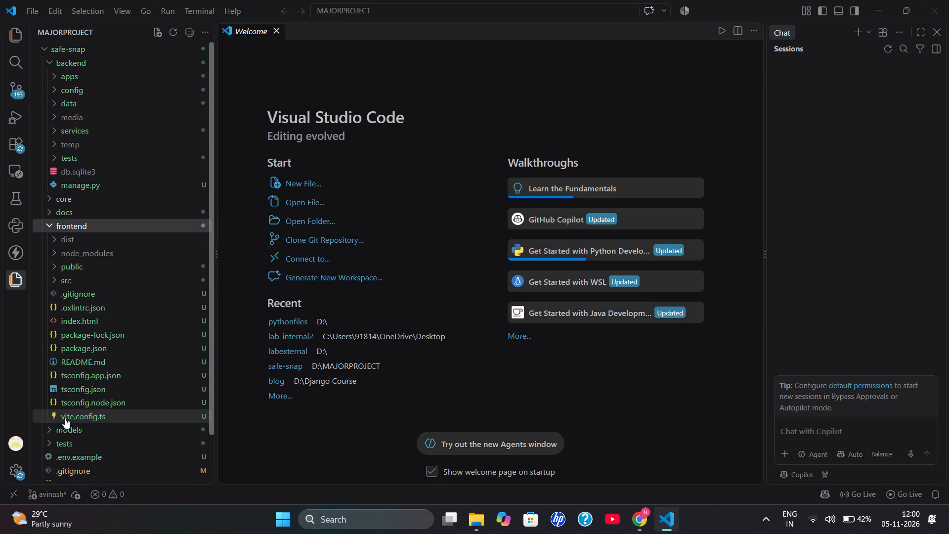
pyautogui.hotkey('alt', 'Tab')
pyautogui.hotkey('alt', 'Tab')
pyautogui.hotkey('alt', 'Tab')
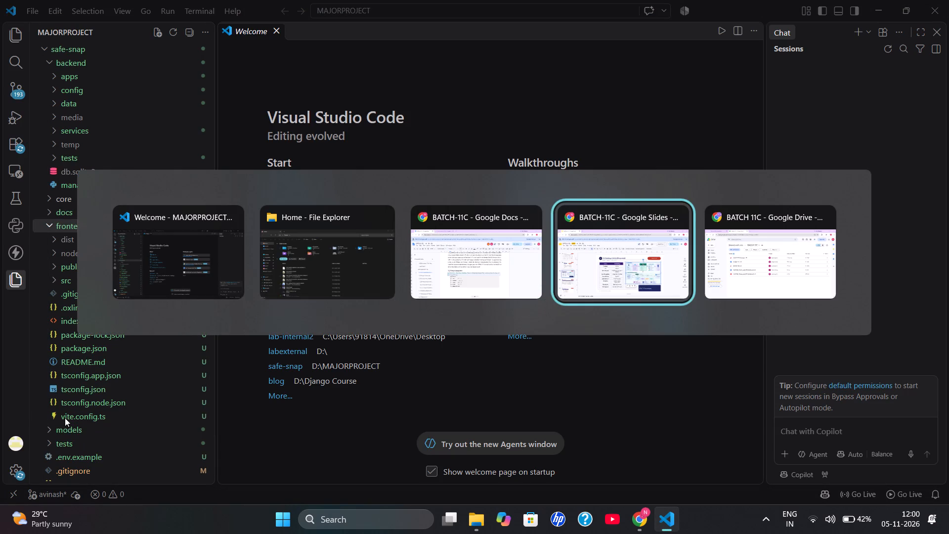
pyautogui.hotkey('alt', 'Tab')
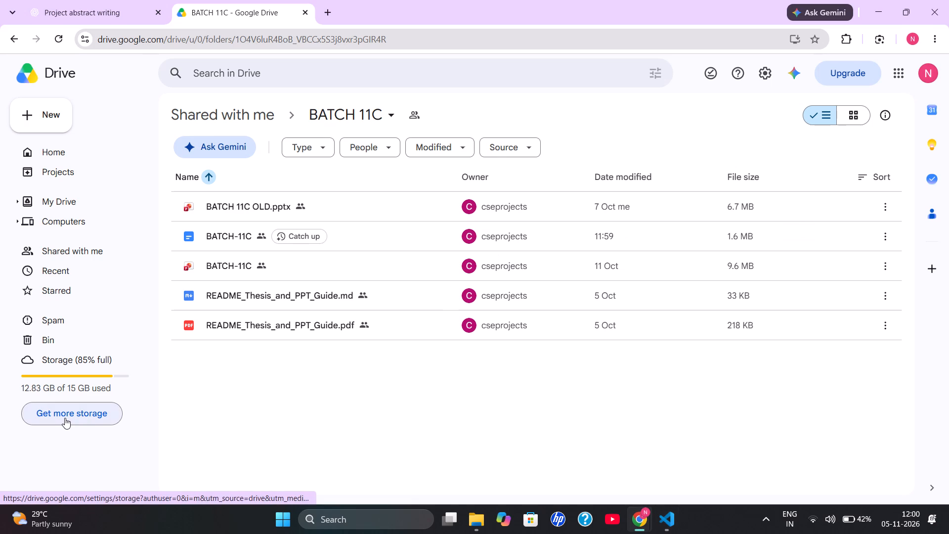
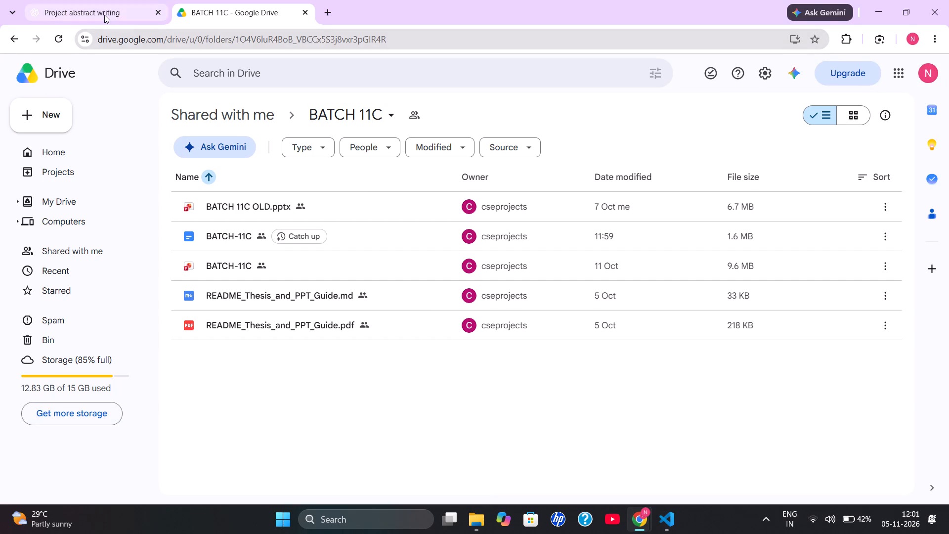
pyautogui.hotkey('alt', 'Tab')
pyautogui.hotkey('alt', 'Tab')
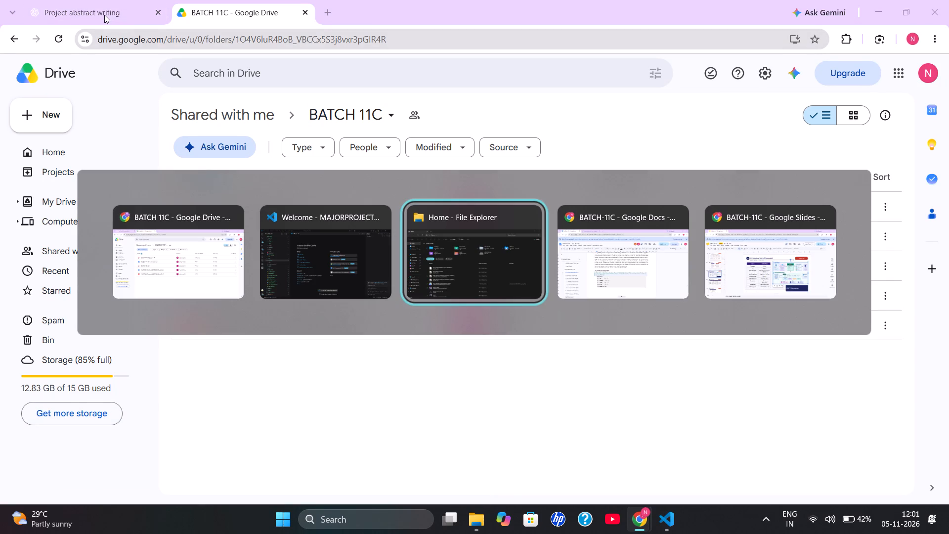
pyautogui.hotkey('alt', 'Tab')
pyautogui.hotkey('alt', 'Tab')
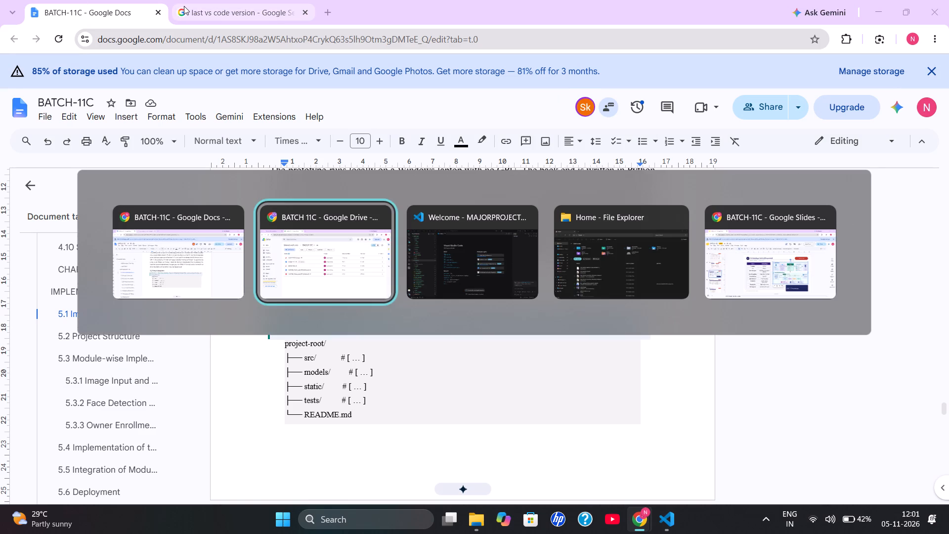
pyautogui.hotkey('alt', 'Tab')
pyautogui.hotkey('alt', 'Tab')
pyautogui.hotkey('alt', 'Tab')
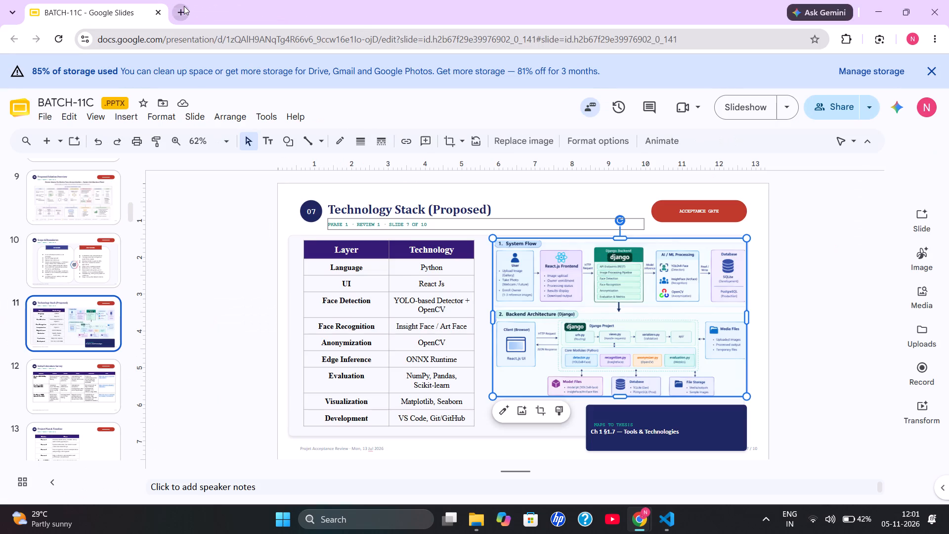
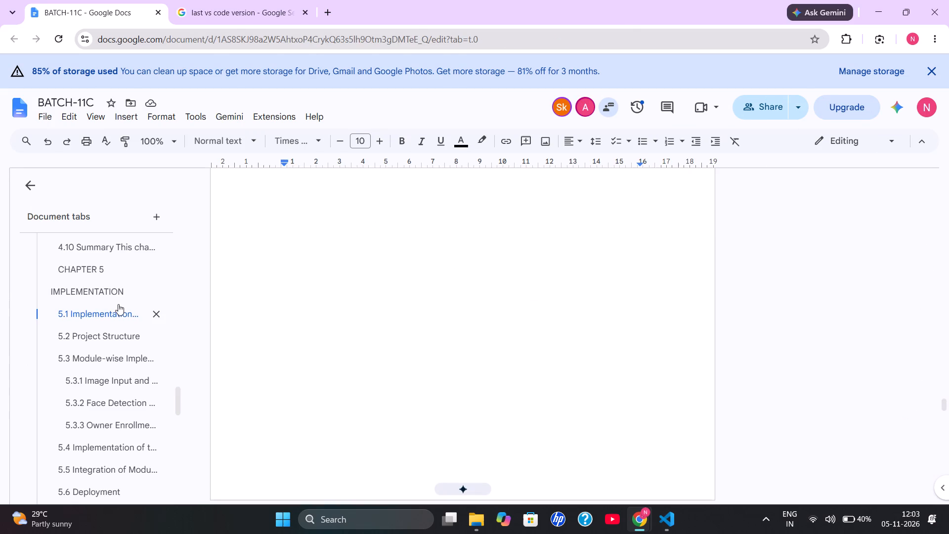
pyautogui.scroll(2, 116, 304)
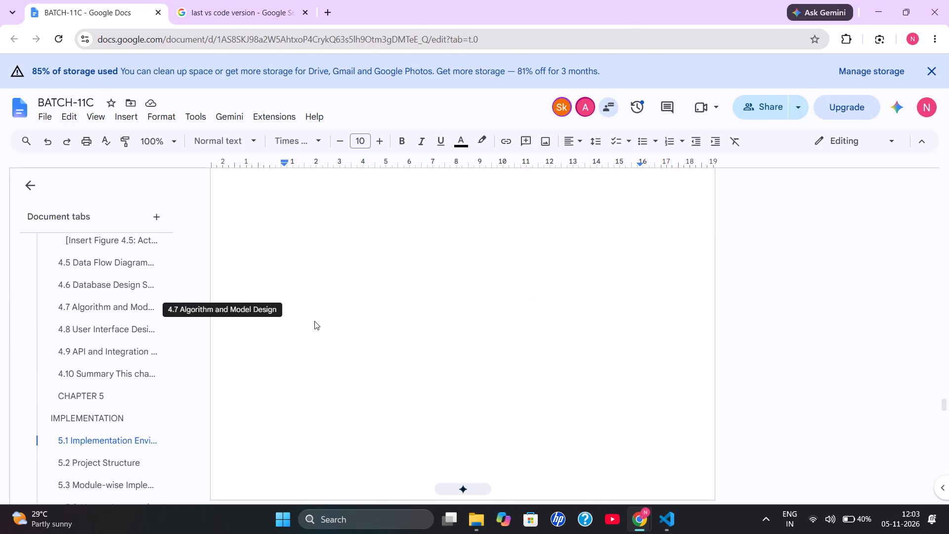
pyautogui.scroll(6, 344, 323)
pyautogui.scroll(-3, 344, 323)
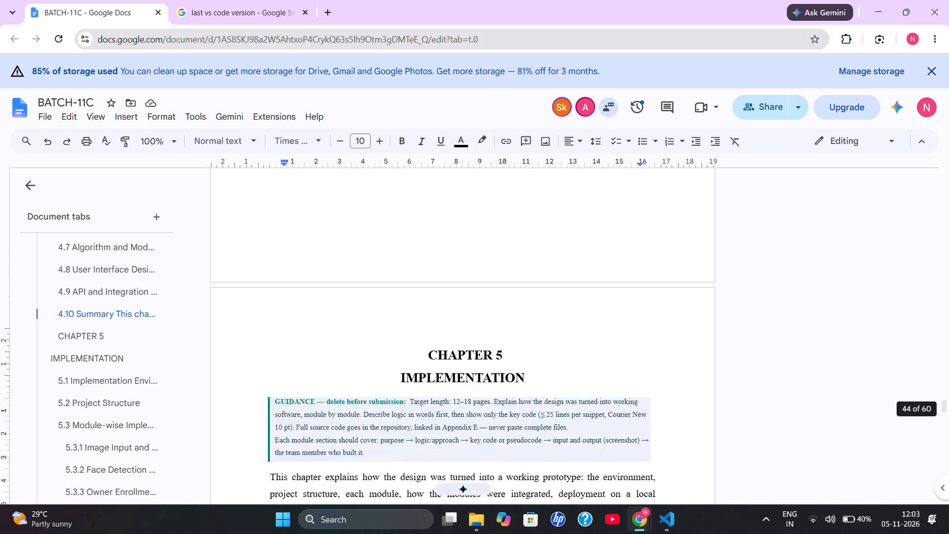
pyautogui.scroll(-7, 344, 323)
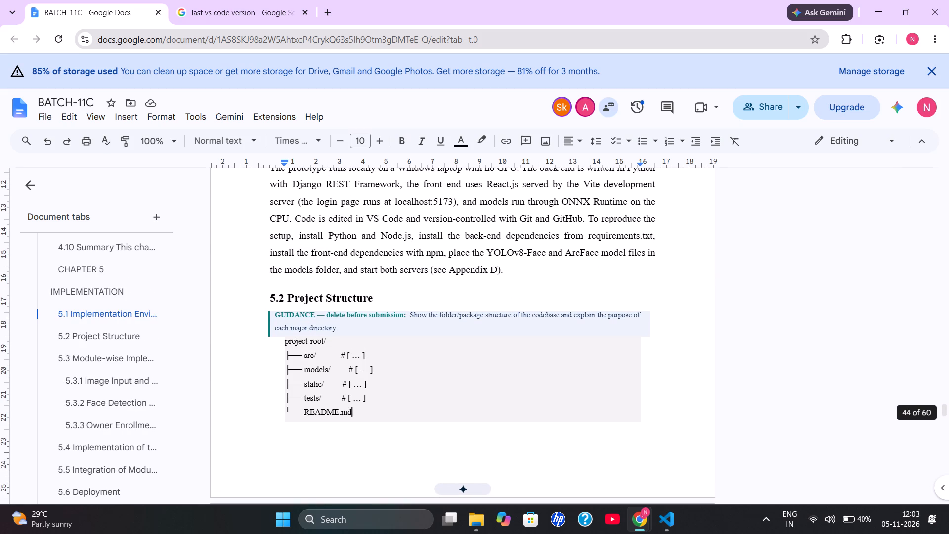
pyautogui.moveTo(284, 345); pyautogui.dragTo(337, 354)
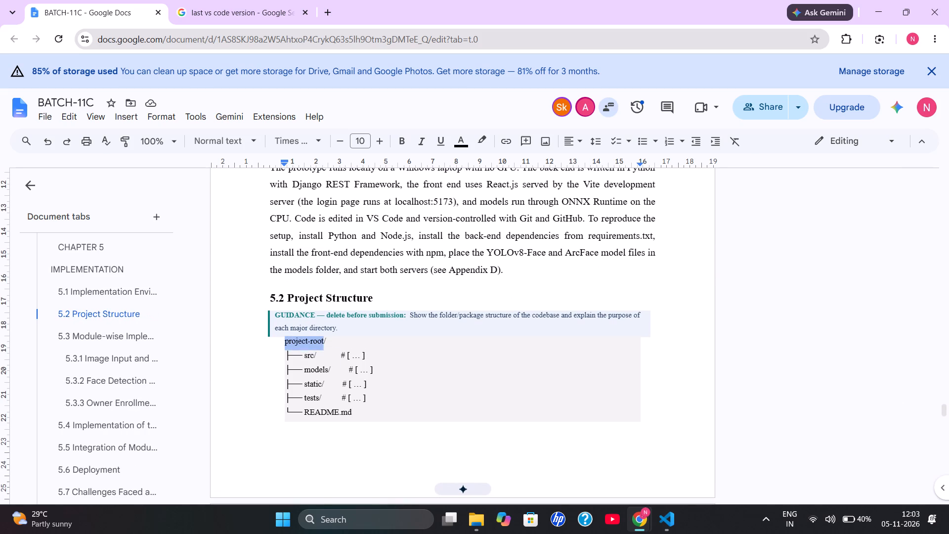
pyautogui.moveTo(337, 354); pyautogui.dragTo(370, 409)
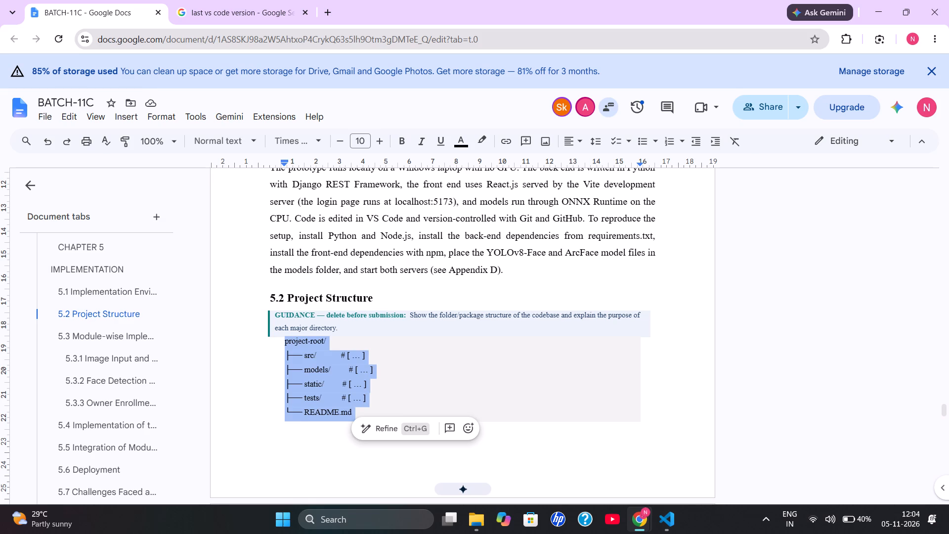
pyautogui.press('BackSpace')
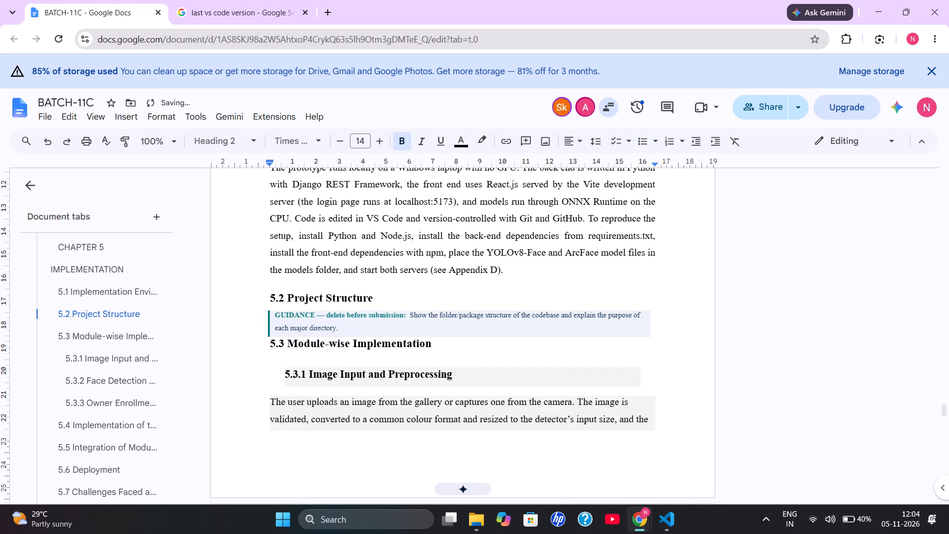
pyautogui.hotkey('ctrl', 'v')
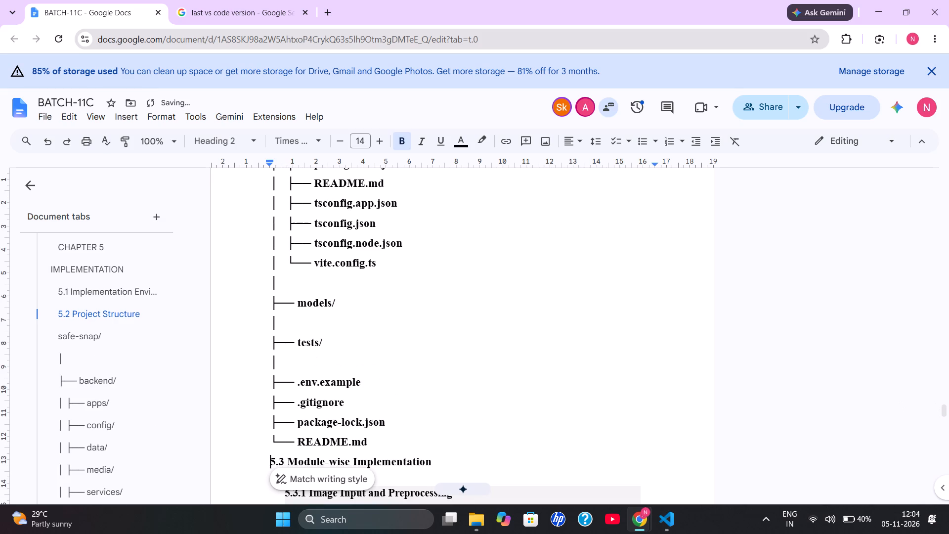
# Review the pasted safe-snap tree's formatting and page layout between sections 5.2 and 5.3.
pyautogui.scroll(9, 469, 366)
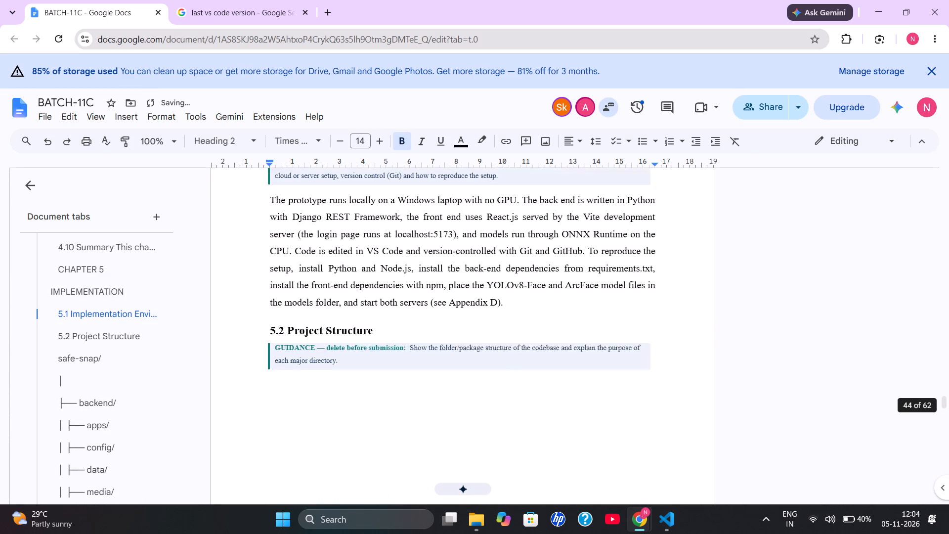
pyautogui.scroll(-4, 469, 366)
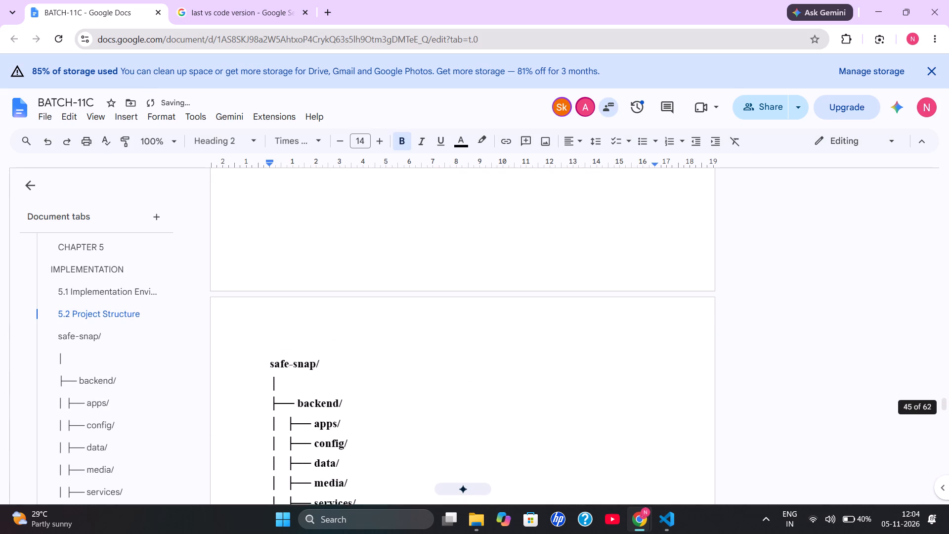
pyautogui.scroll(-1, 469, 366)
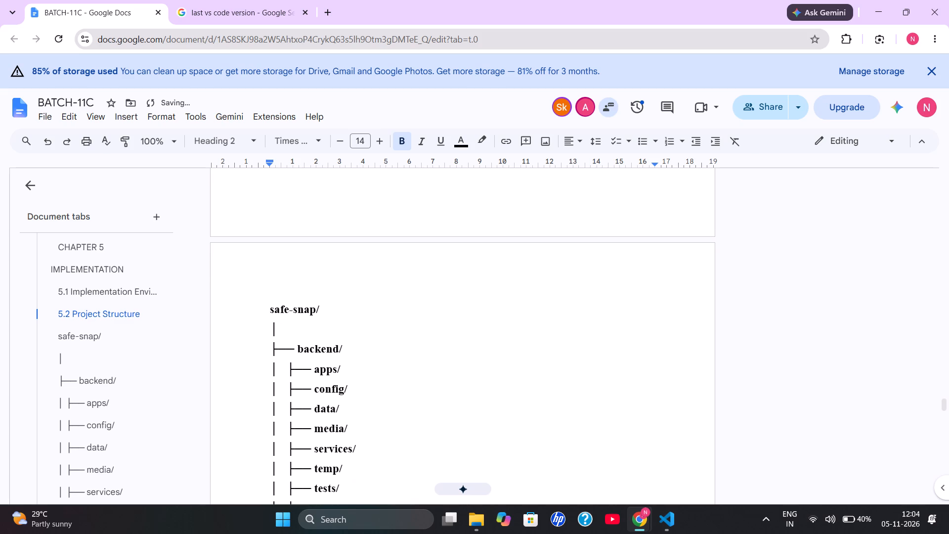
pyautogui.scroll(-10, 469, 366)
pyautogui.scroll(3, 469, 366)
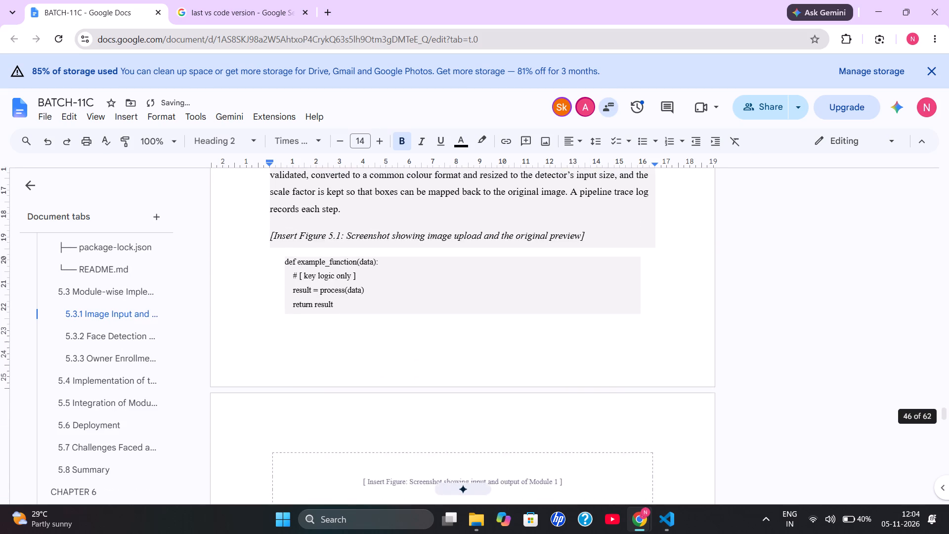
pyautogui.scroll(4, 469, 366)
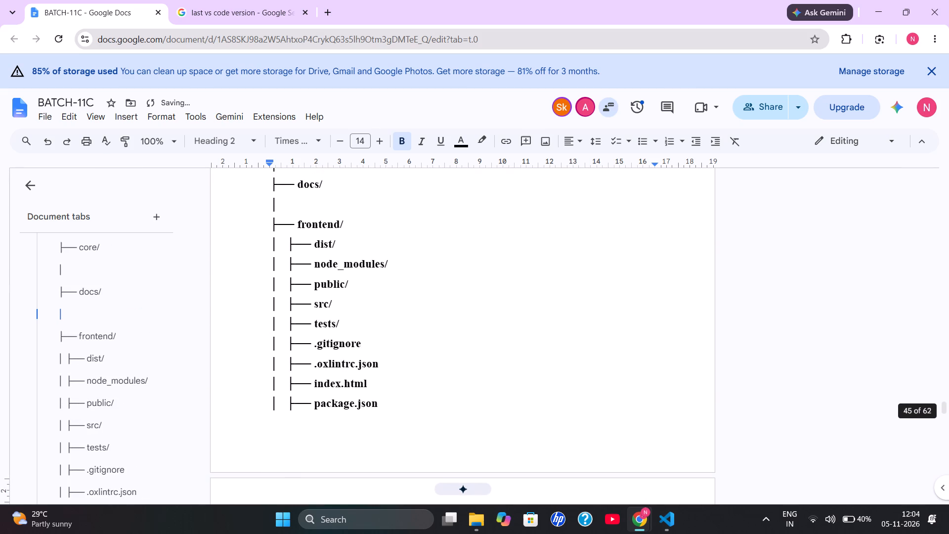
pyautogui.scroll(5, 469, 366)
pyautogui.hscroll(1, 469, 366)
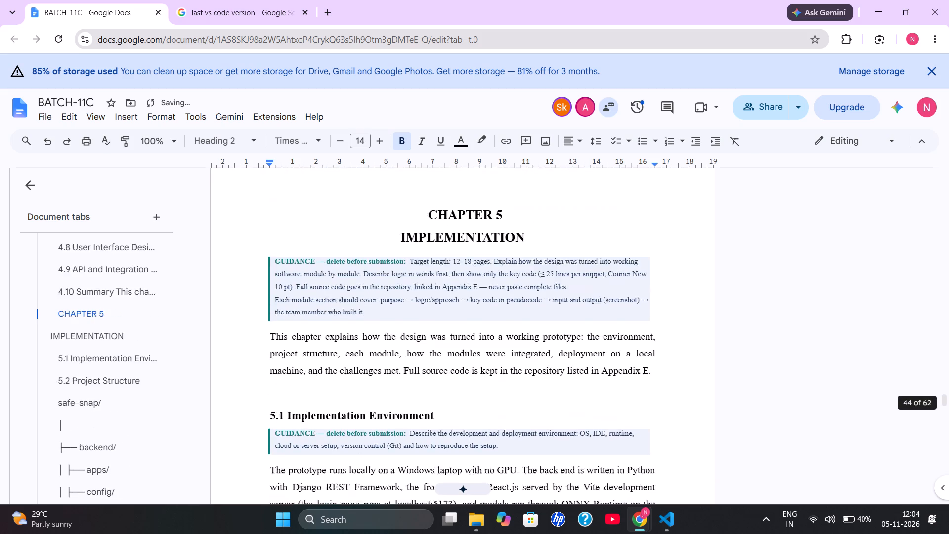
pyautogui.hscroll(1, 469, 366)
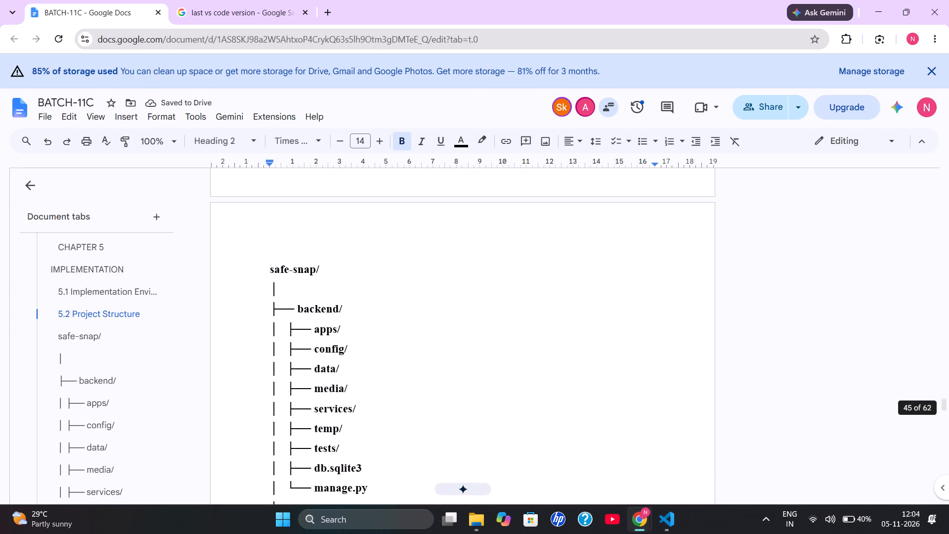
pyautogui.hscroll(1, 469, 366)
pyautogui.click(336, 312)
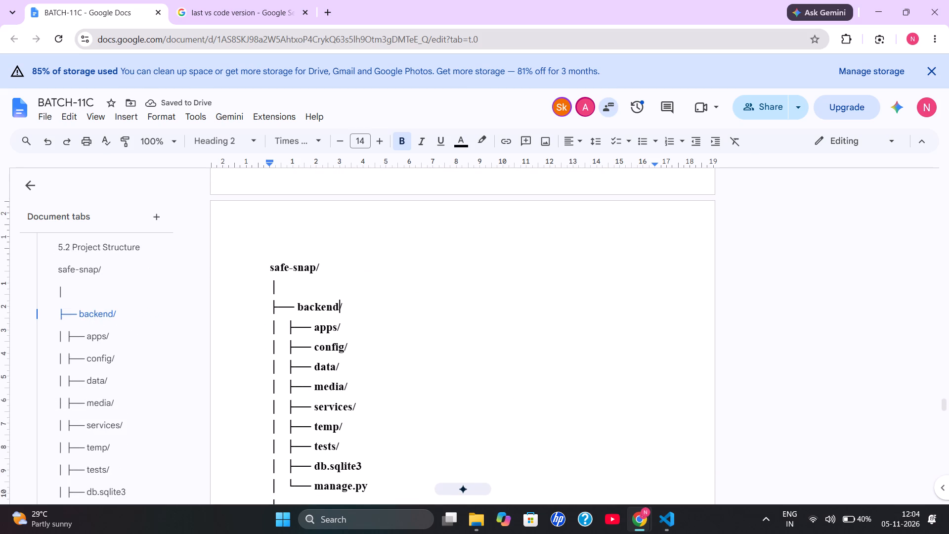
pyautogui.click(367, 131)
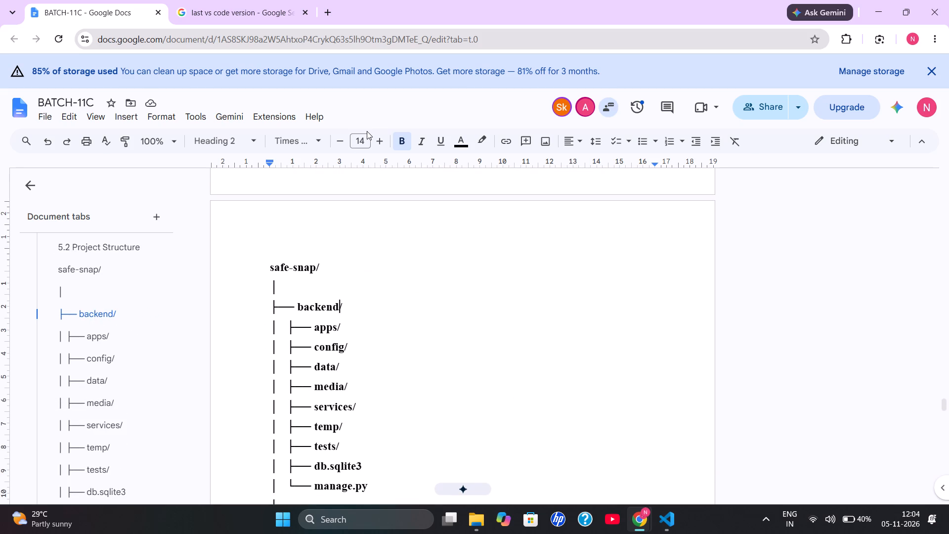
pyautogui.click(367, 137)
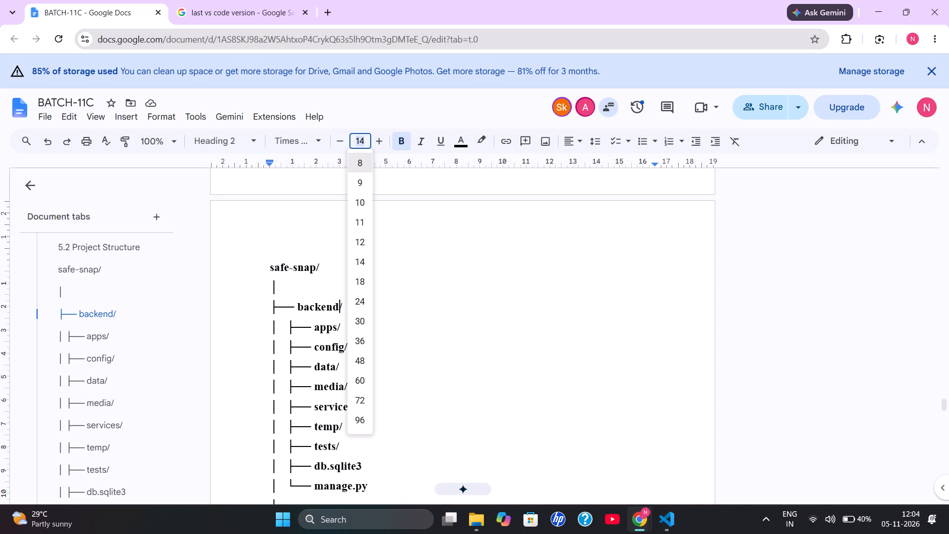
# Set the font size of the whole pasted tree, from safe-snap/ to the final README.md, to 12.
pyautogui.moveTo(271, 267); pyautogui.dragTo(353, 533)
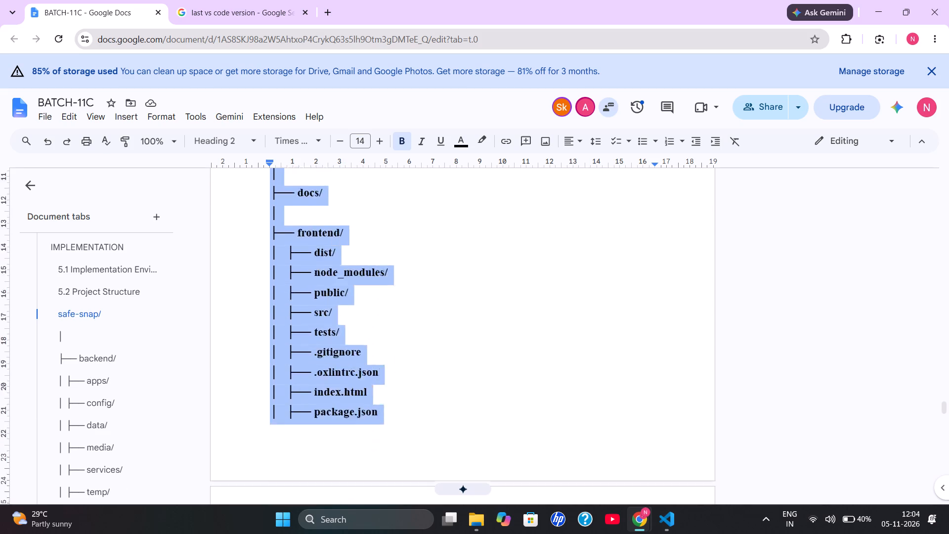
pyautogui.moveTo(353, 533); pyautogui.dragTo(408, 265)
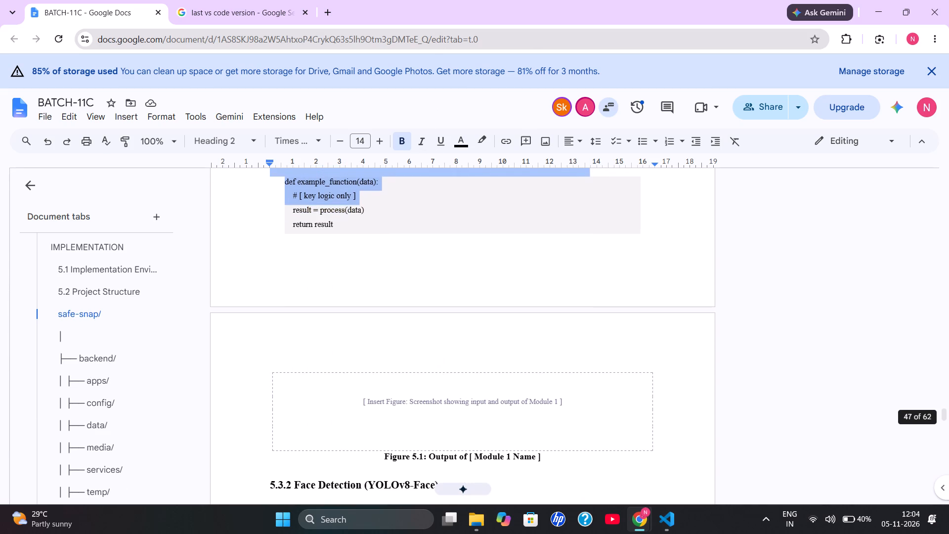
pyautogui.moveTo(408, 265); pyautogui.dragTo(432, 176)
pyautogui.hotkey('shift', 'Up')
pyautogui.hotkey('shift', 'Up')
pyautogui.hotkey('shift', 'Up')
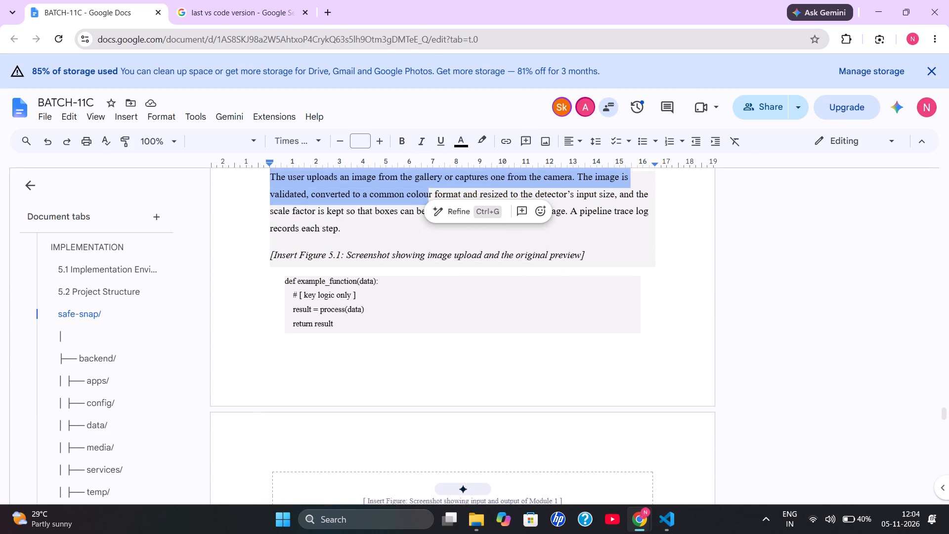
pyautogui.hotkey('shift', 'Up')
pyautogui.hotkey('shift', 'Up')
pyautogui.hotkey('shift', 'Up')
pyautogui.hotkey('shift', 'Up')
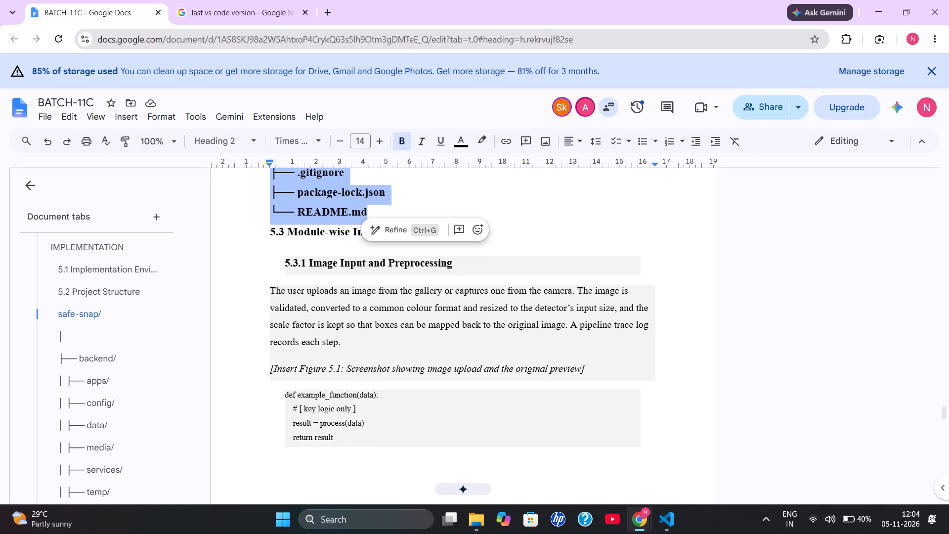
pyautogui.click(366, 136)
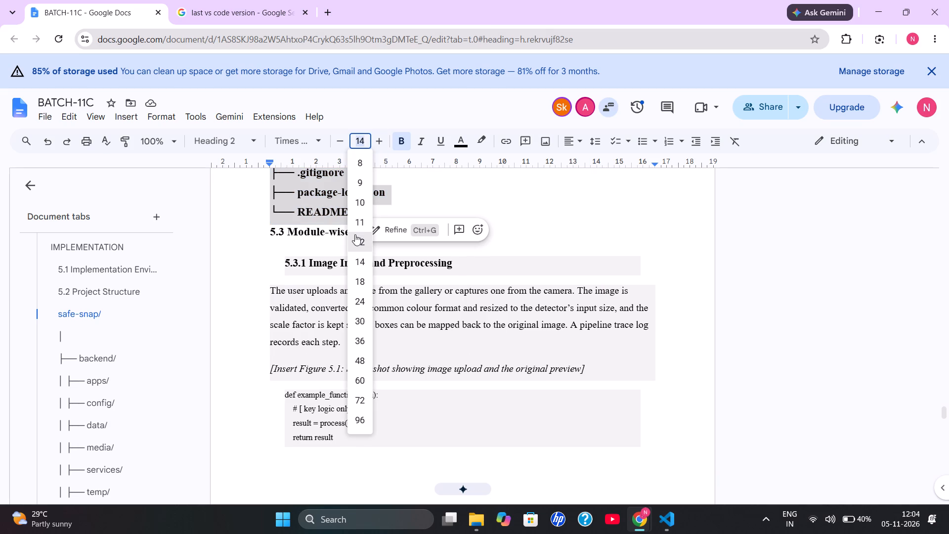
pyautogui.click(355, 234)
# Deselect the resized tree and check how it is laid out across the pages following the 5.2 Project Structure heading.
pyautogui.scroll(4, 459, 302)
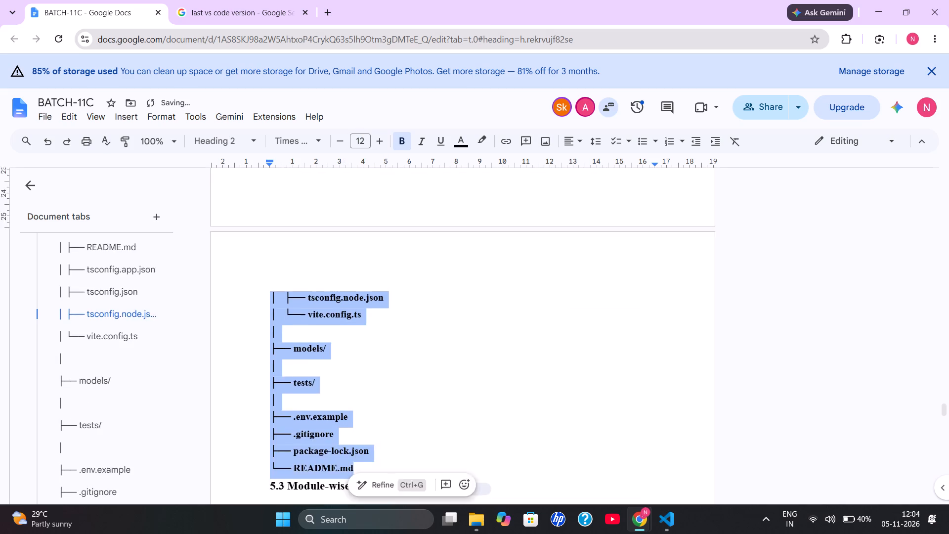
pyautogui.click(459, 302)
pyautogui.scroll(2, 459, 302)
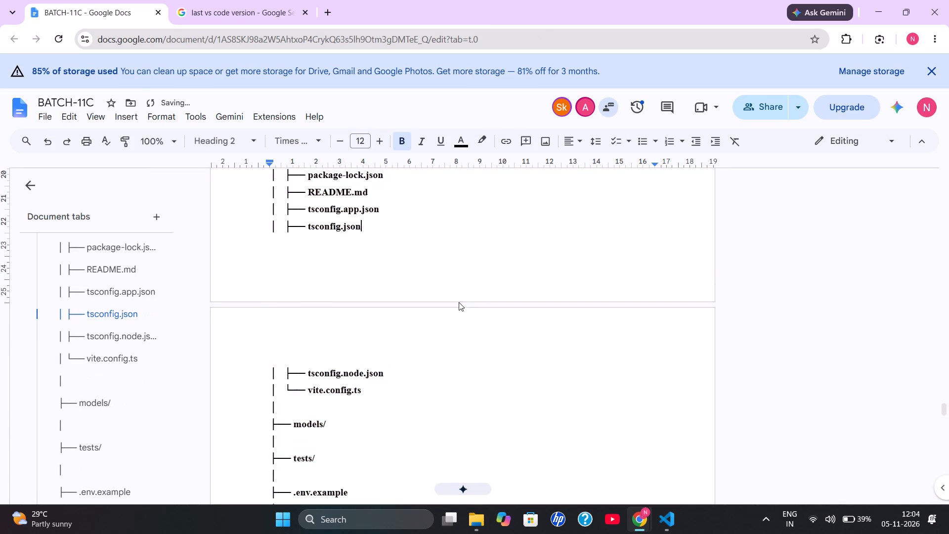
pyautogui.scroll(6, 459, 302)
pyautogui.scroll(-1, 459, 302)
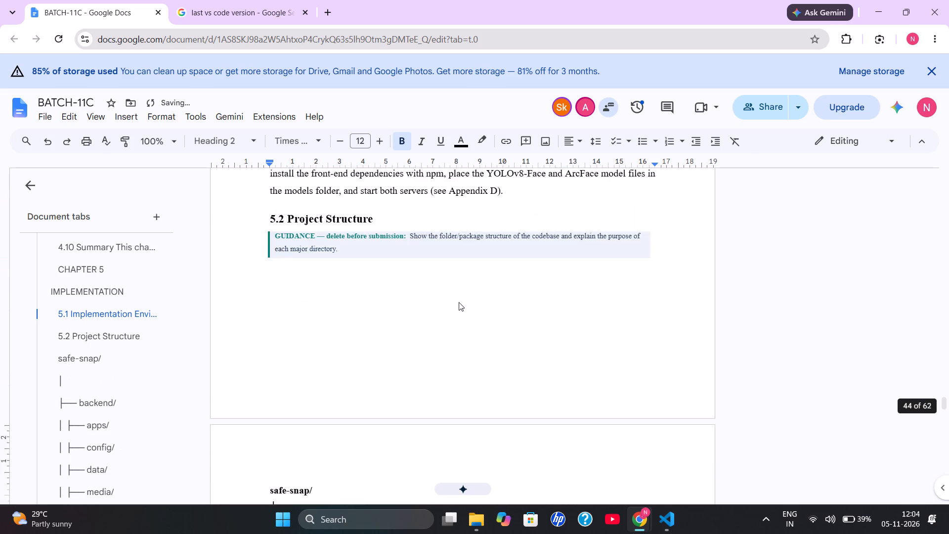
pyautogui.scroll(-1, 459, 302)
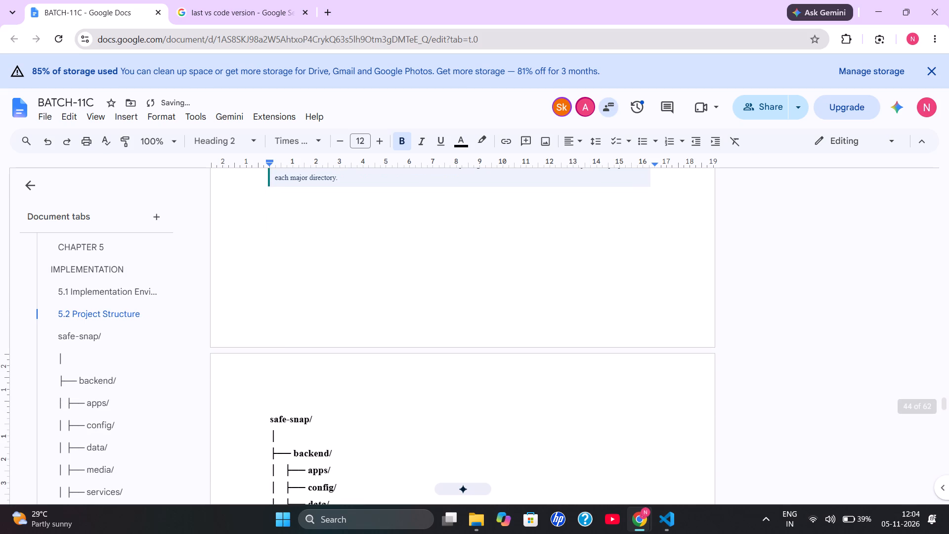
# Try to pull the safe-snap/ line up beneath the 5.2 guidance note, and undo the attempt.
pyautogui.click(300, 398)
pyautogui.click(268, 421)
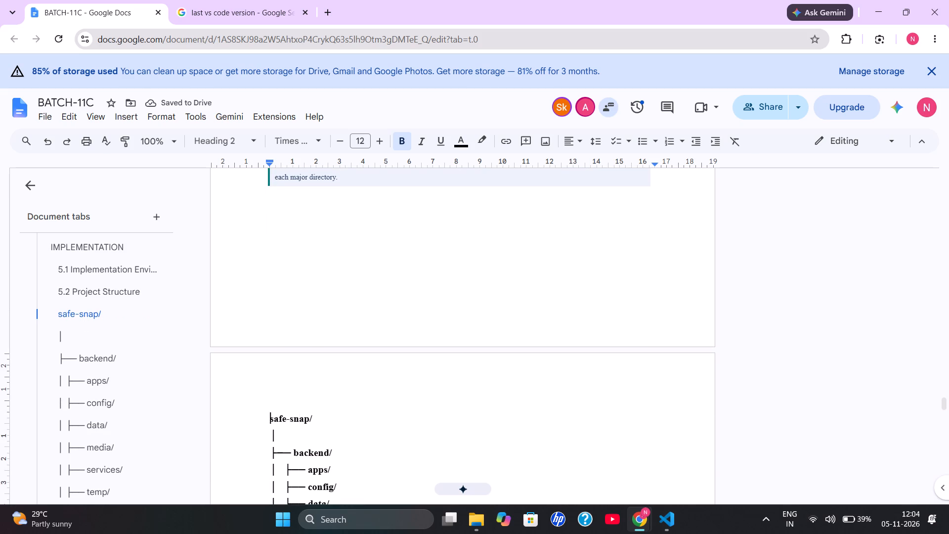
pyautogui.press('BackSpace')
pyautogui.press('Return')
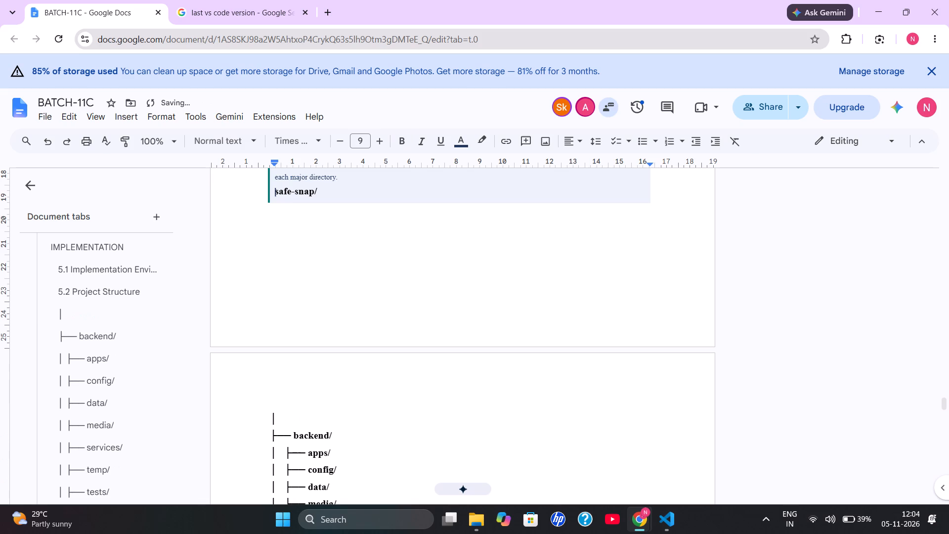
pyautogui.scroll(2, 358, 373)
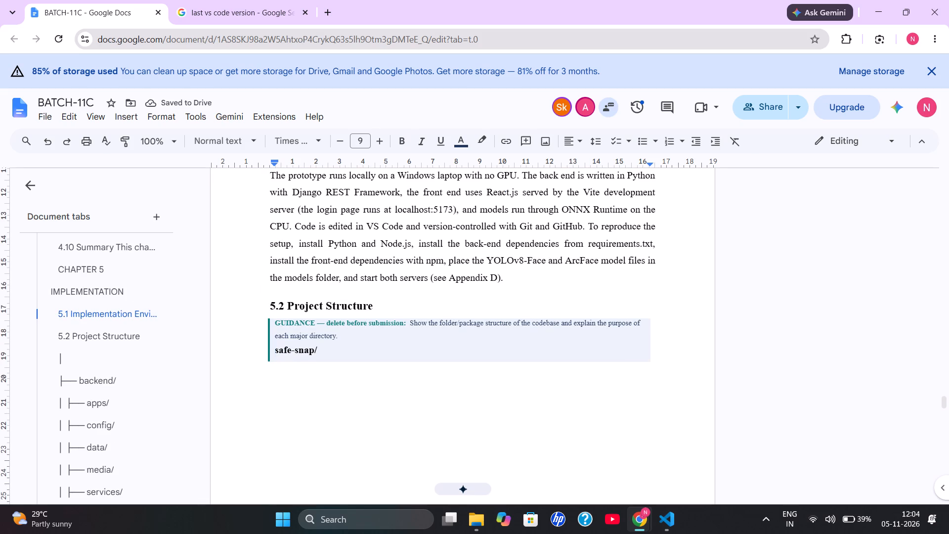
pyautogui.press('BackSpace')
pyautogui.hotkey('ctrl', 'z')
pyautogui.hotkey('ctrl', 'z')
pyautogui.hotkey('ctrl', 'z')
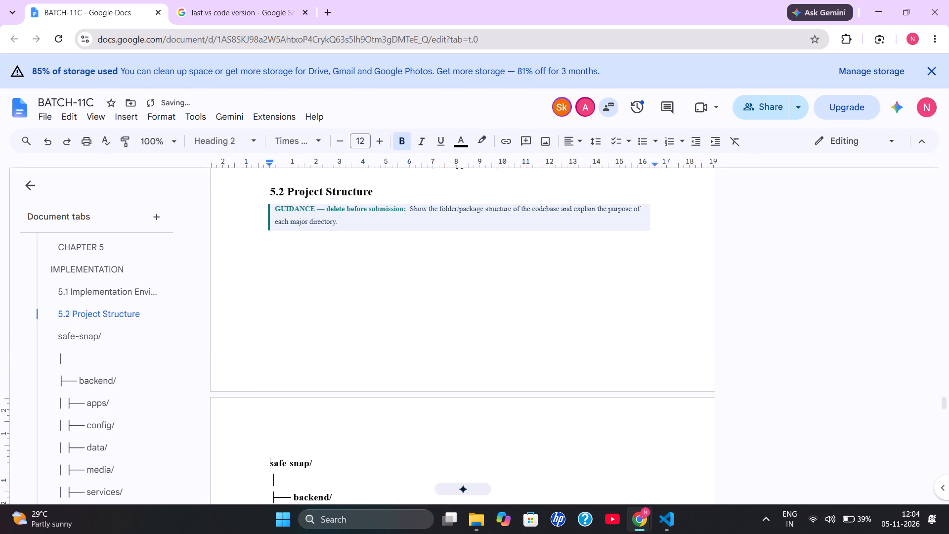
# Review how the safe-snap tree continues across the pages and in the document outline, from the 5.2 heading through the frontend files.
pyautogui.scroll(1, 401, 345)
pyautogui.scroll(-3, 401, 345)
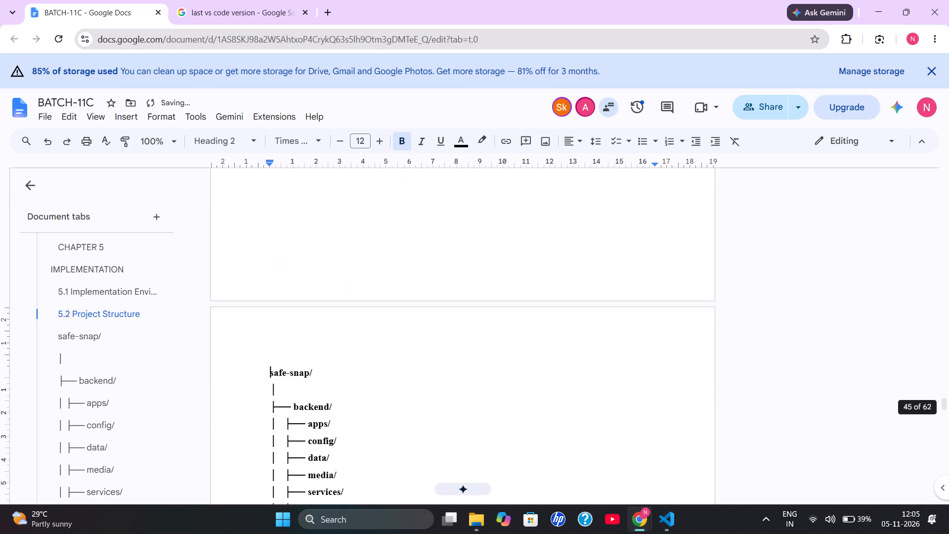
pyautogui.scroll(-8, 401, 345)
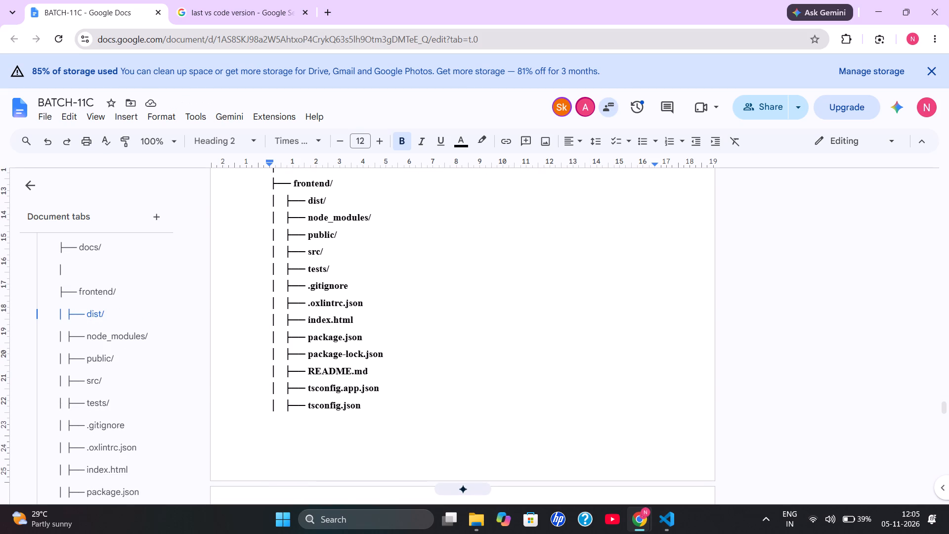
pyautogui.scroll(5, 62, 373)
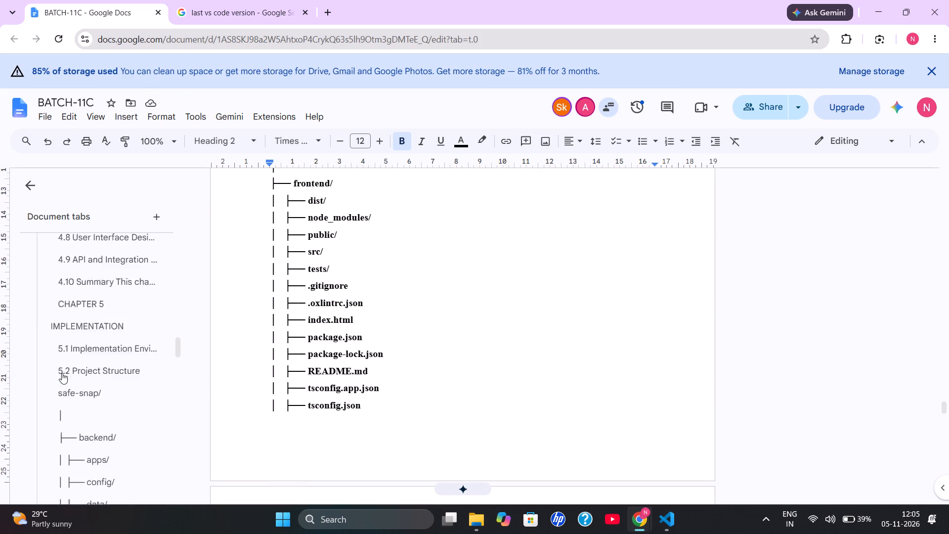
pyautogui.scroll(1, 62, 373)
pyautogui.scroll(-1, 62, 373)
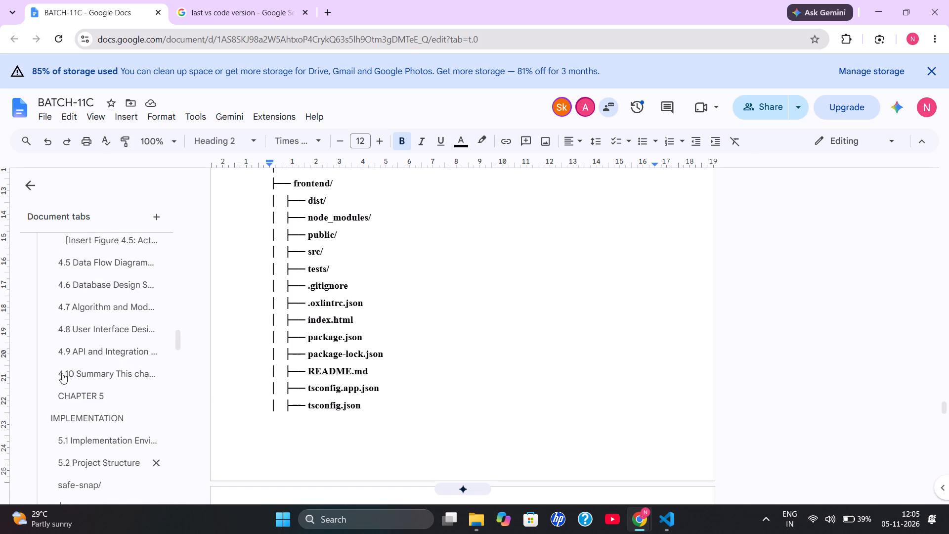
pyautogui.scroll(-1, 62, 373)
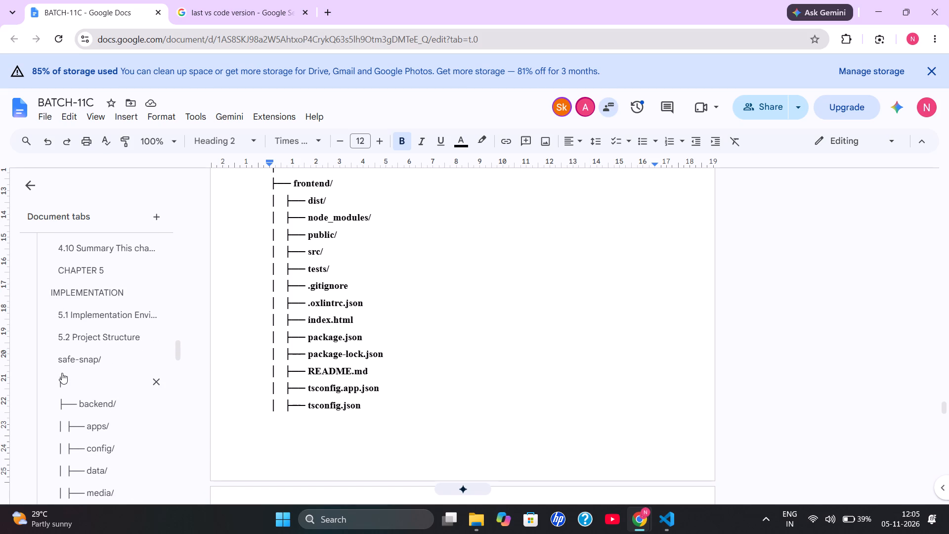
pyautogui.scroll(6, 412, 309)
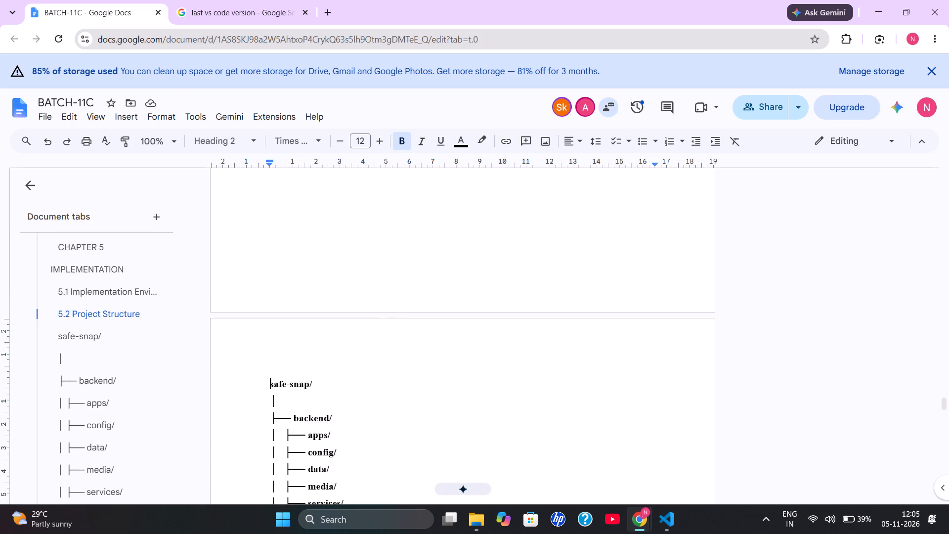
# Insert a single space before safe-snap/ on the tree's first line and check the layout down to 5.3 Module-wise Implementation.
pyautogui.press('space')
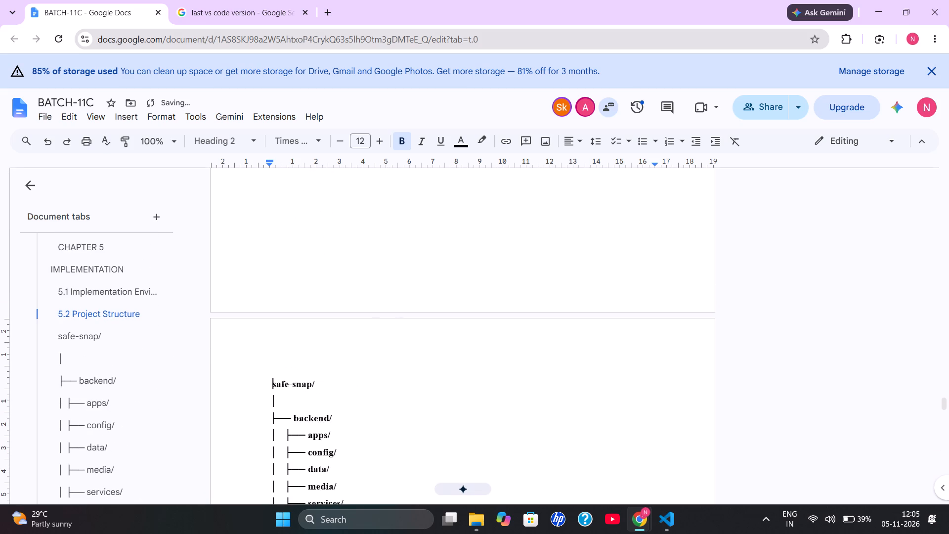
pyautogui.scroll(3, 336, 341)
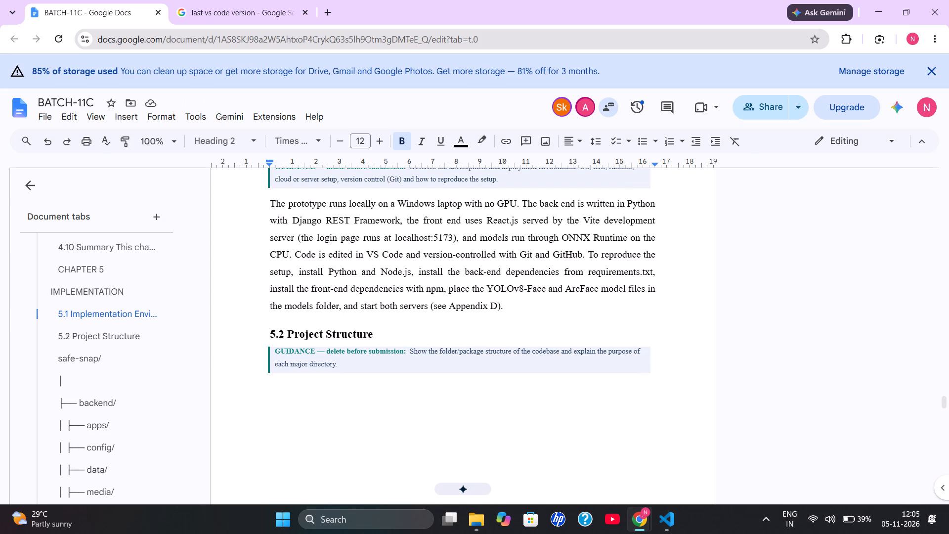
pyautogui.scroll(-3, 369, 414)
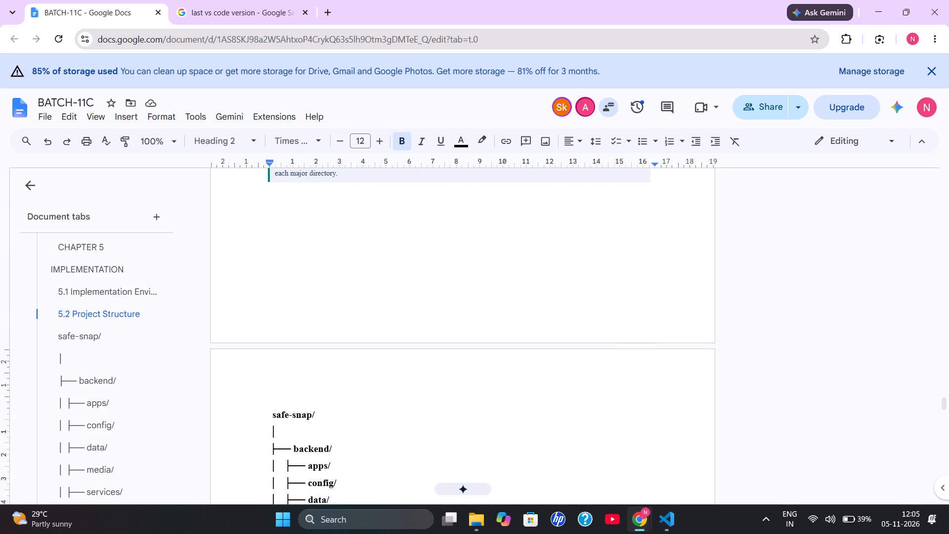
pyautogui.scroll(-8, 369, 414)
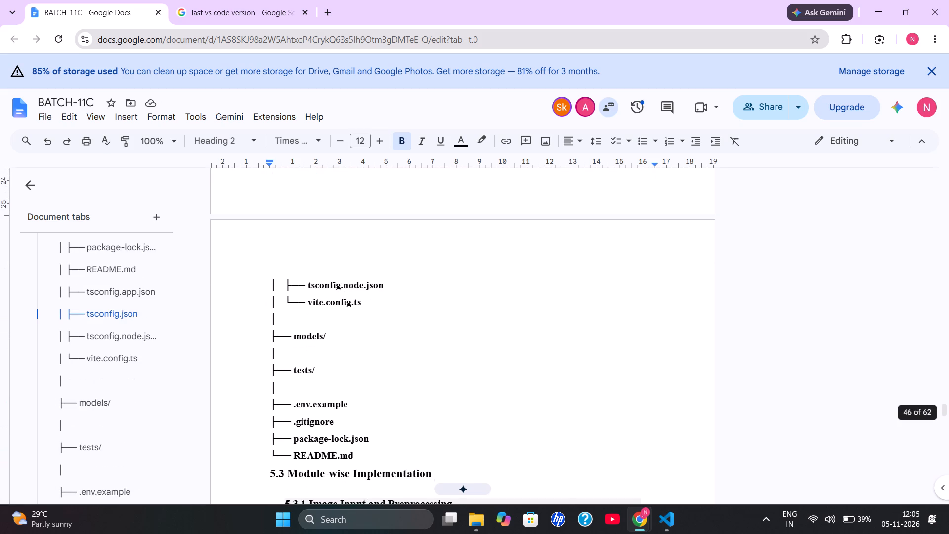
pyautogui.scroll(-1, 369, 414)
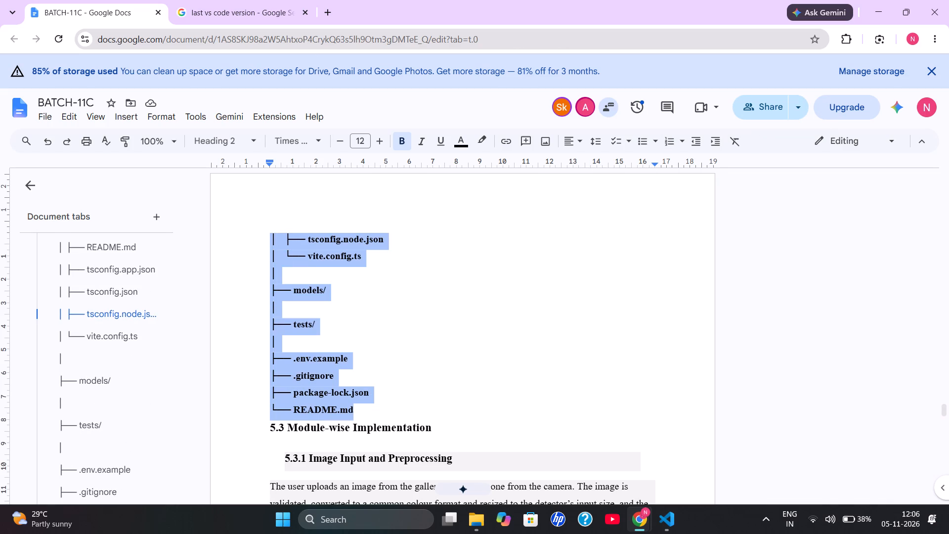
pyautogui.moveTo(271, 195); pyautogui.dragTo(283, 191)
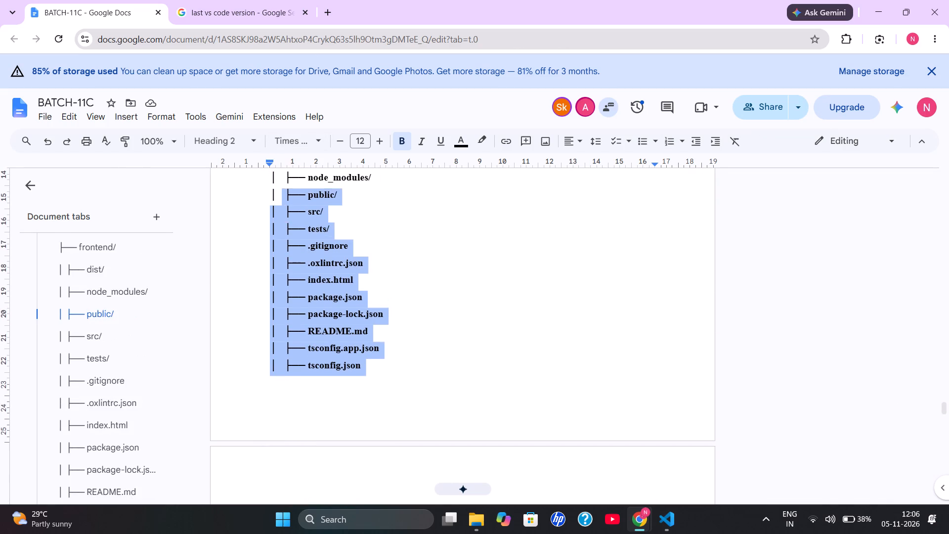
pyautogui.moveTo(283, 191); pyautogui.dragTo(264, 176)
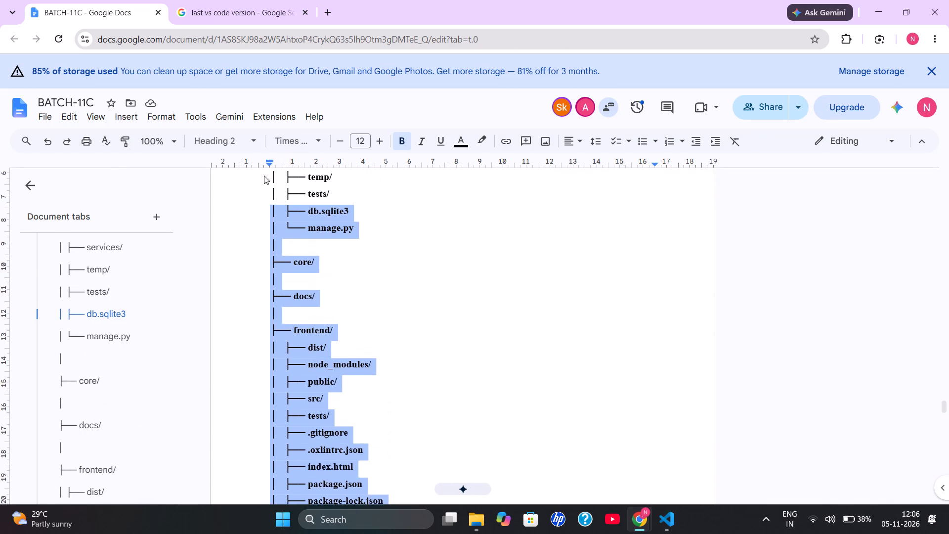
pyautogui.moveTo(264, 176); pyautogui.dragTo(289, 368)
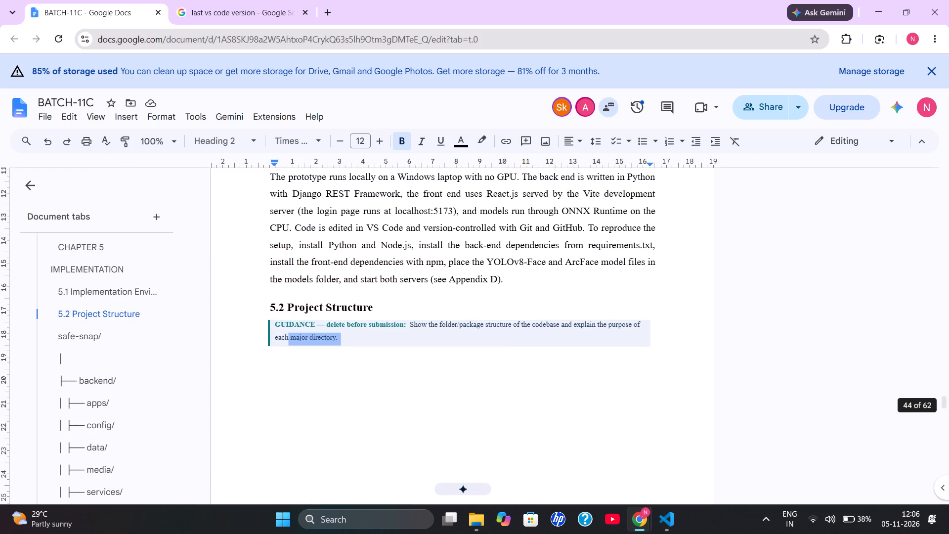
pyautogui.moveTo(289, 368); pyautogui.dragTo(393, 484)
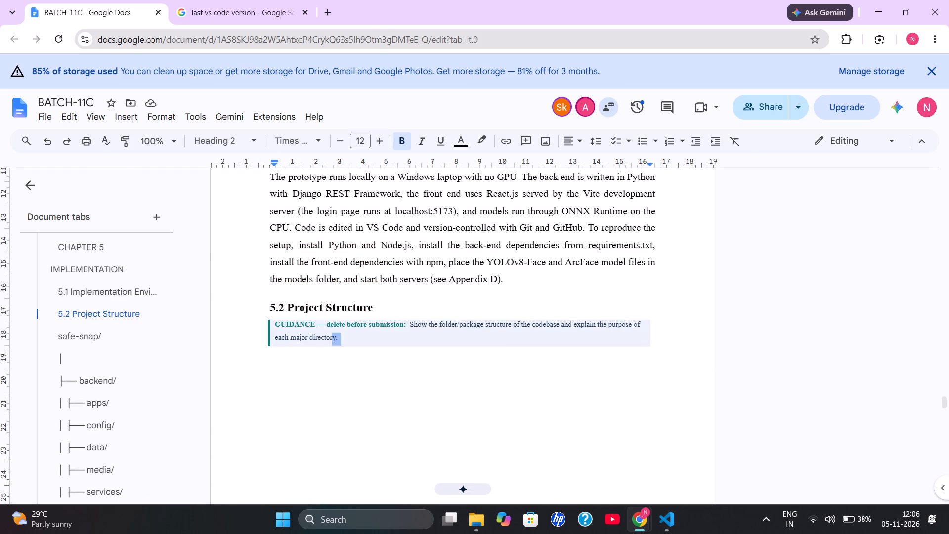
pyautogui.moveTo(393, 484); pyautogui.dragTo(275, 408)
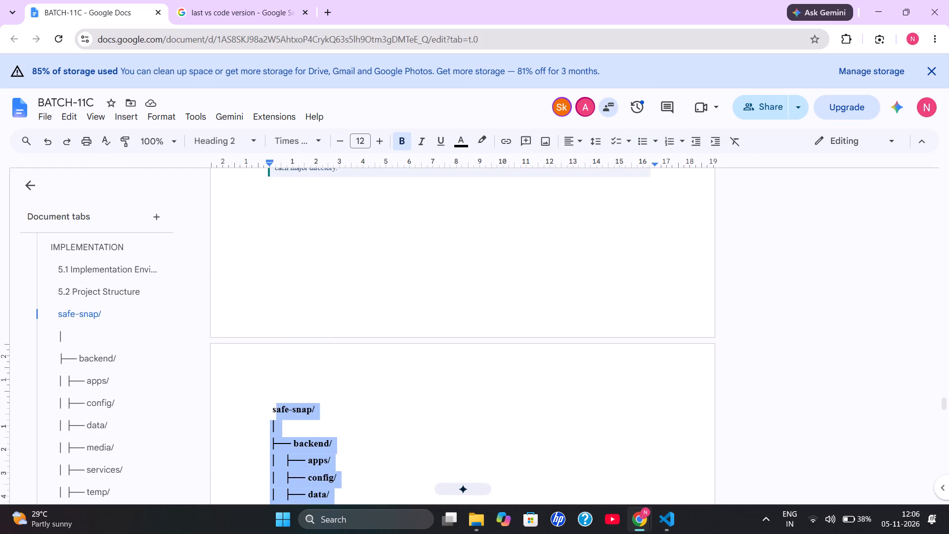
pyautogui.moveTo(275, 408); pyautogui.dragTo(268, 405)
pyautogui.press('BackSpace')
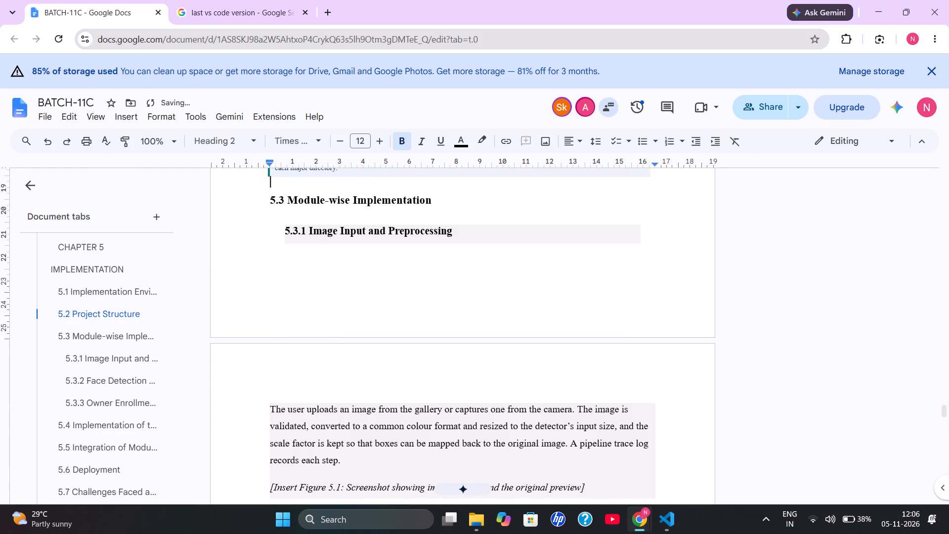
pyautogui.scroll(1, 268, 405)
pyautogui.hotkey('ctrl', 'v')
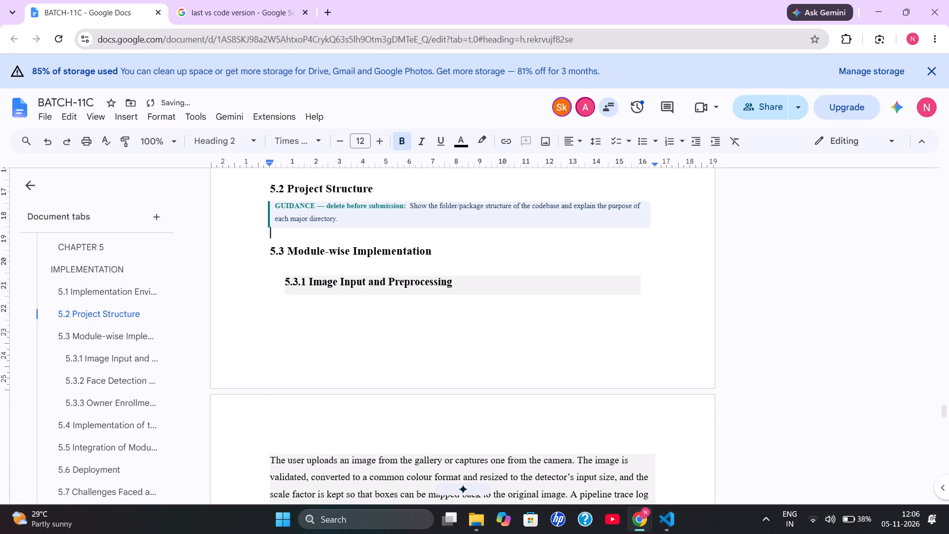
# Check the layout of the pasted safe-snap tree from the 5.2 Project Structure heading down to 5.3 Module-wise Implementation.
pyautogui.scroll(2, 395, 405)
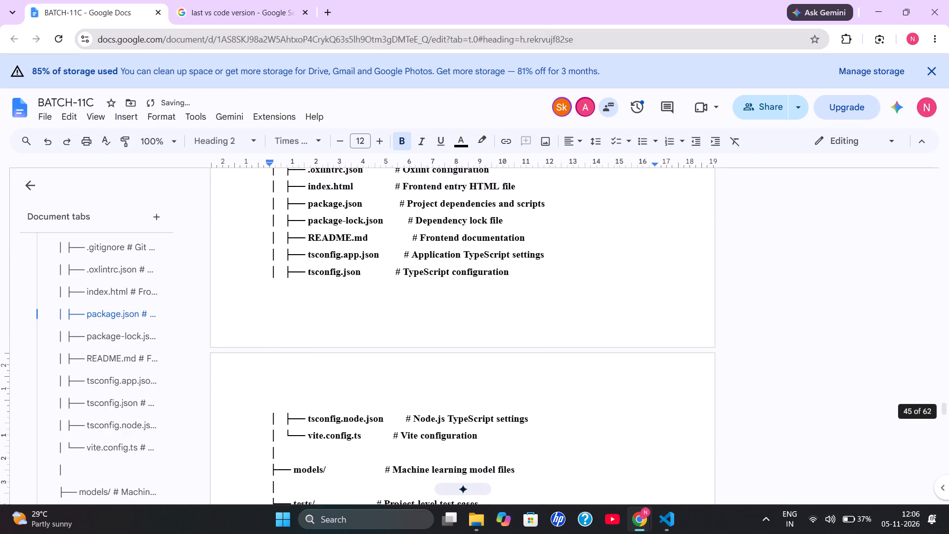
pyautogui.scroll(6, 395, 405)
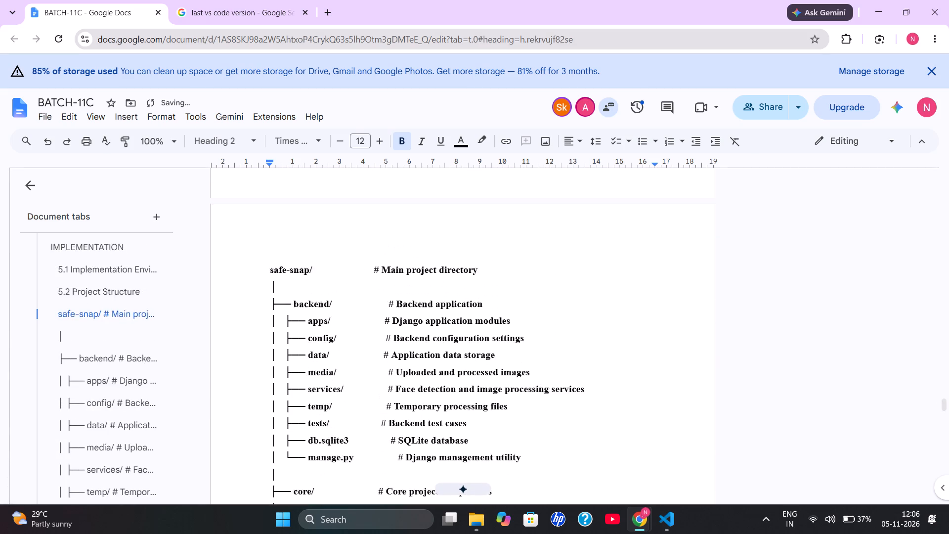
pyautogui.scroll(2, 395, 405)
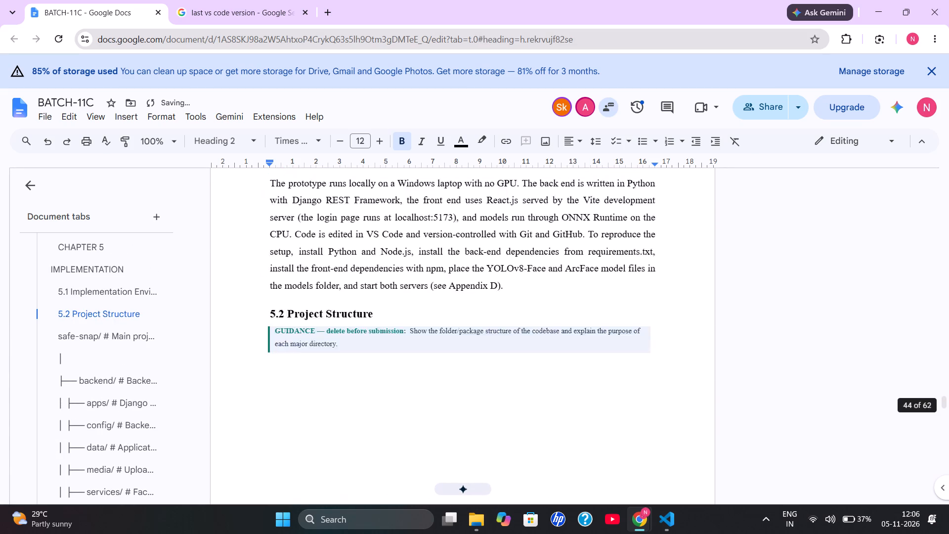
pyautogui.scroll(1, 395, 405)
pyautogui.scroll(-8, 395, 405)
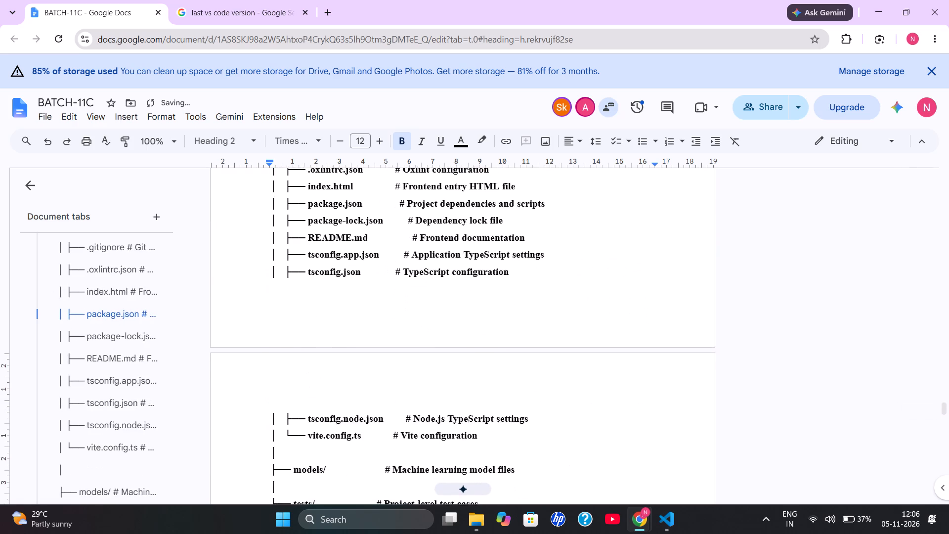
pyautogui.scroll(-7, 395, 405)
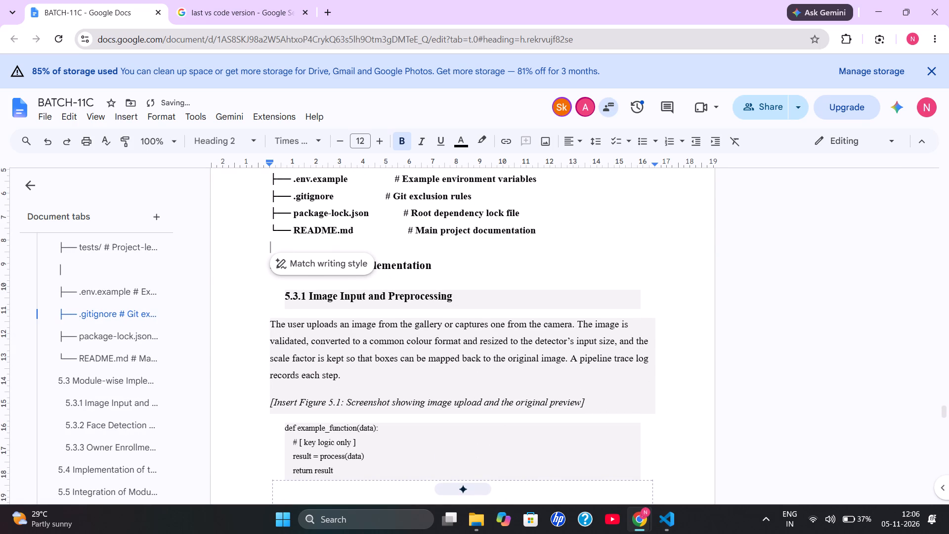
pyautogui.click(438, 274)
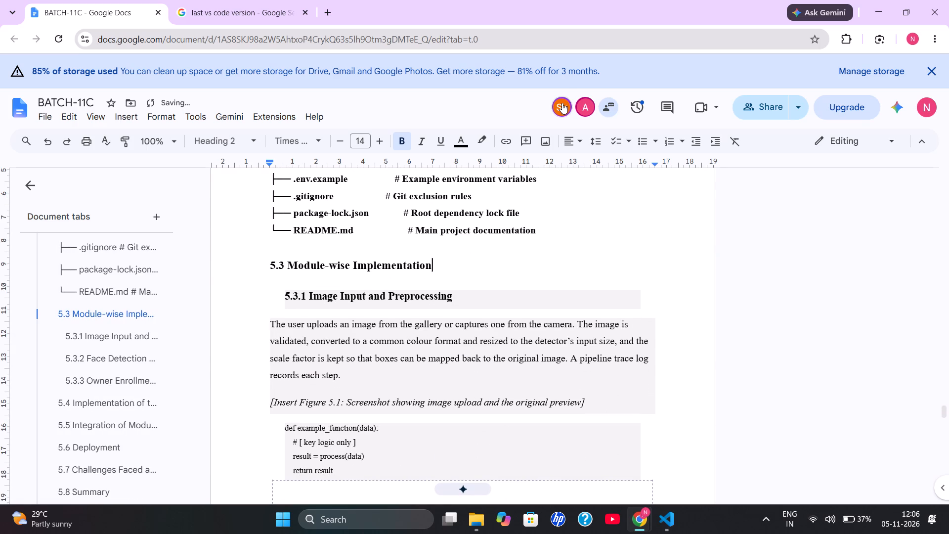
# Jump to each of the two collaborators' positions in the document, reviewing Figure 4.1 and Table 4.1 Module Description at the first.
pyautogui.click(562, 103)
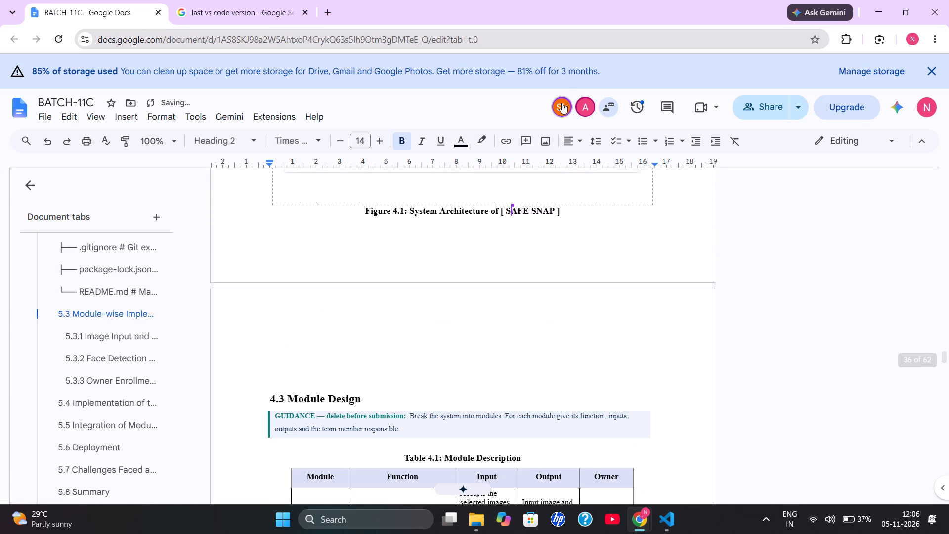
pyautogui.click(562, 103)
pyautogui.scroll(1, 671, 343)
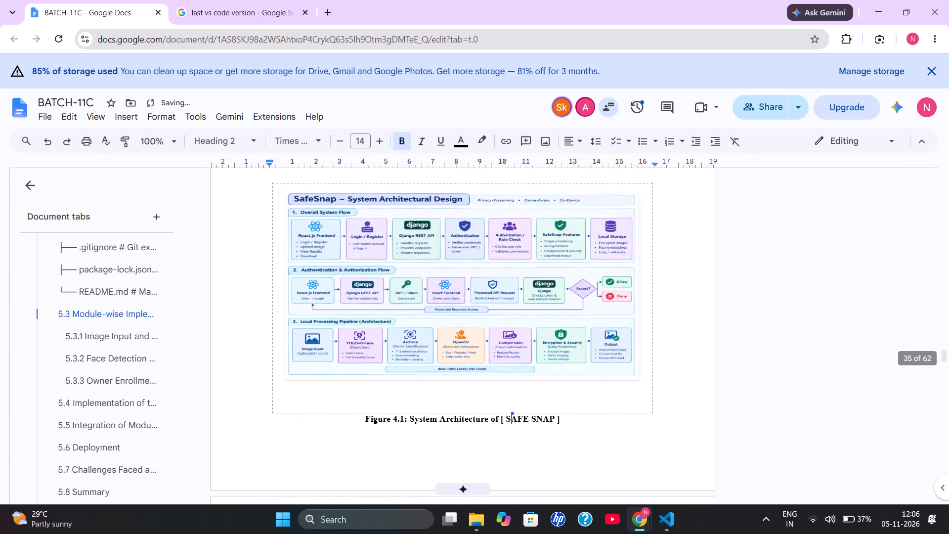
pyautogui.scroll(-7, 671, 343)
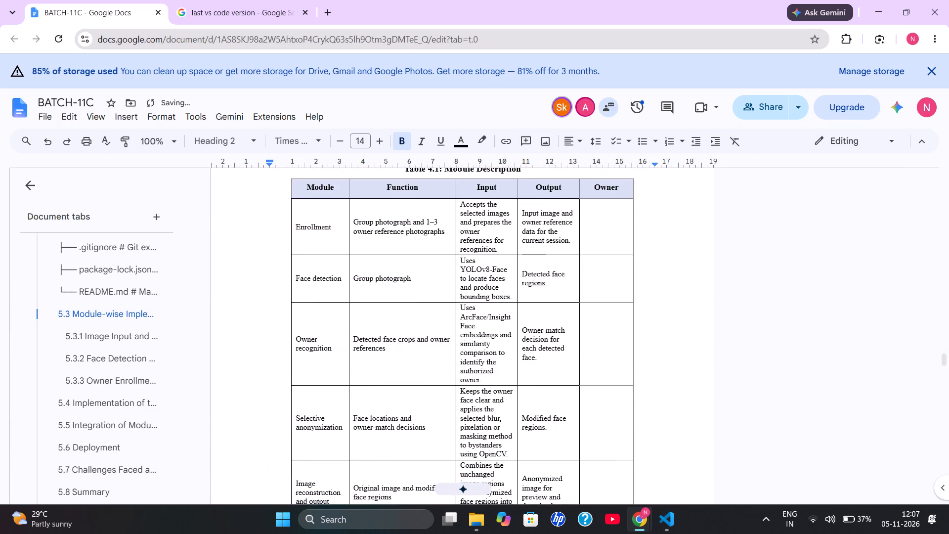
pyautogui.scroll(-6, 671, 343)
pyautogui.scroll(3, 671, 343)
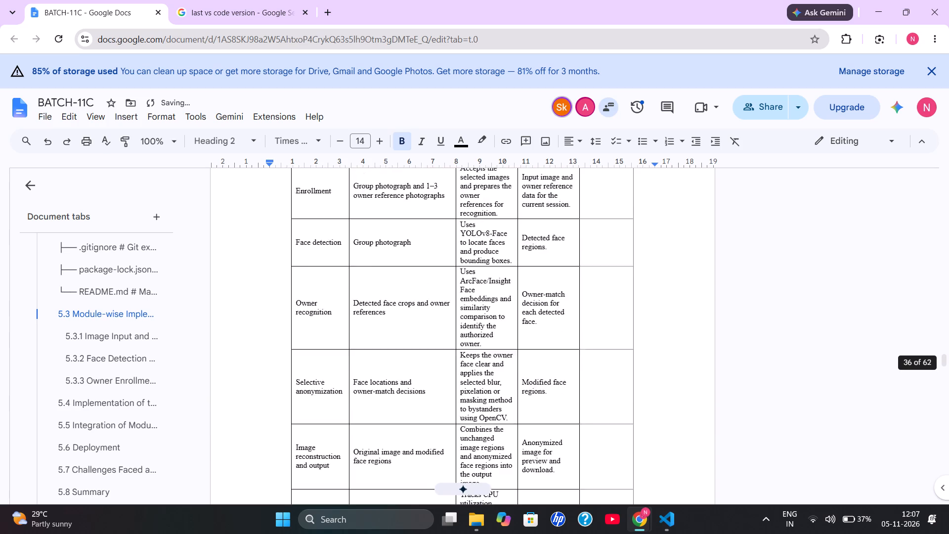
pyautogui.scroll(1, 671, 343)
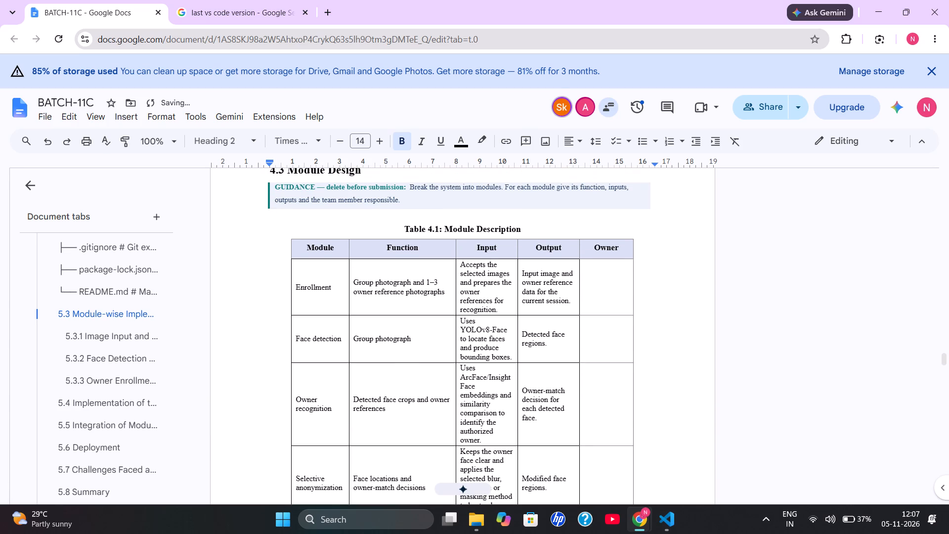
pyautogui.scroll(4, 671, 343)
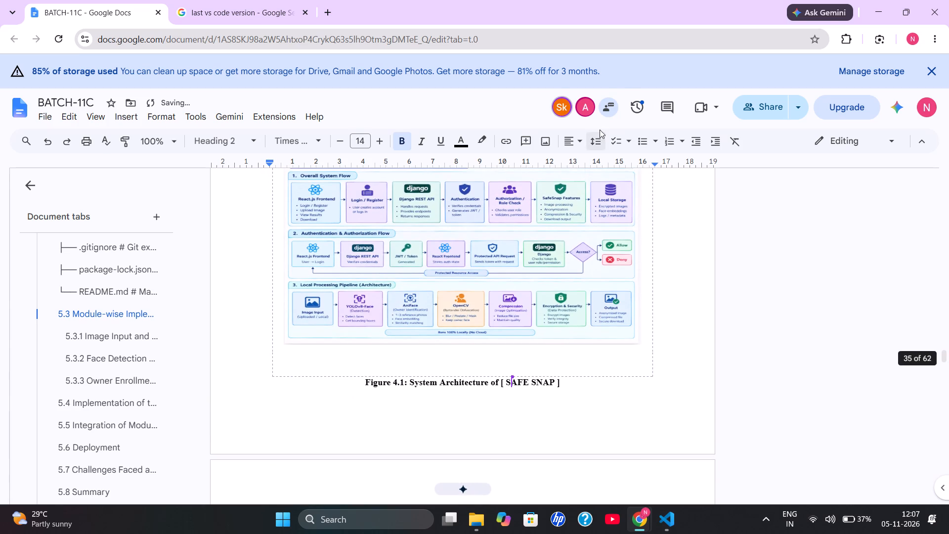
pyautogui.click(582, 109)
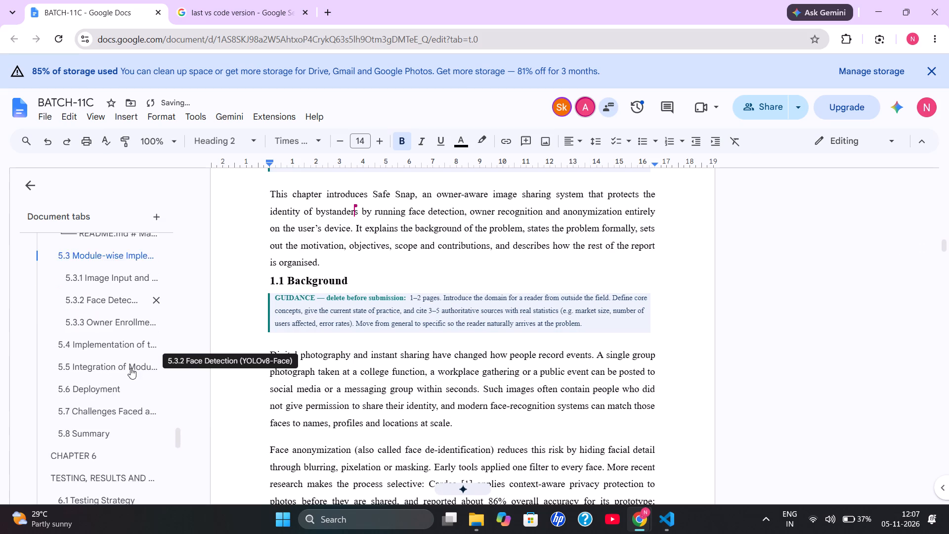
# Return to 5.3 Module-wise Implementation through the document outline and review the 5.3.1 text, sample code and Figure 5.1 placeholder.
pyautogui.scroll(1, 130, 368)
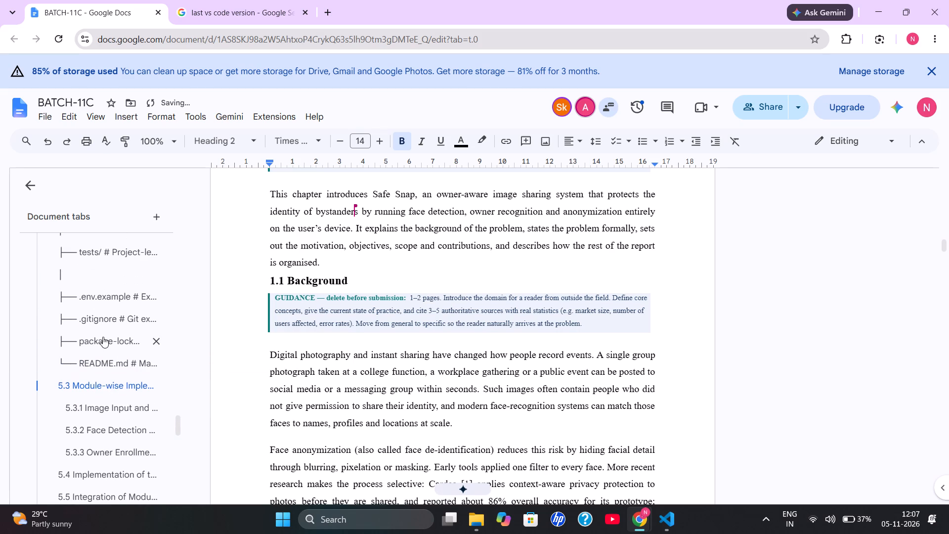
pyautogui.click(102, 379)
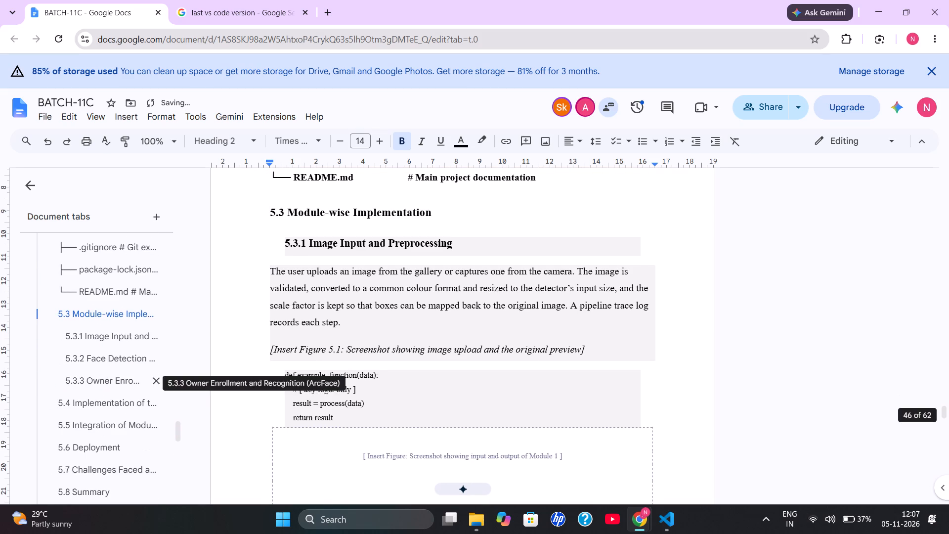
pyautogui.scroll(-1, 296, 311)
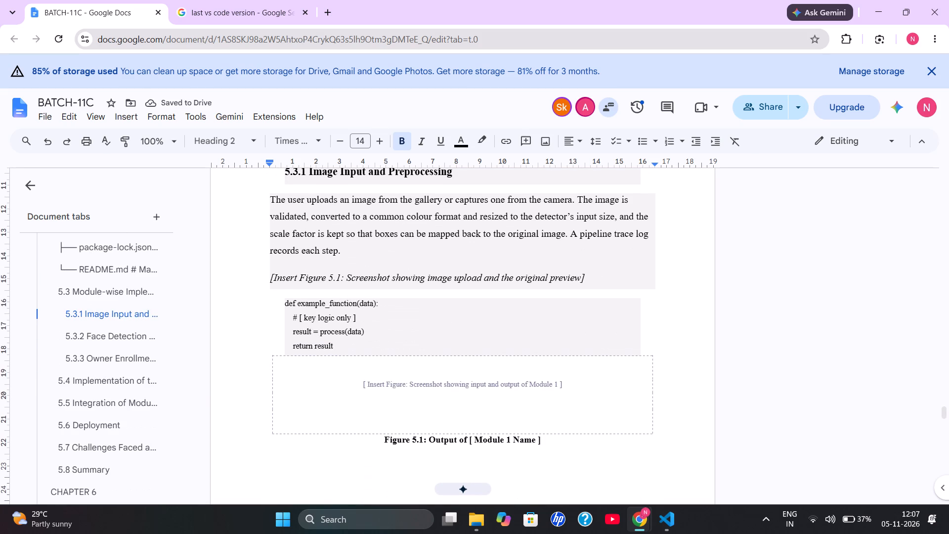
pyautogui.scroll(-1, 296, 311)
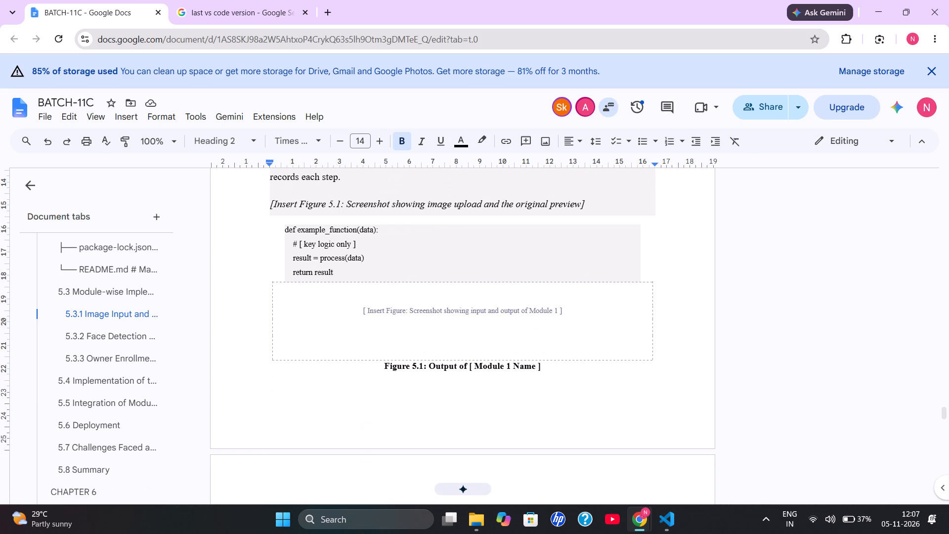
pyautogui.scroll(2, 296, 311)
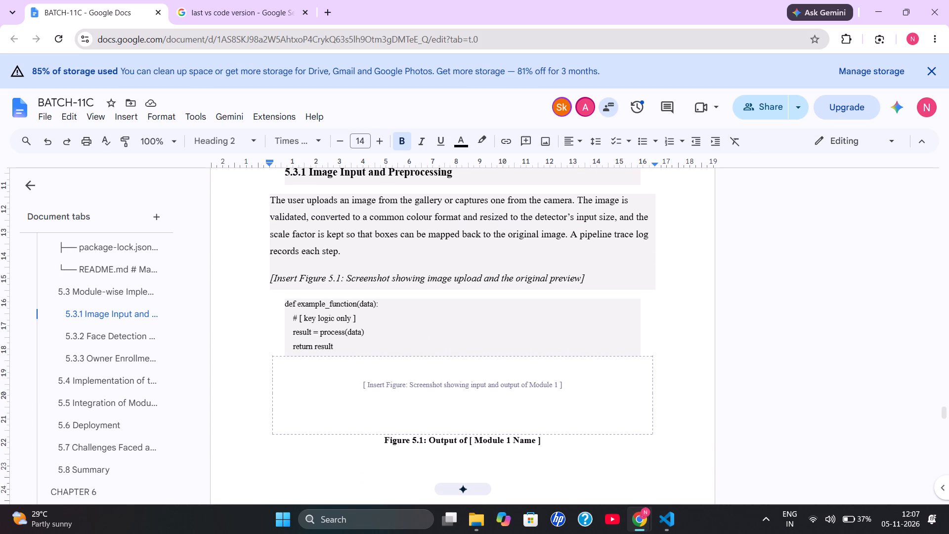
pyautogui.scroll(1, 427, 267)
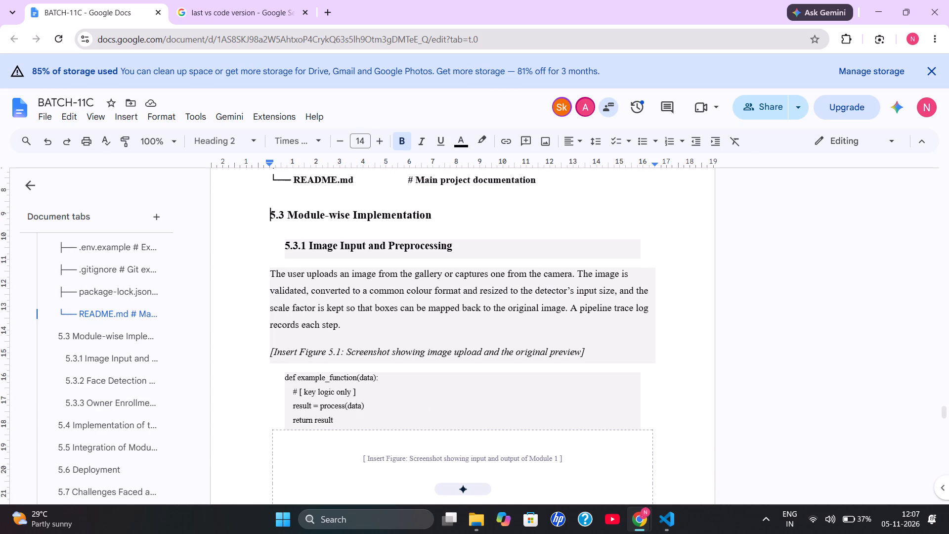